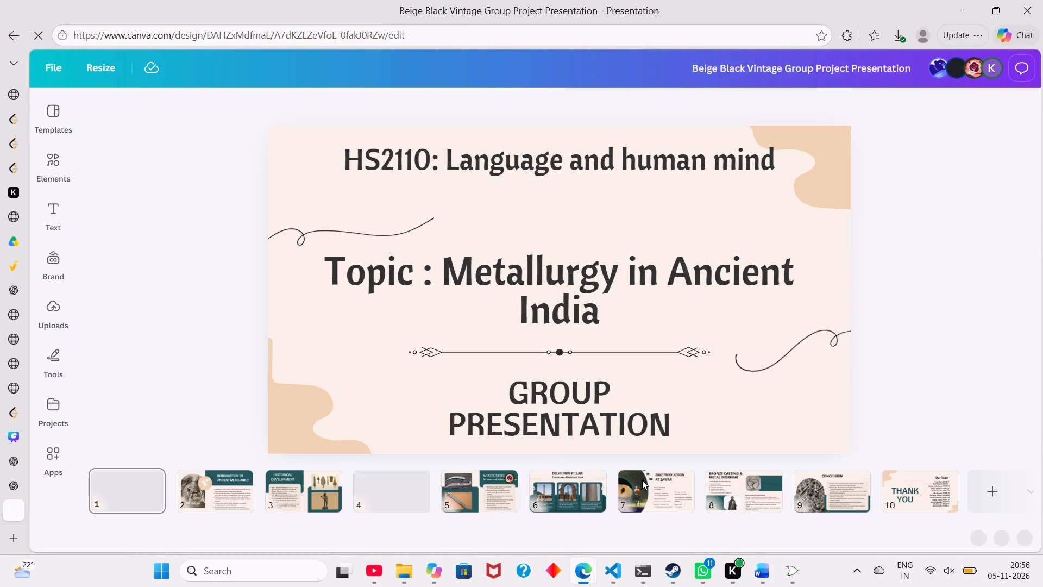
Open slide 9, the Conclusion slide, of the metallurgy presentation.
{"action": "left_click", "coordinate": [837, 494]}
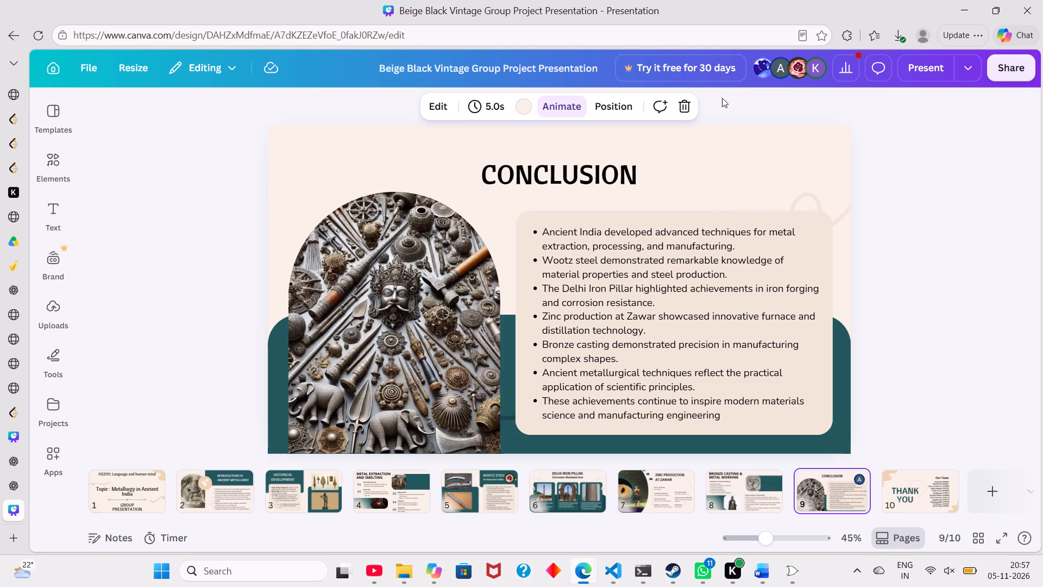
Check the names and access rights of the collaborators currently in the presentation.
{"action": "left_click", "coordinate": [794, 73]}
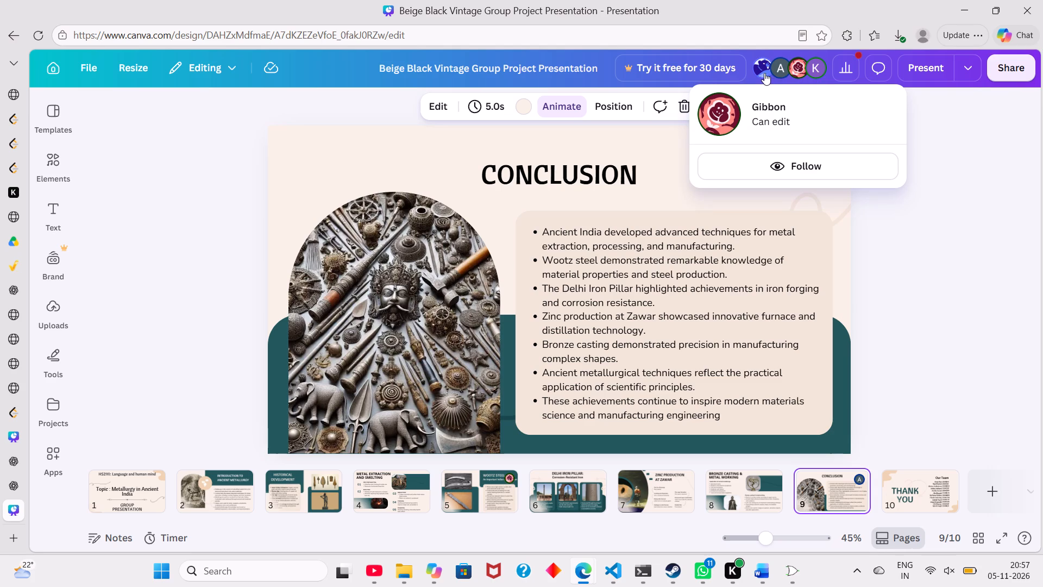
{"action": "left_click", "coordinate": [764, 73]}
{"action": "left_click", "coordinate": [811, 71]}
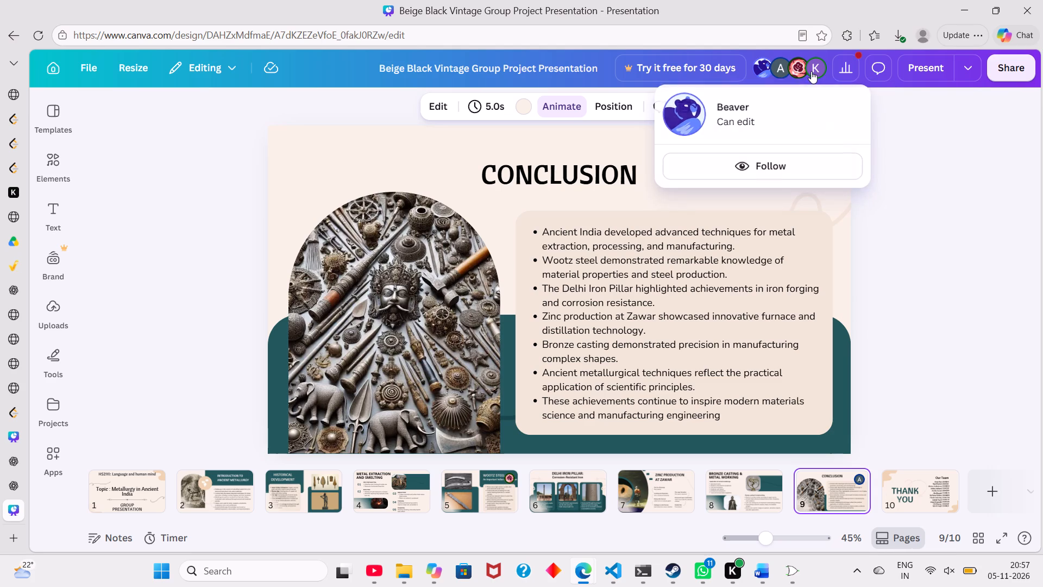
{"action": "left_click", "coordinate": [781, 71]}
{"action": "left_click", "coordinate": [793, 72]}
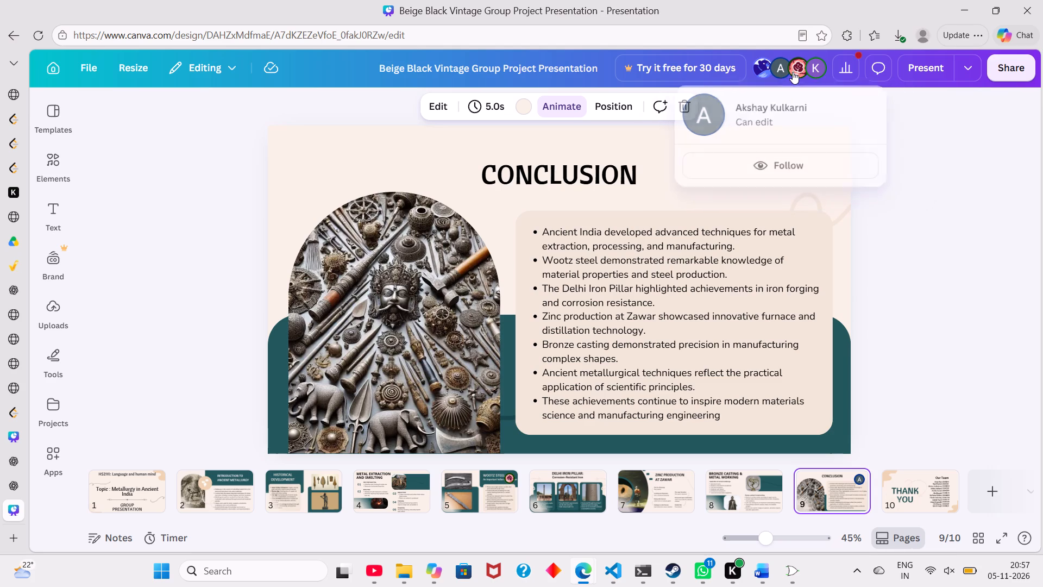
{"action": "left_click", "coordinate": [759, 70]}
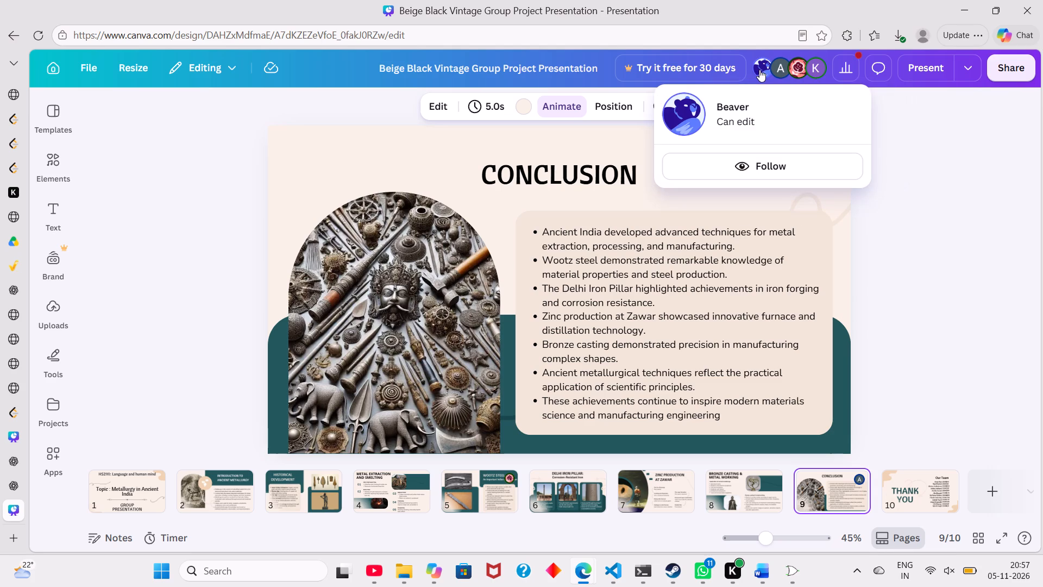
{"action": "left_click", "coordinate": [794, 67]}
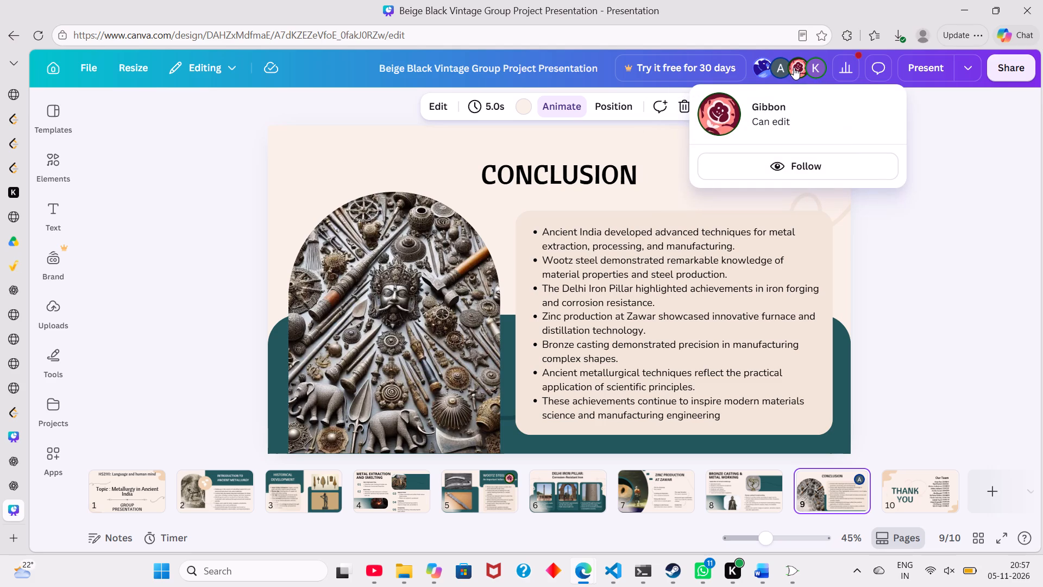
{"action": "left_click", "coordinate": [919, 166]}
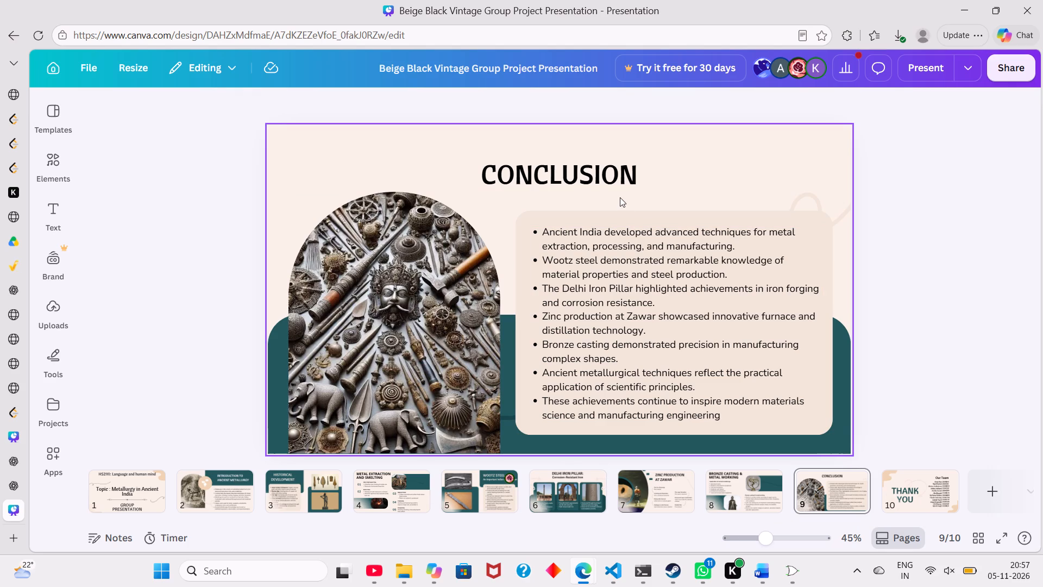
Open the CONCLUSION heading text on slide 9 for editing.
{"action": "double_click", "coordinate": [612, 182]}
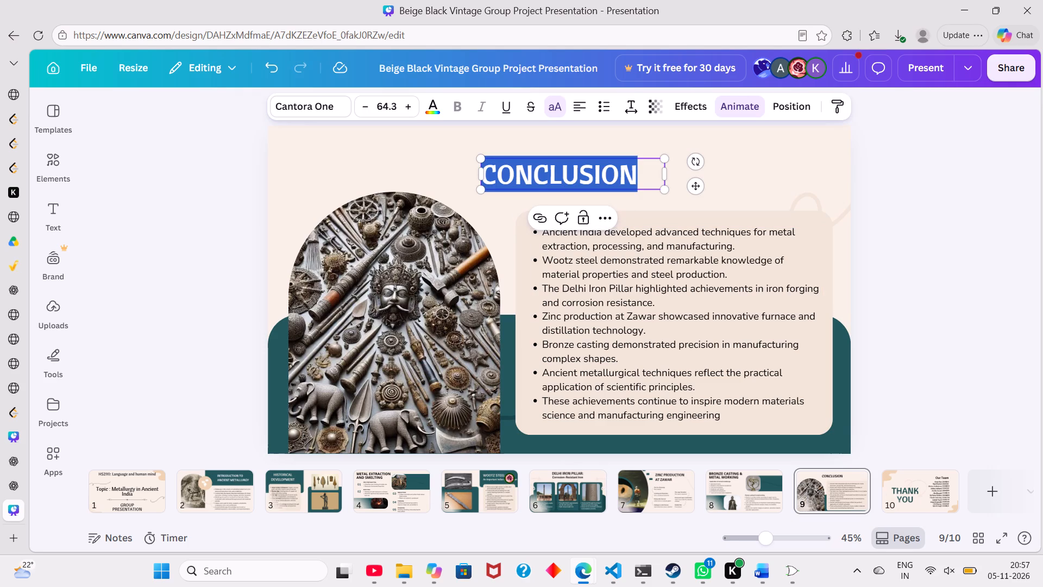
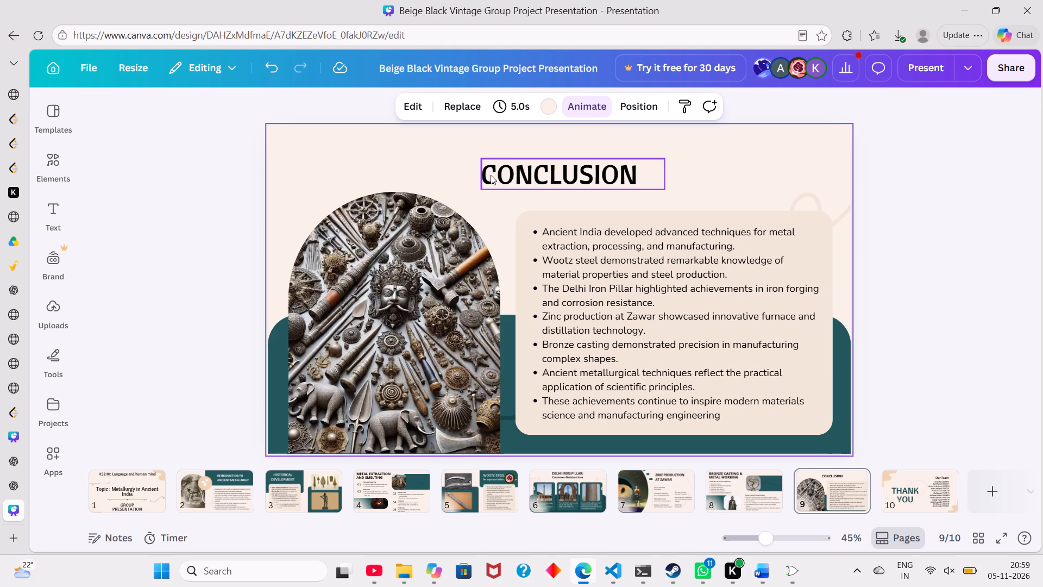
Look at slide 3, Historical Development, and return to slide 9, the Conclusion slide.
{"action": "left_click", "coordinate": [303, 479]}
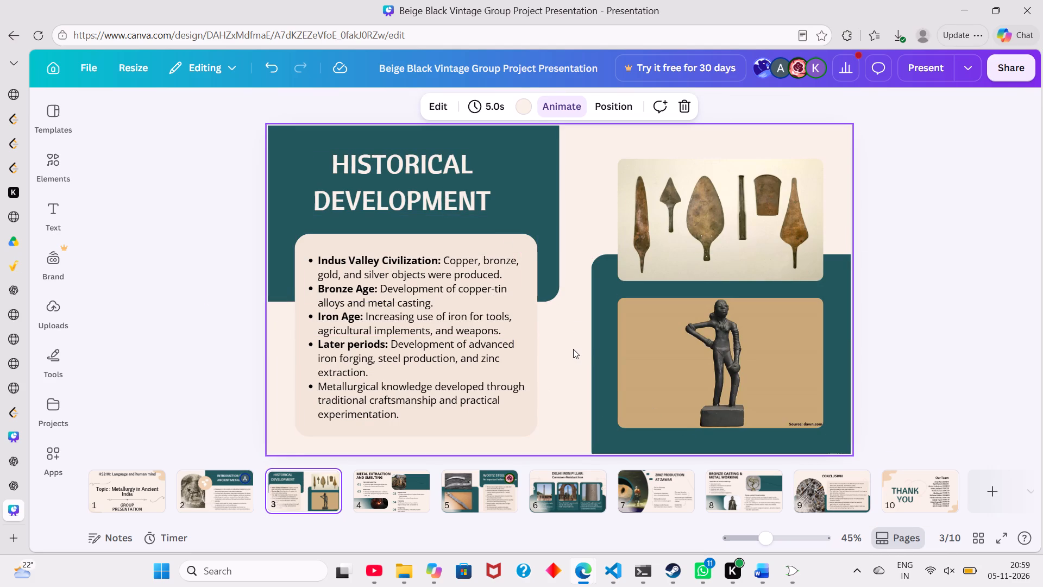
{"action": "left_click", "coordinate": [817, 488]}
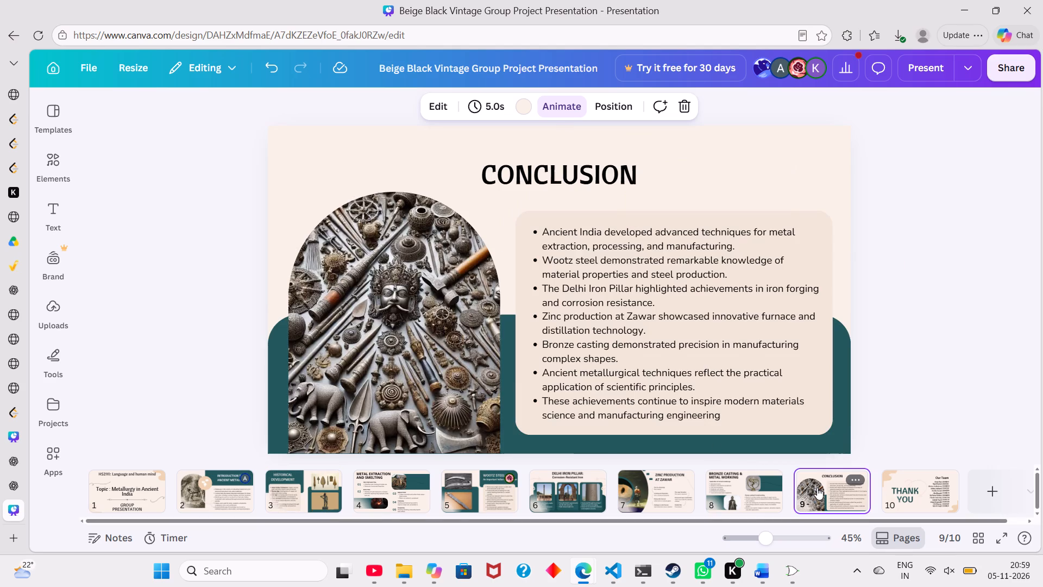
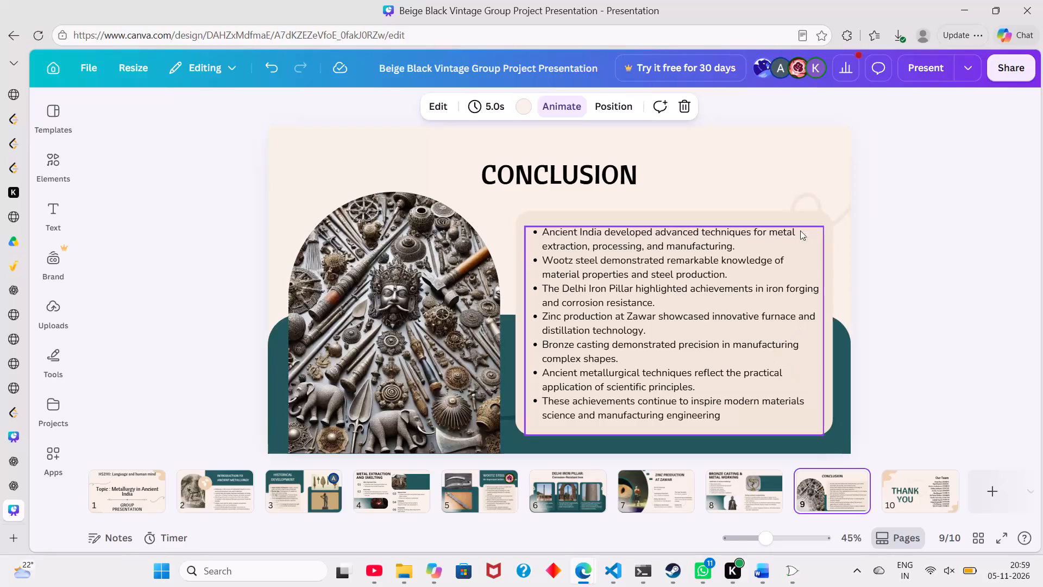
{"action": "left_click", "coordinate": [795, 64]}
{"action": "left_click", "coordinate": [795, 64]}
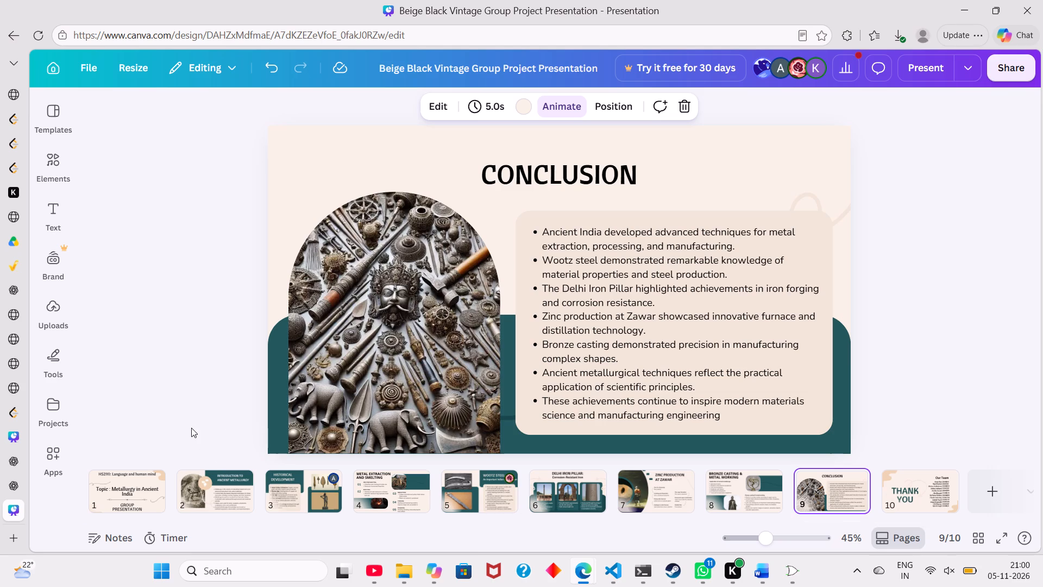
Review the title slide, slide 2 on the introduction to ancient metallurgy and slide 3 on historical development, dismissing the antivirus offer pop-up.
{"action": "left_click", "coordinate": [116, 486]}
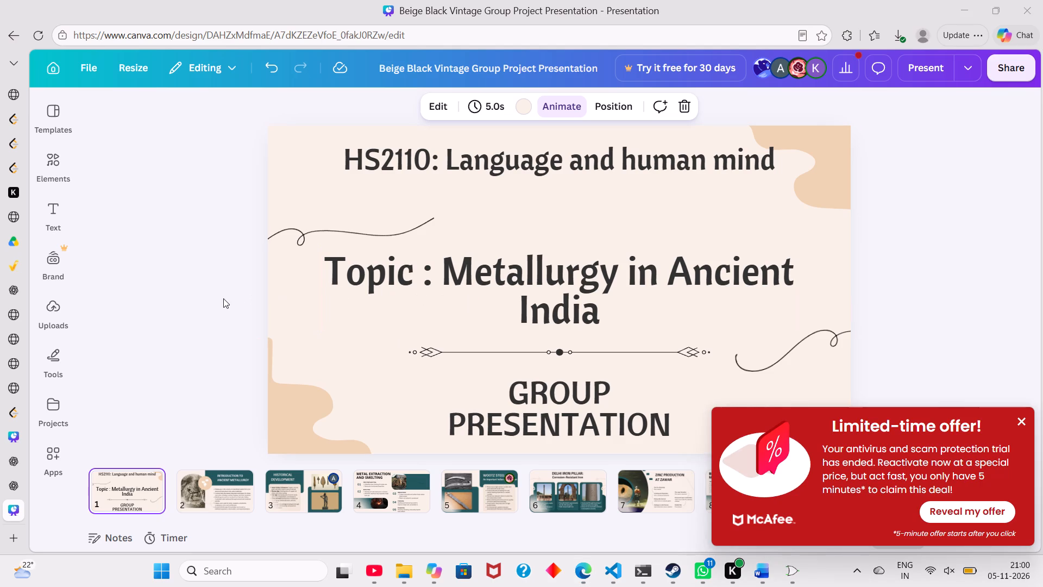
{"action": "left_click", "coordinate": [1017, 424]}
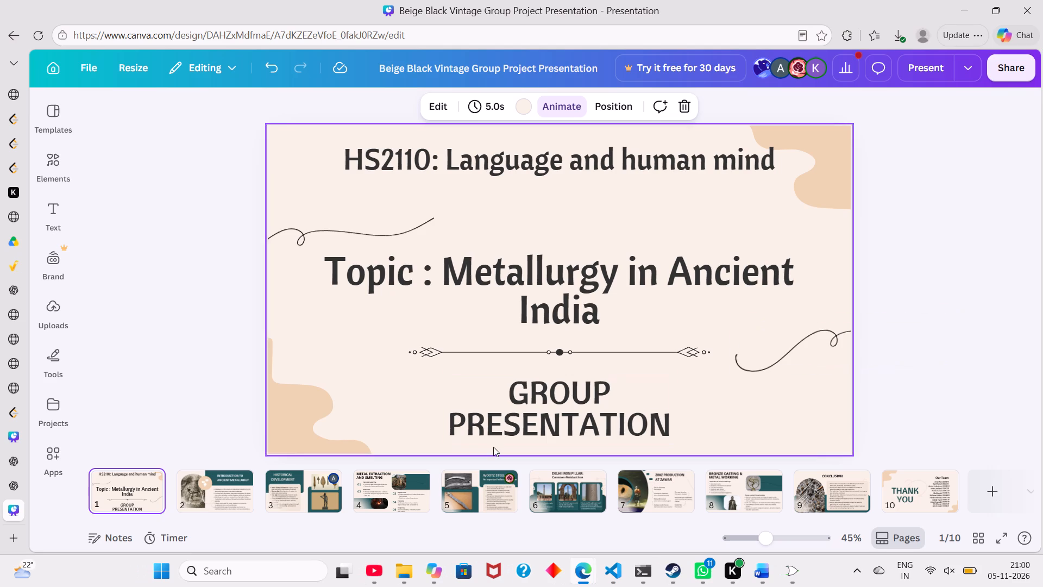
{"action": "left_click", "coordinate": [222, 491]}
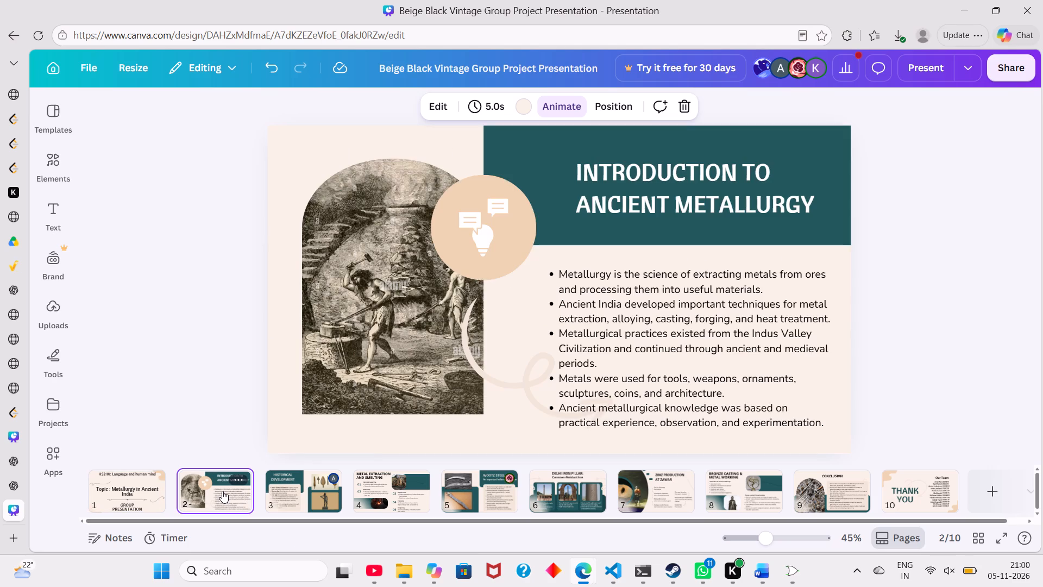
{"action": "left_click", "coordinate": [278, 488]}
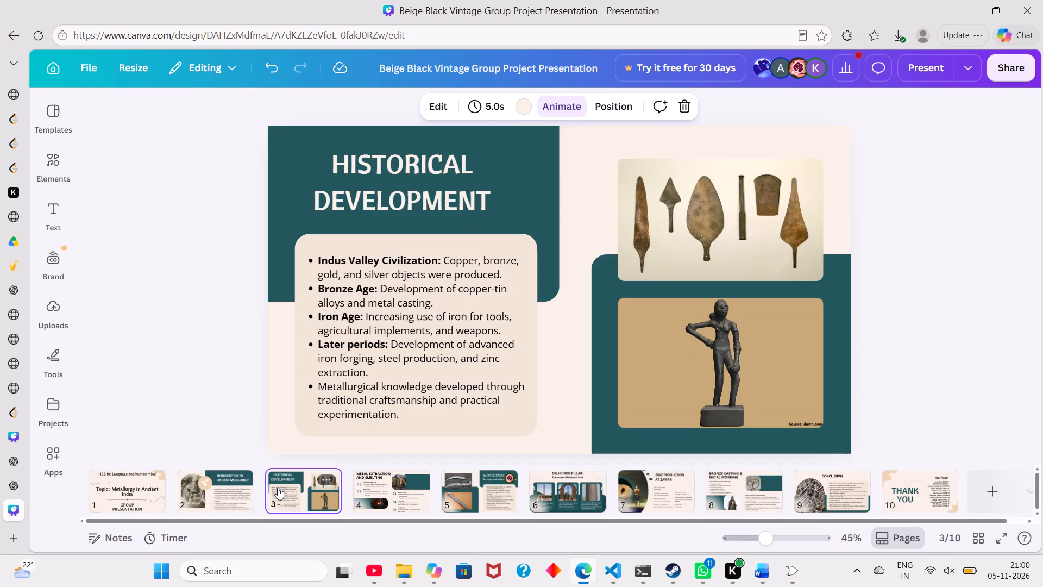
On slide 4, Metal Extraction and Smelting, format the Forging and Finishing descriptions as bulleted lists.
{"action": "left_click", "coordinate": [396, 478]}
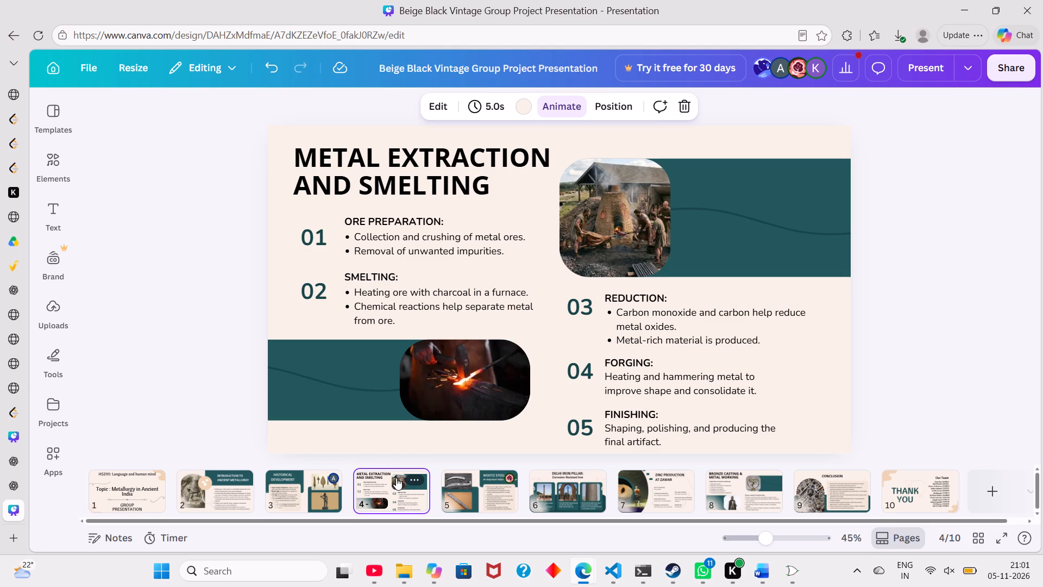
{"action": "left_click", "coordinate": [669, 394]}
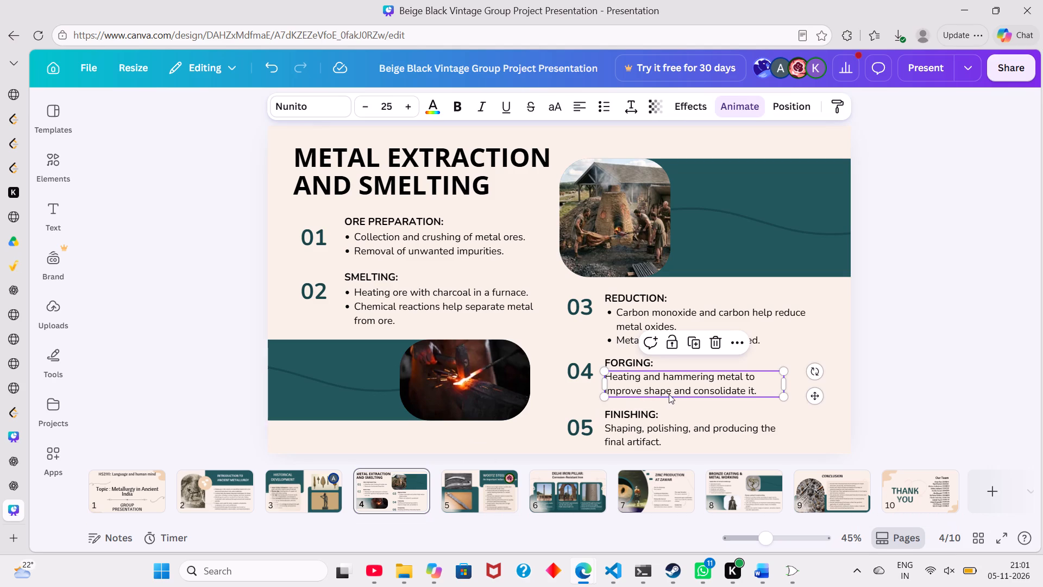
{"action": "left_click", "coordinate": [602, 108]}
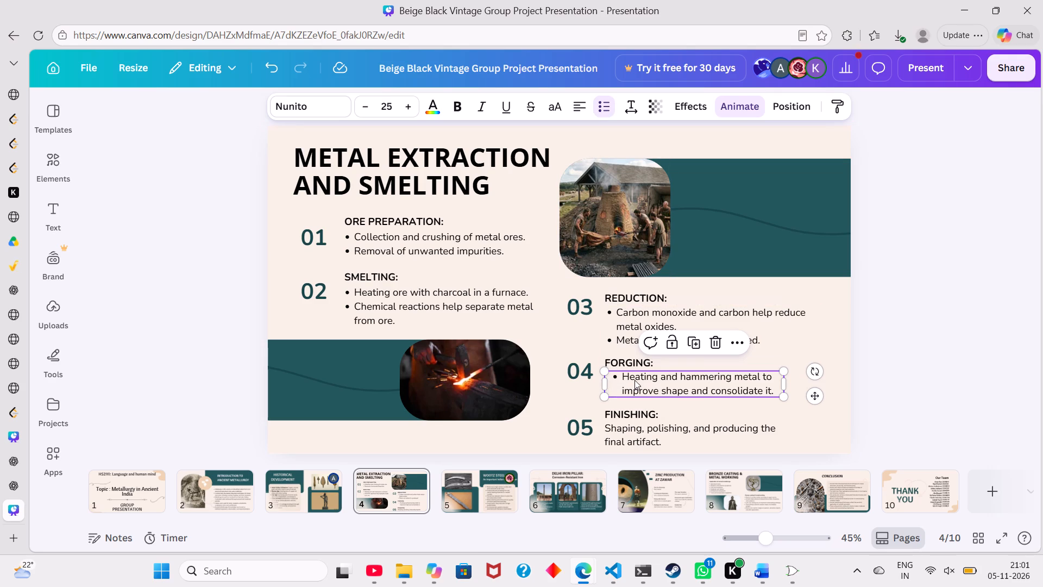
{"action": "left_click", "coordinate": [634, 409]}
{"action": "left_click", "coordinate": [630, 432]}
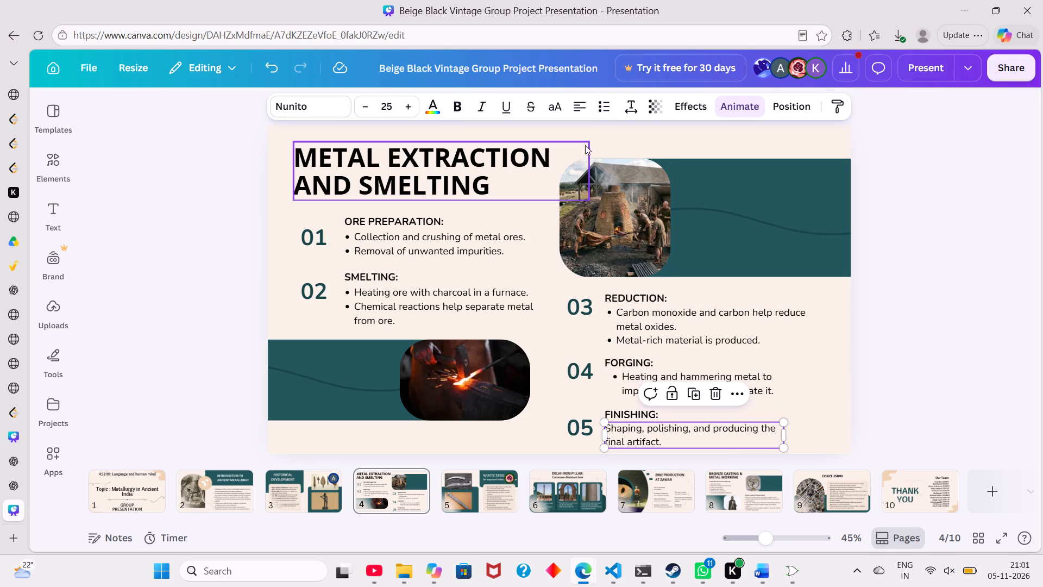
{"action": "left_click", "coordinate": [600, 111]}
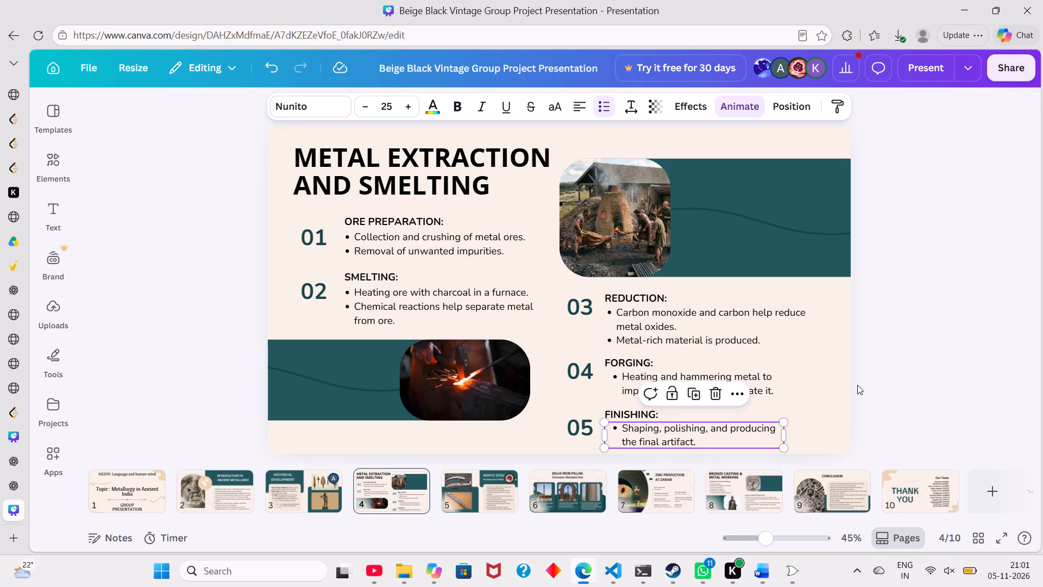
{"action": "left_click", "coordinate": [866, 384]}
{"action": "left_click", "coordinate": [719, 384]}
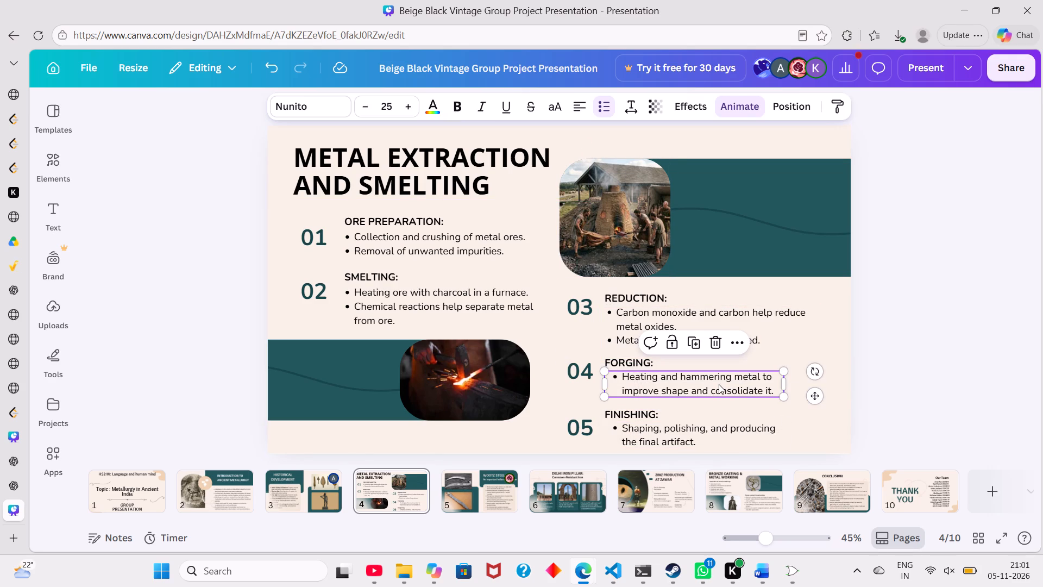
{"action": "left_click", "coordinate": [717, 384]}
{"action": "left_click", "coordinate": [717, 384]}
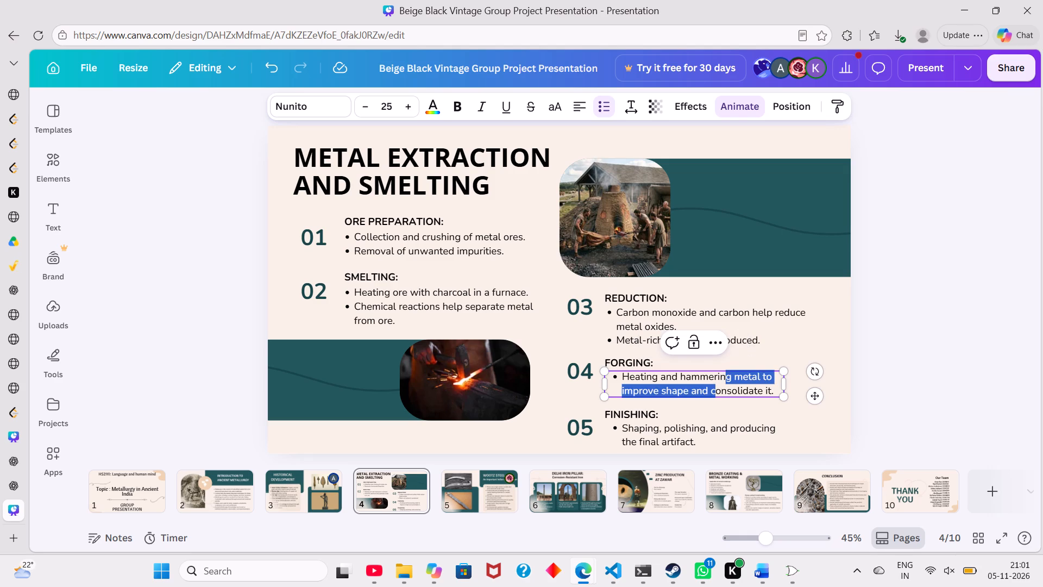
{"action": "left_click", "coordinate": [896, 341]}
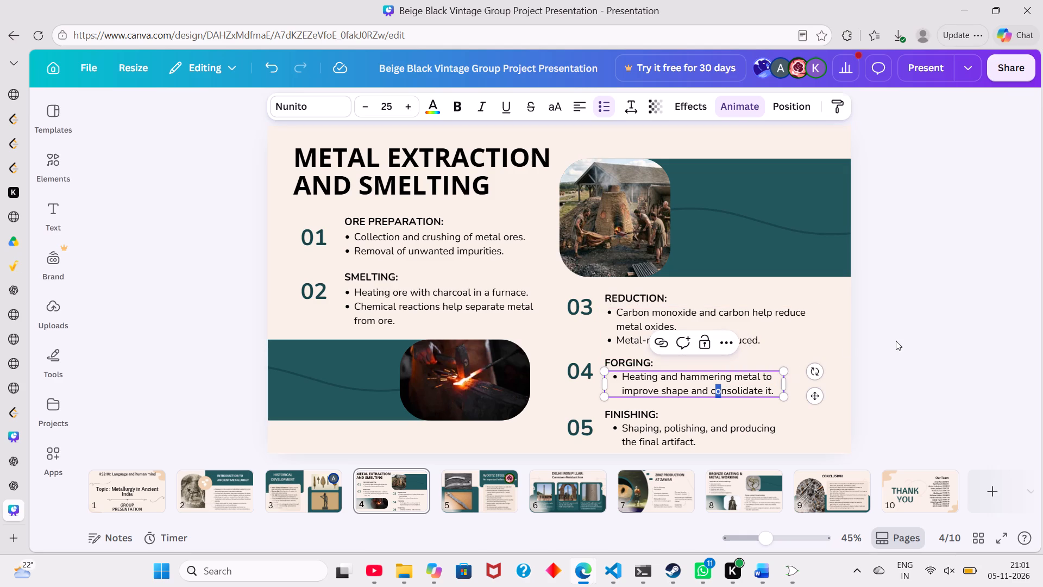
{"action": "left_click", "coordinate": [732, 382]}
{"action": "left_click_drag", "start_coordinate": [722, 382], "coordinate": [714, 385]}
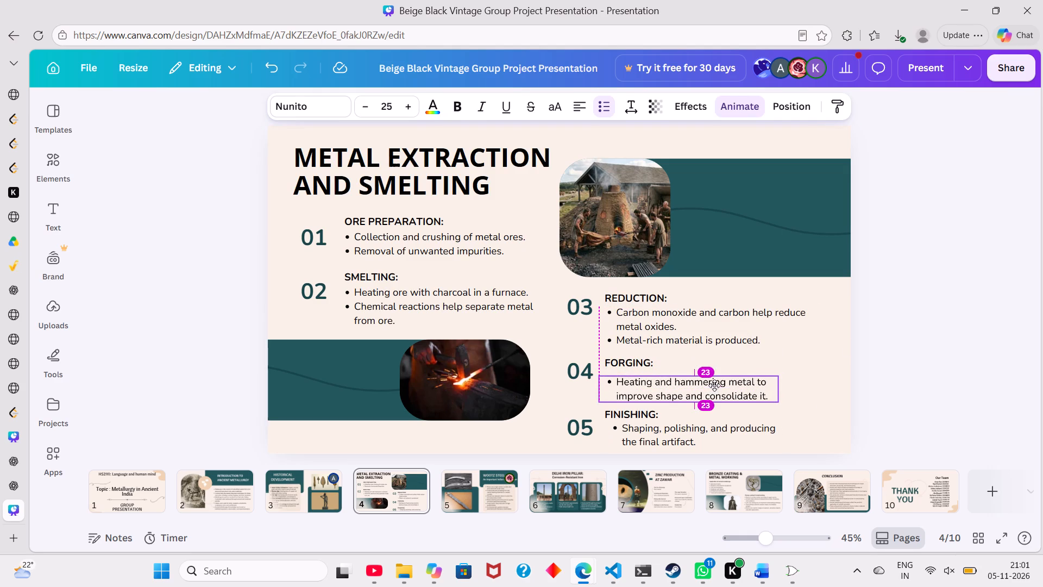
{"action": "left_click_drag", "start_coordinate": [714, 385], "coordinate": [714, 384]}
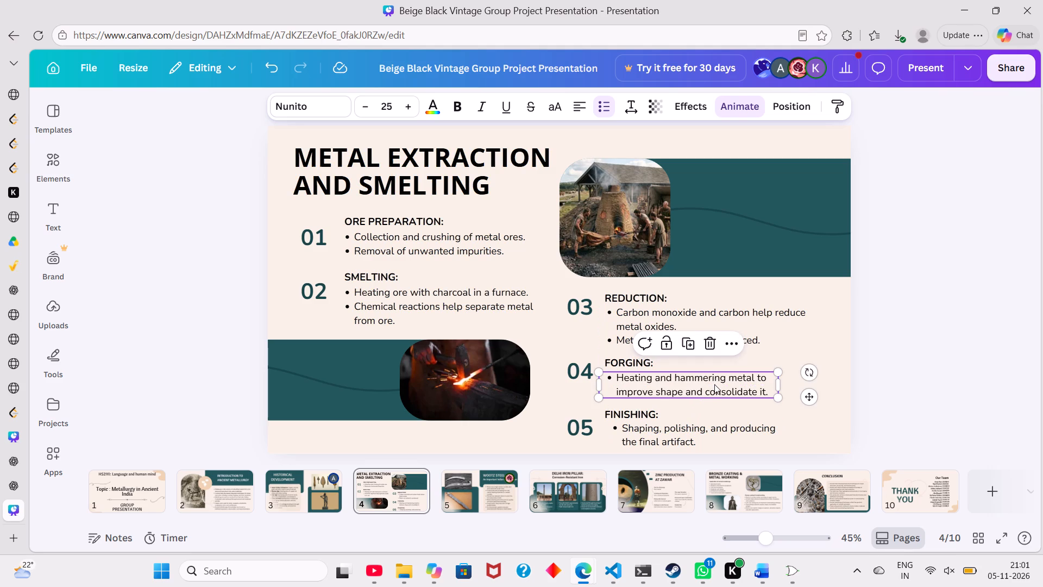
{"action": "left_click", "coordinate": [706, 426]}
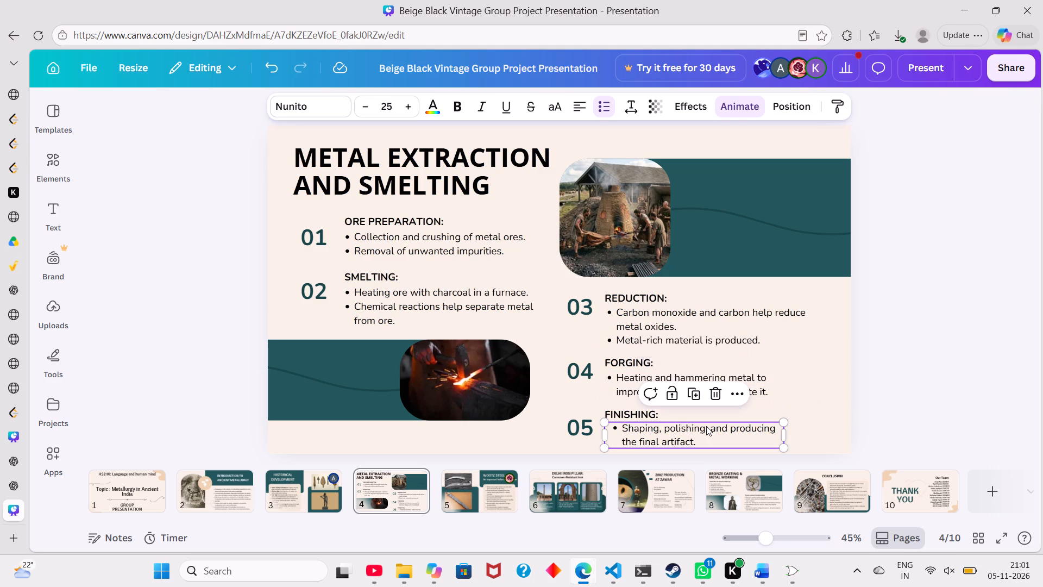
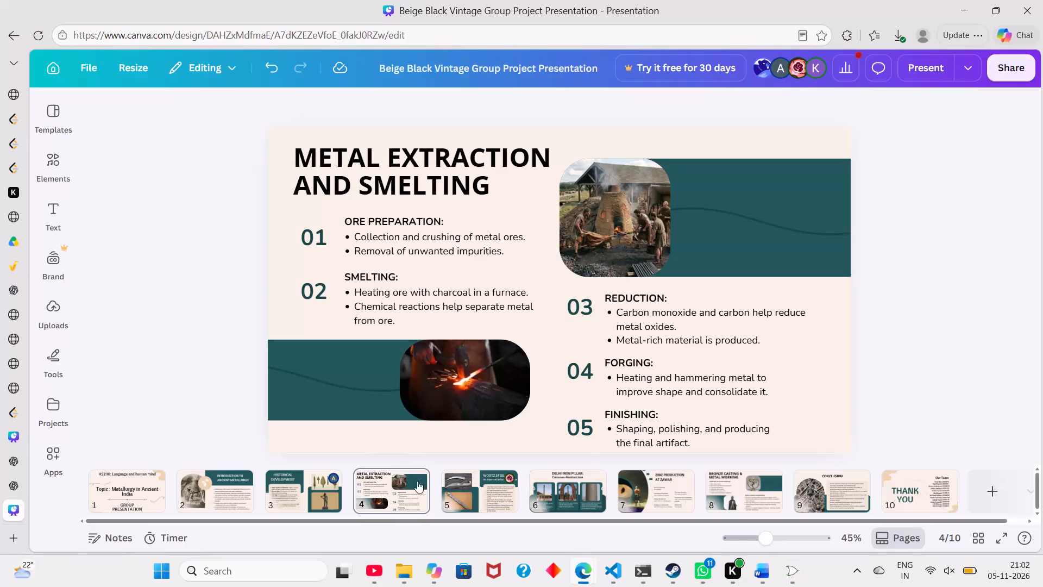
Review slide 9, Conclusion, and slide 4, Metal Extraction and Smelting, and go on to slide 5 on Wootz steel.
{"action": "left_click", "coordinate": [809, 491]}
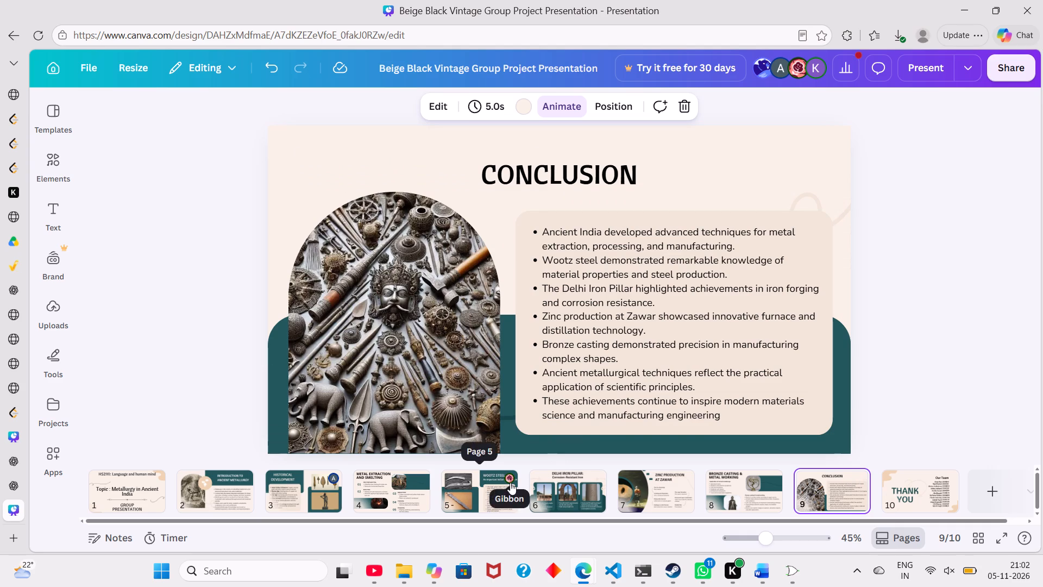
{"action": "left_click", "coordinate": [400, 489]}
{"action": "left_click", "coordinate": [489, 489]}
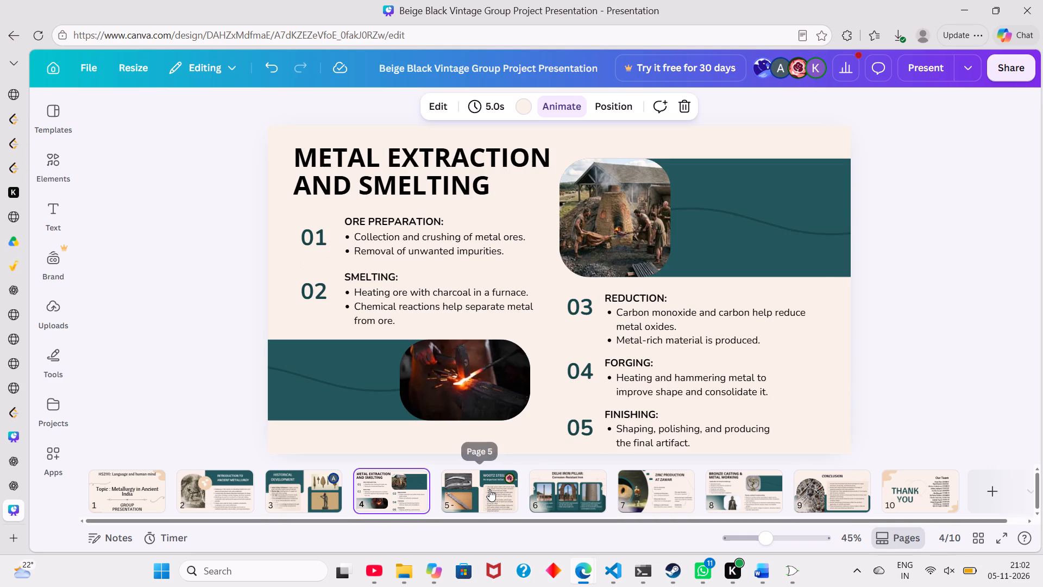
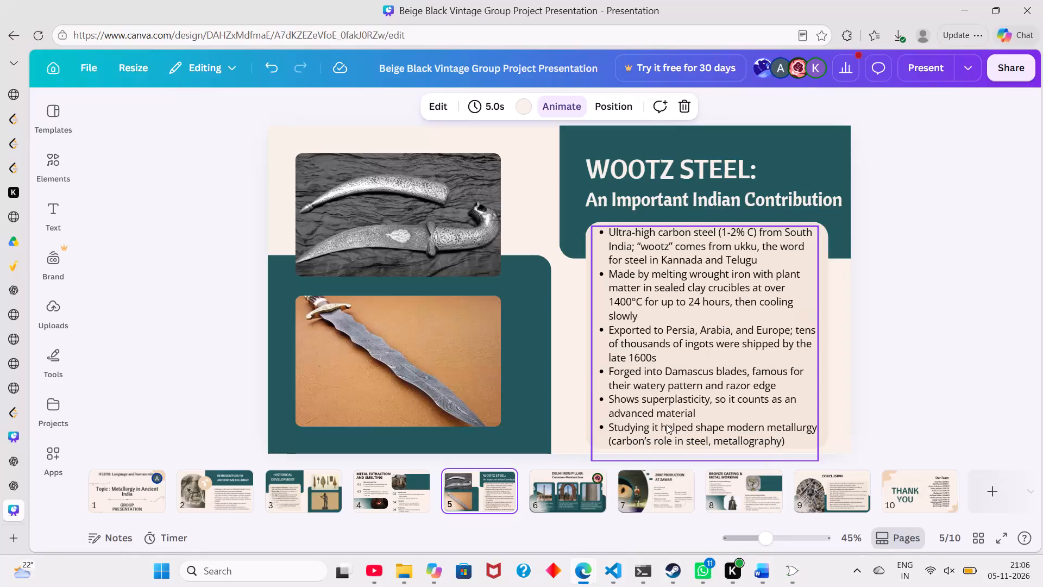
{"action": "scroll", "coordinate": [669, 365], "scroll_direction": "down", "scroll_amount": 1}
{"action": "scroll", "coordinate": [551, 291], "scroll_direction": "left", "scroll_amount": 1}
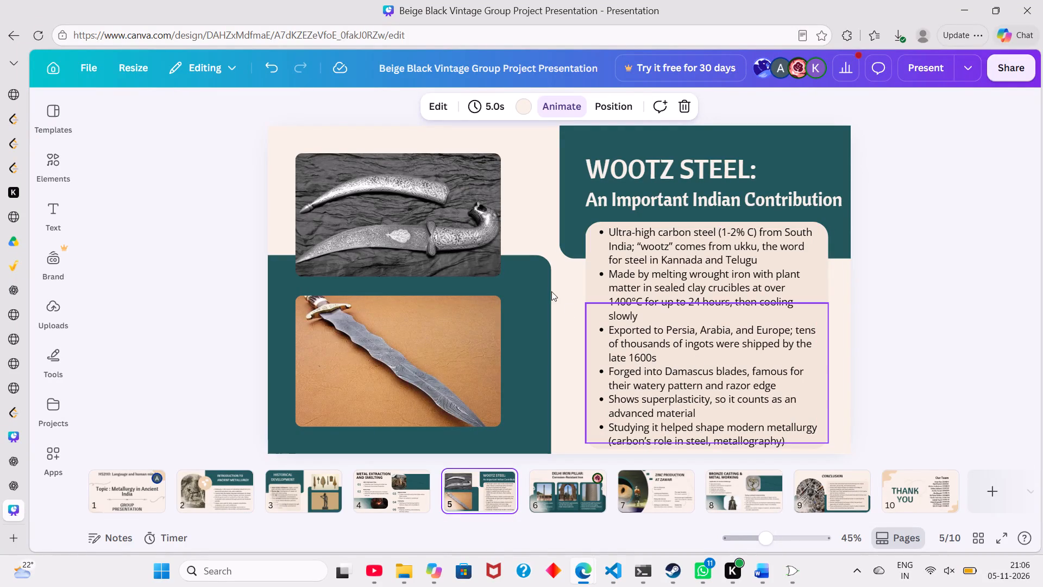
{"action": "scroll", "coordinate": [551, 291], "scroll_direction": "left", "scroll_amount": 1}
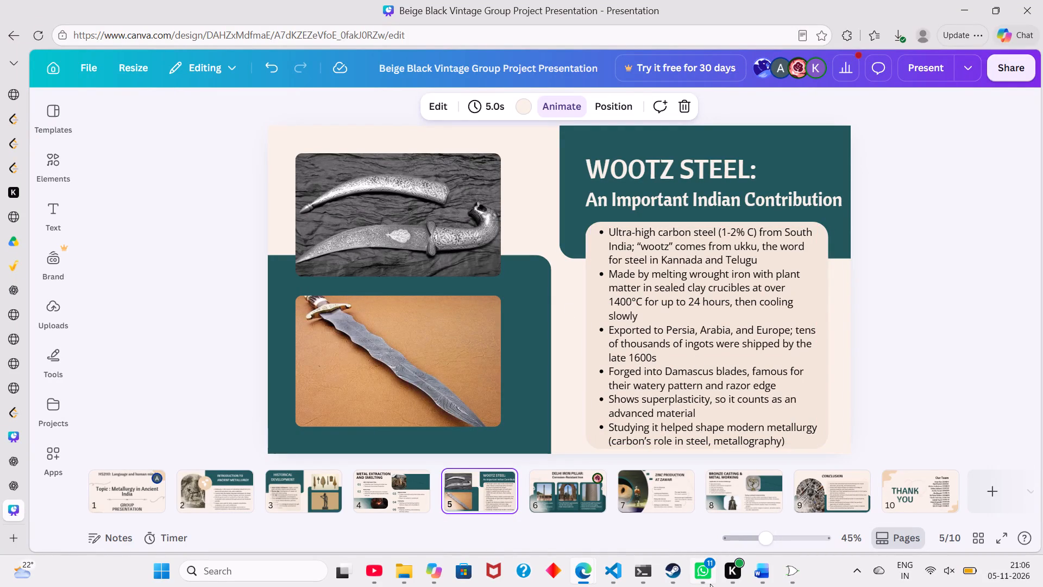
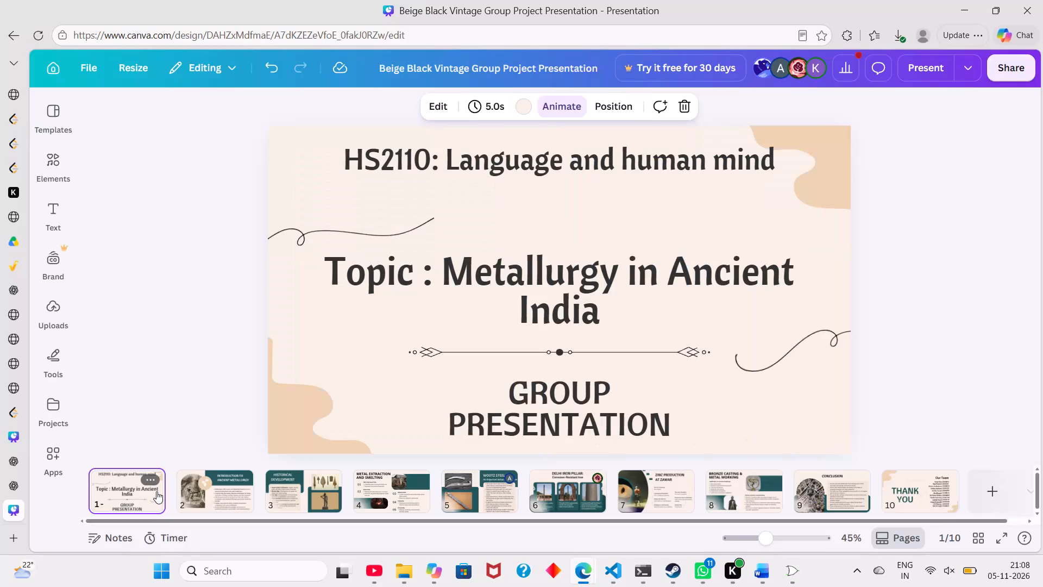
Go to slide 2, the introduction to ancient metallurgy, to review it.
{"action": "left_click", "coordinate": [216, 489]}
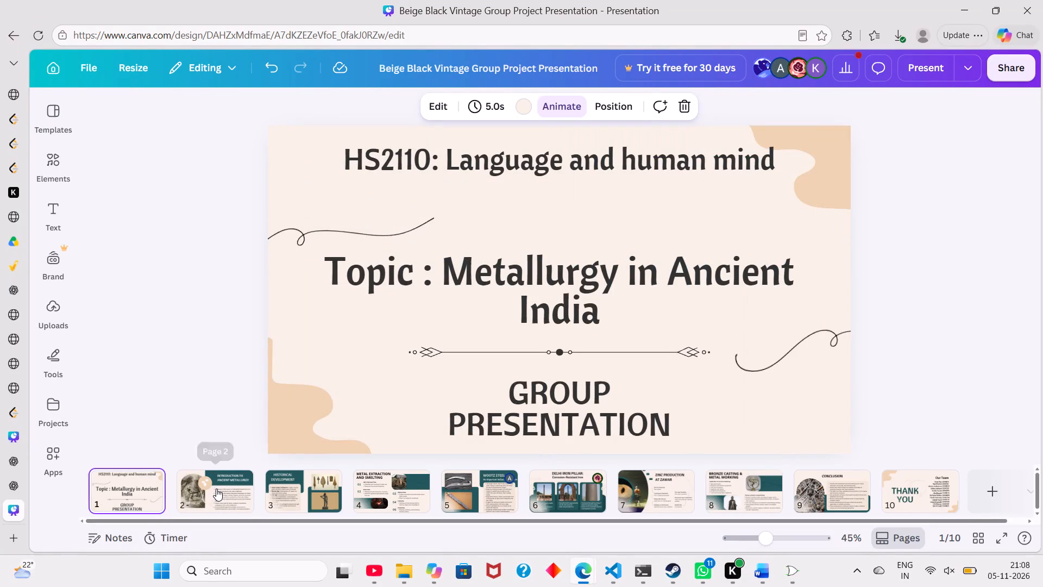
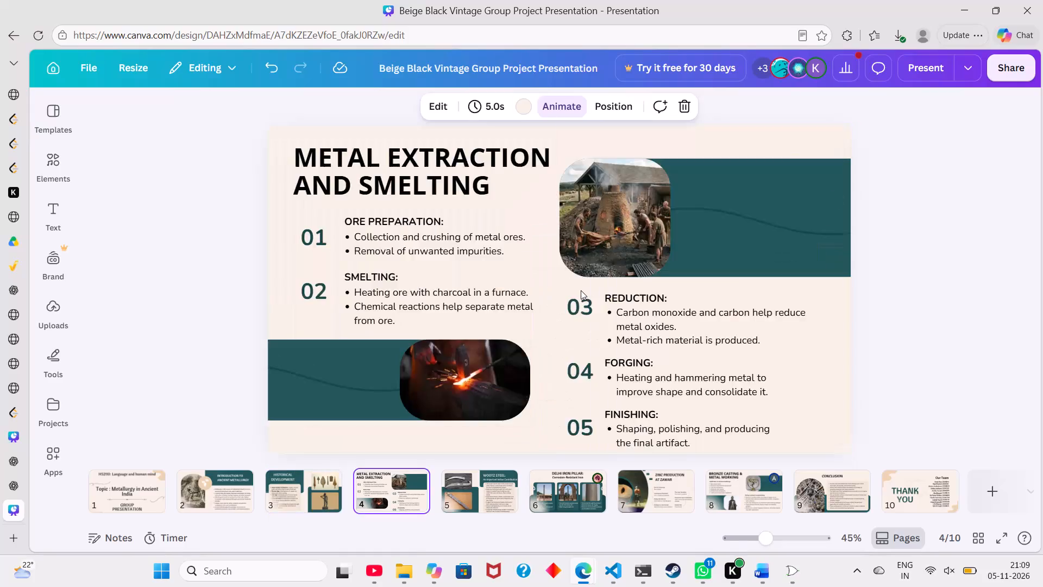
Look through the slides from Wootz Steel onward, comparing the Zinc Production and Bronze Casting layouts, and return to slide 4.
{"action": "key", "text": "Right"}
{"action": "key", "text": "Right"}
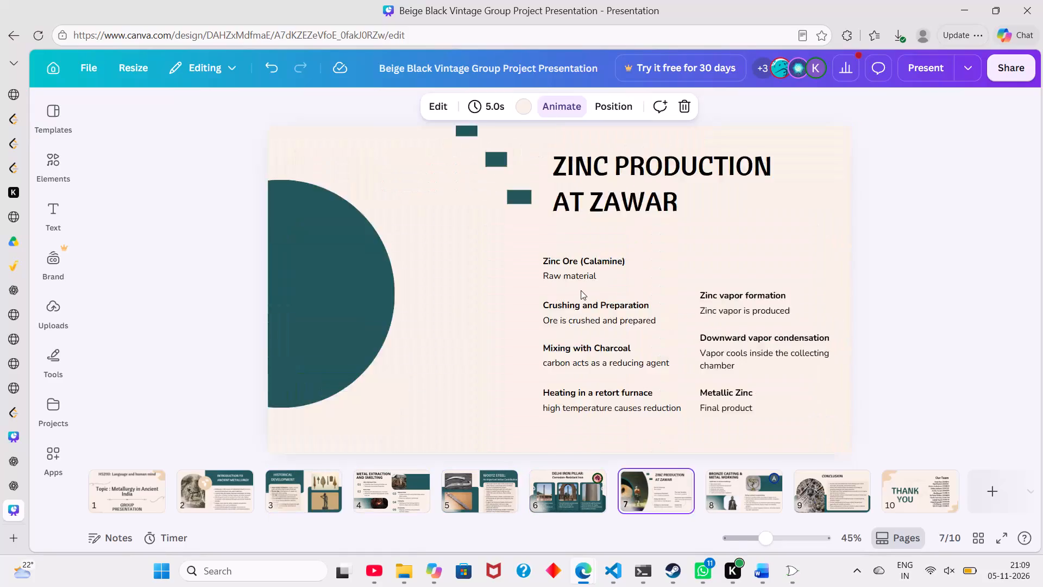
{"action": "key", "text": "Right"}
{"action": "key", "text": "Right"}
{"action": "key", "text": "Right"}
{"action": "key", "text": "Left"}
{"action": "key", "text": "Left"}
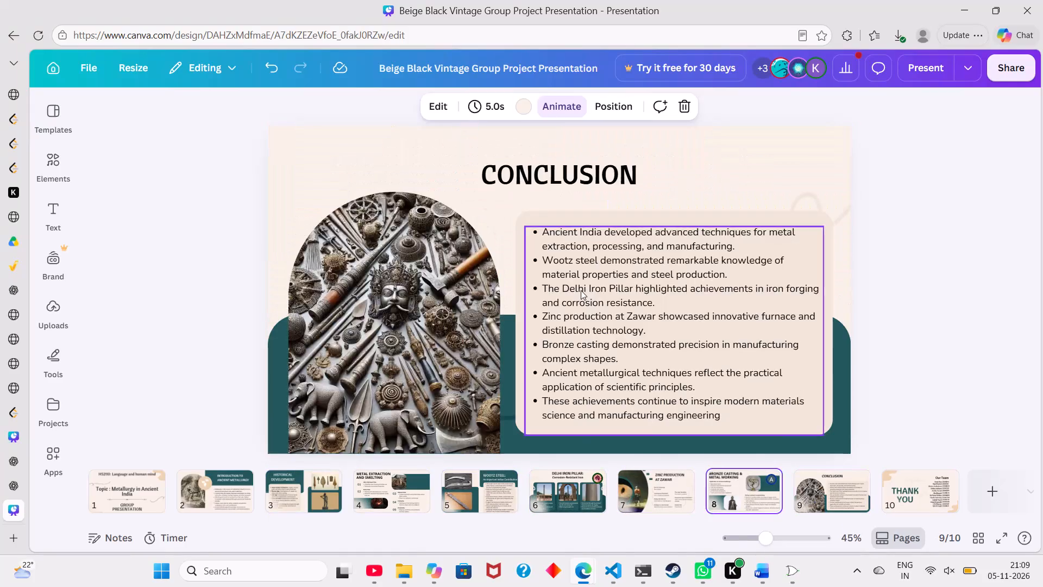
{"action": "key", "text": "Left"}
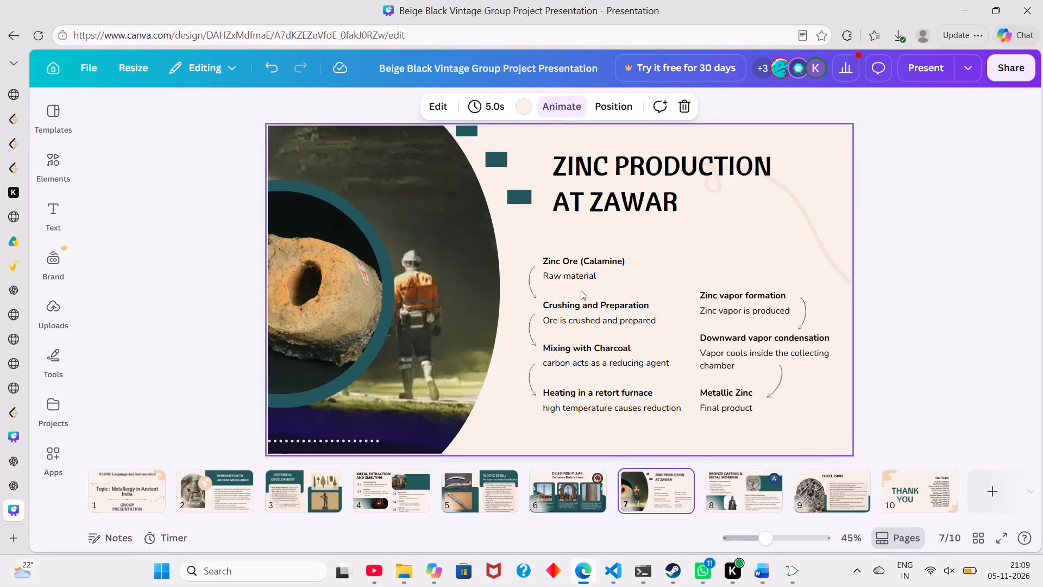
{"action": "key", "text": "Right"}
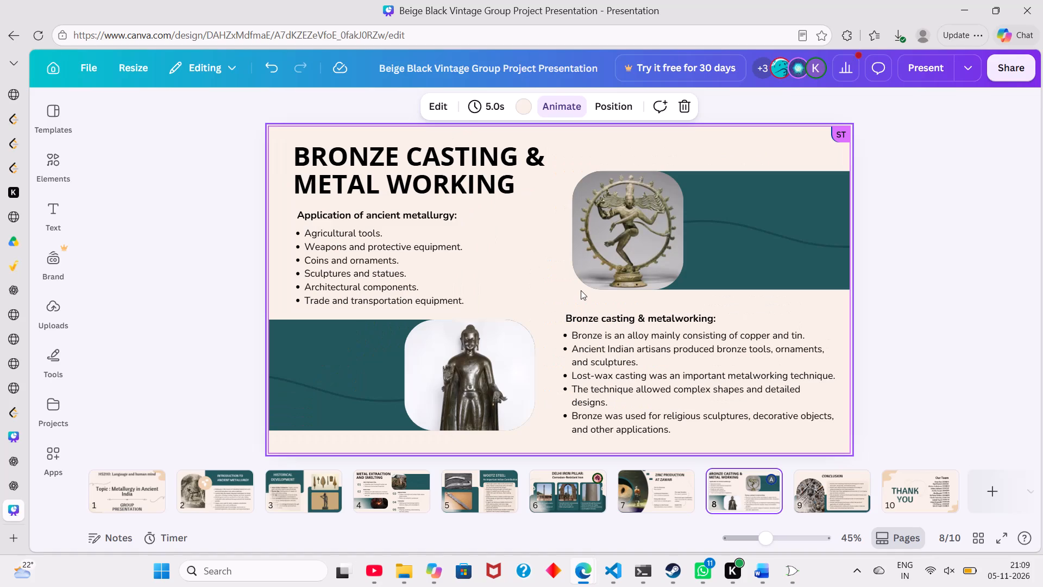
{"action": "key", "text": "Left"}
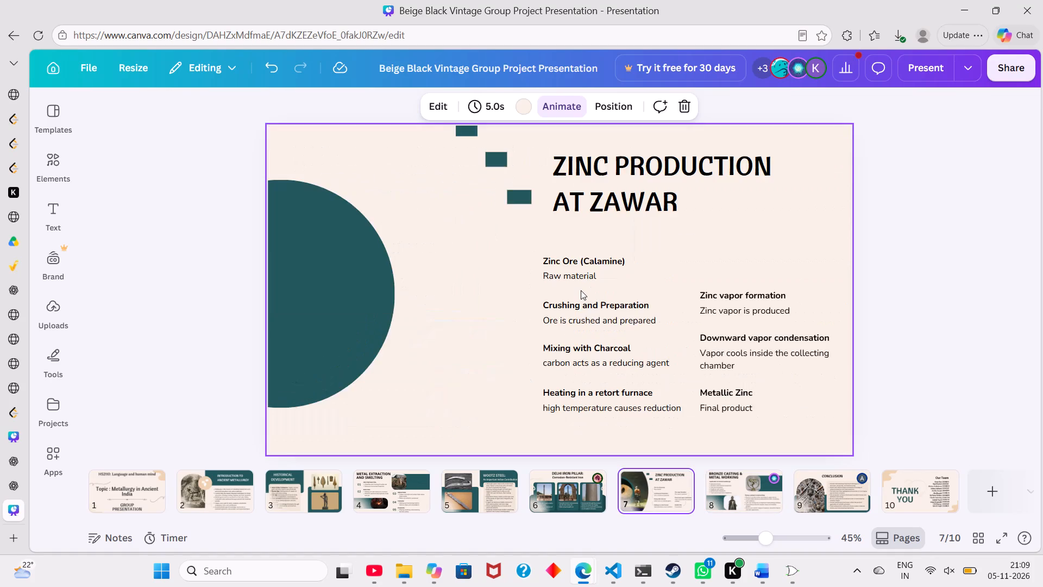
{"action": "key", "text": "Left"}
{"action": "key", "text": "Right"}
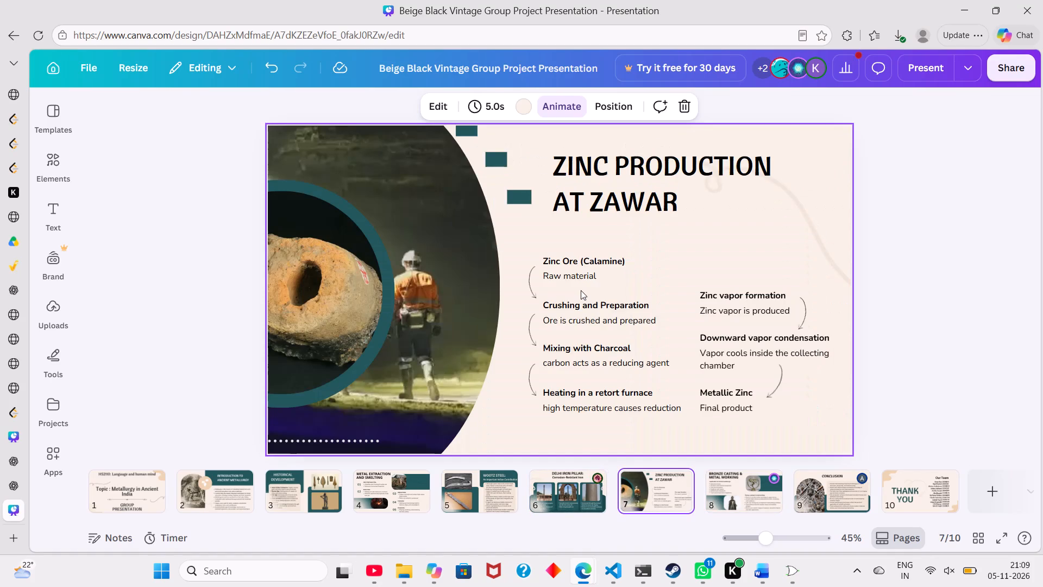
{"action": "key", "text": "Left"}
{"action": "key", "text": "Left"}
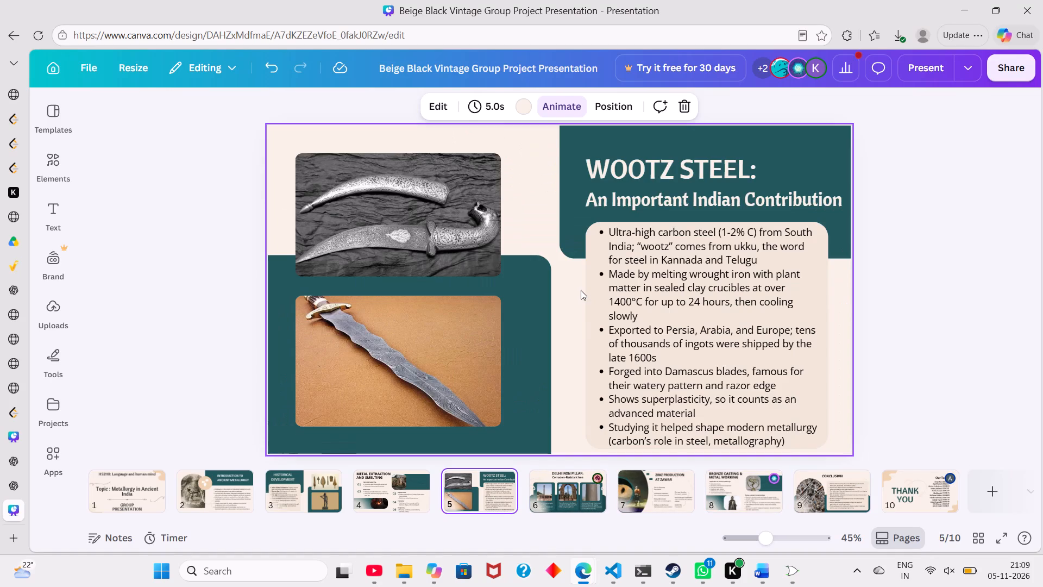
{"action": "key", "text": "Left"}
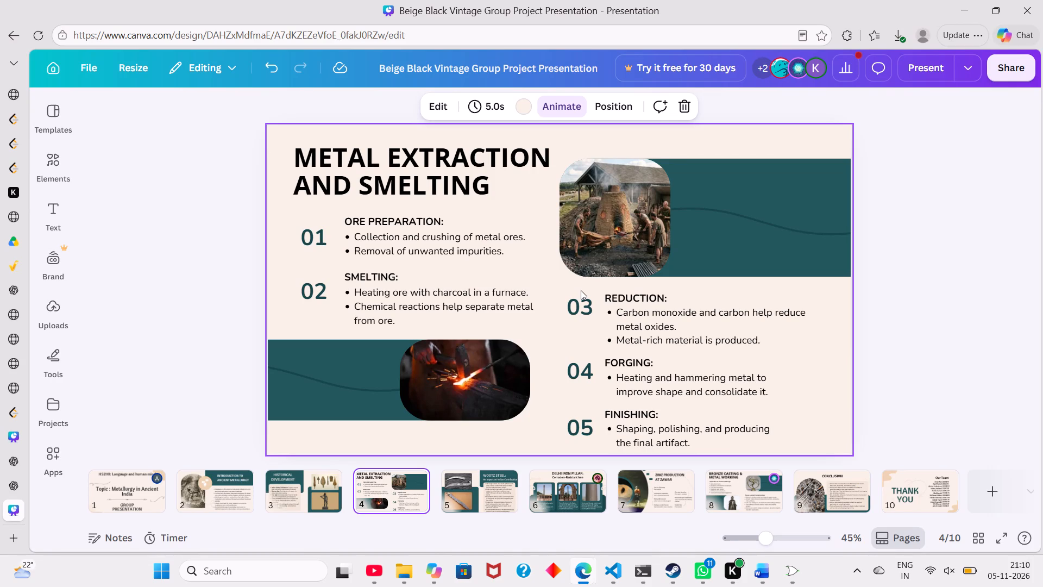
{"action": "key", "text": "Right"}
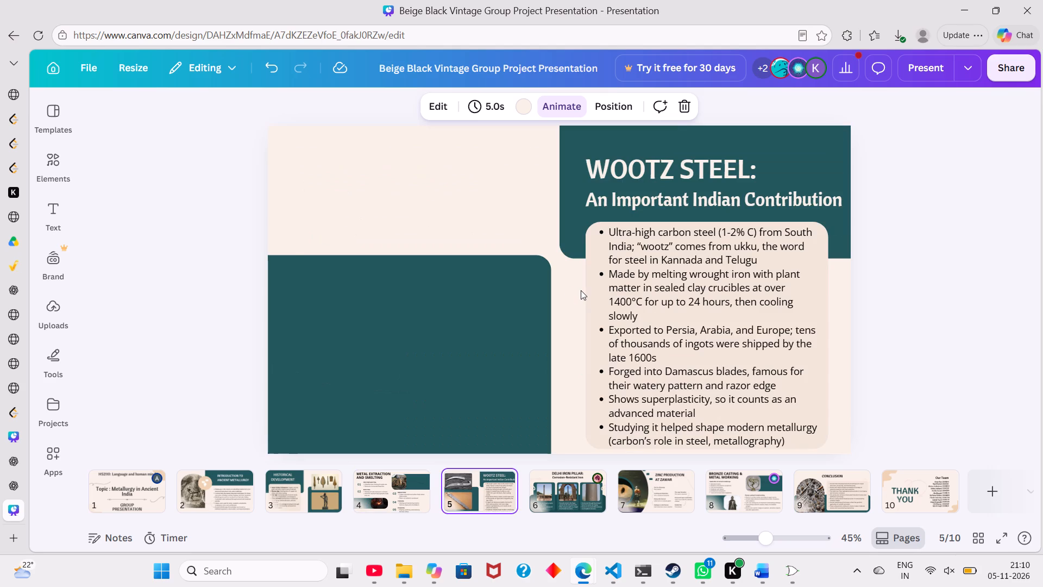
{"action": "key", "text": "Right"}
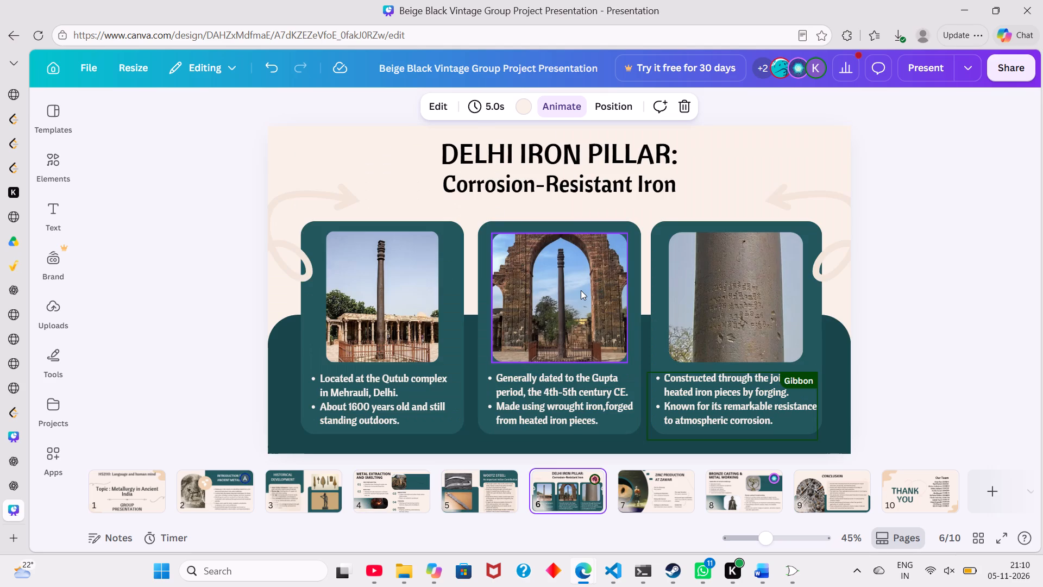
{"action": "key", "text": "Right"}
{"action": "key", "text": "Right"}
{"action": "key", "text": "Right"}
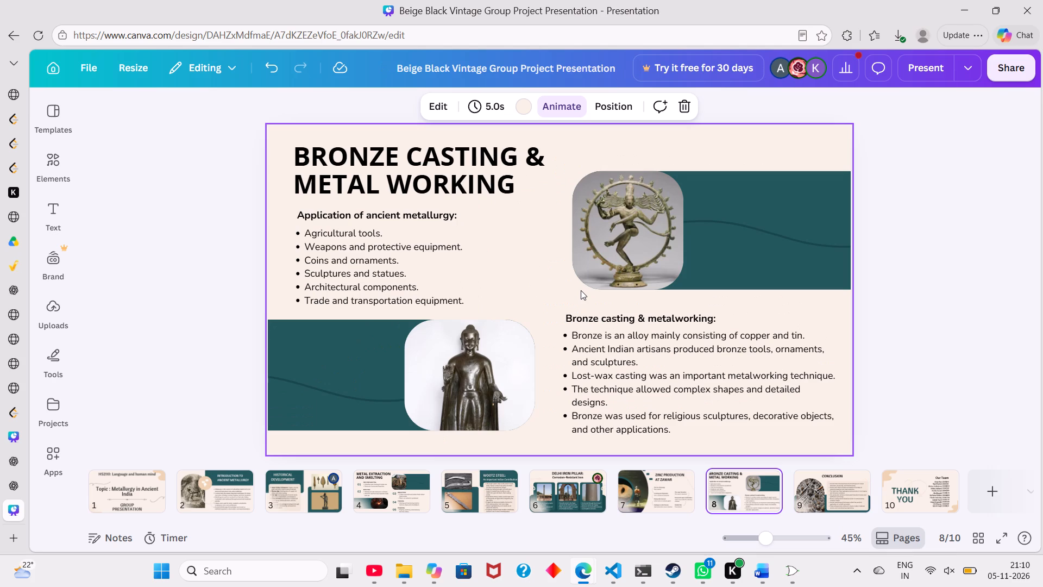
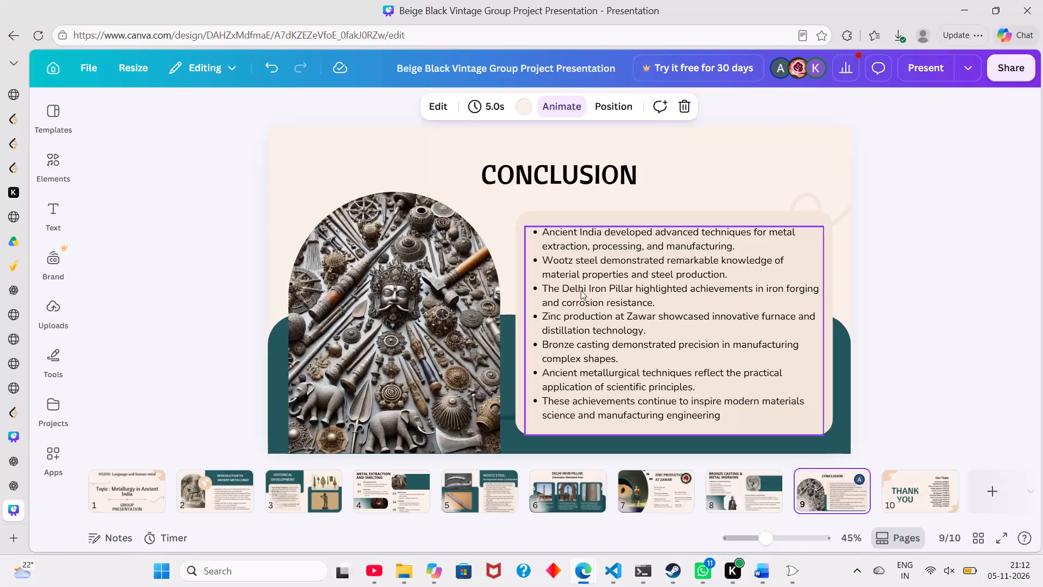
Compare the Conclusion and Bronze Casting slides, and look back through the earlier slides to the title slide.
{"action": "key", "text": "Left"}
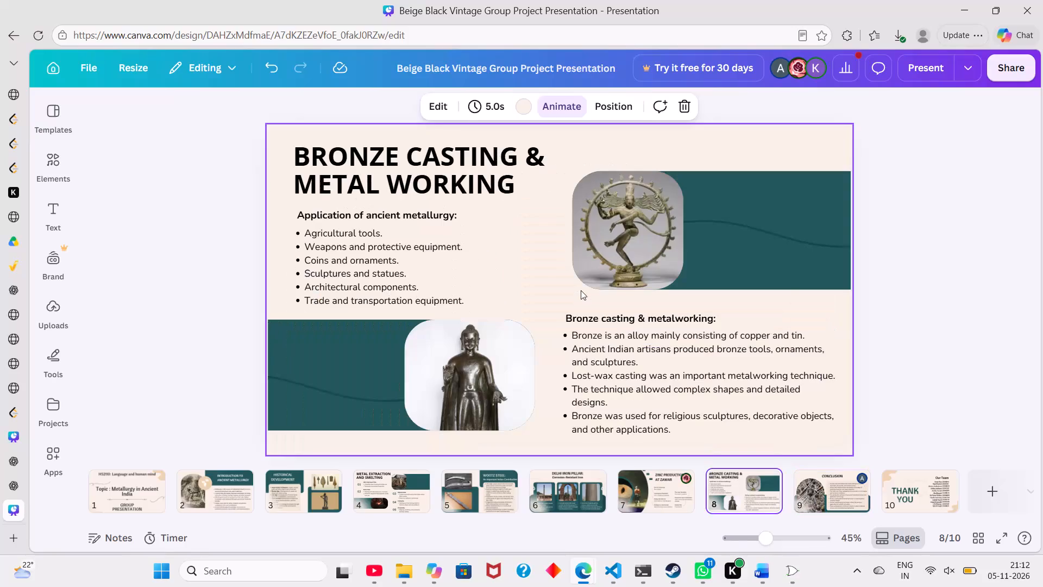
{"action": "key", "text": "Right"}
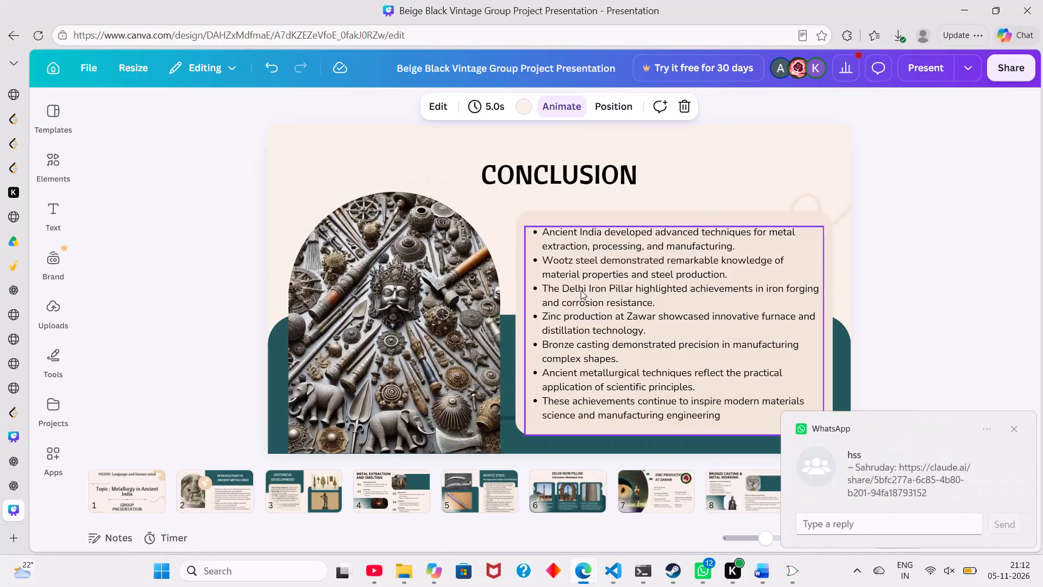
{"action": "key", "text": "Left"}
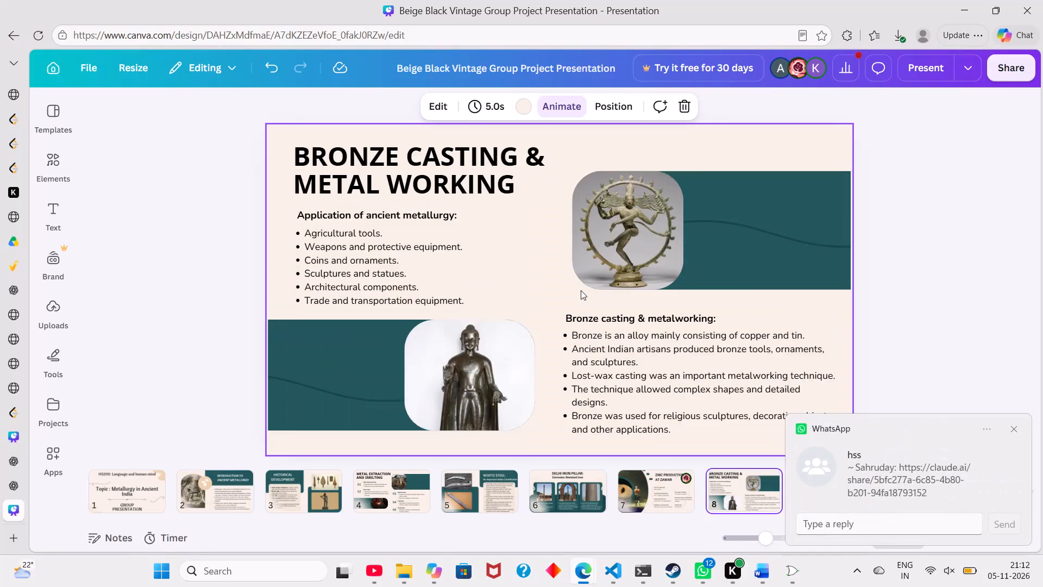
{"action": "key", "text": "Left"}
{"action": "key", "text": "Left"}
{"action": "key", "text": "Left"}
{"action": "key", "text": "Left"}
{"action": "key", "text": "Left"}
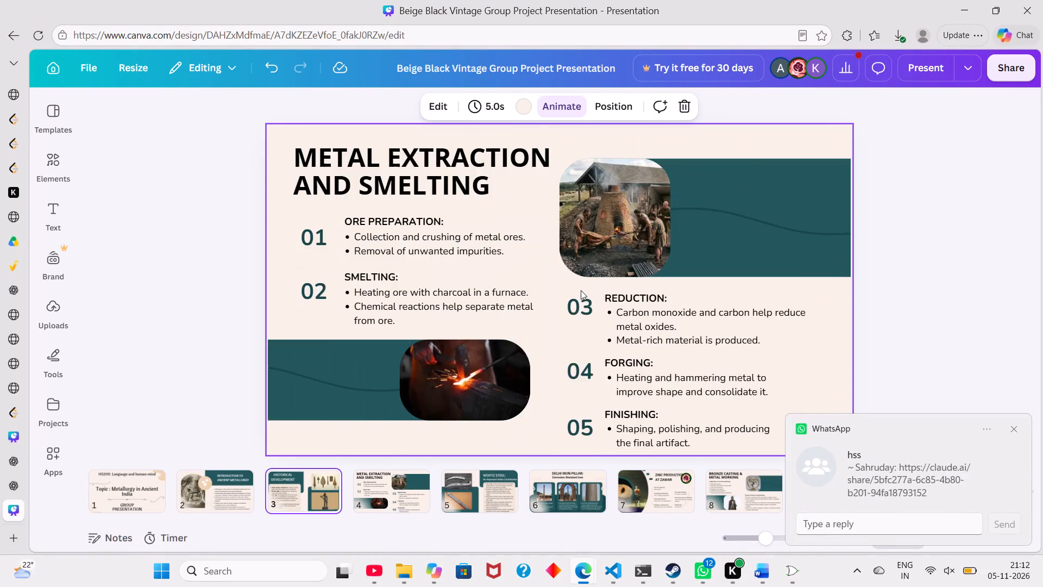
{"action": "key", "text": "Left"}
{"action": "key", "text": "Left"}
{"action": "key", "text": "Left"}
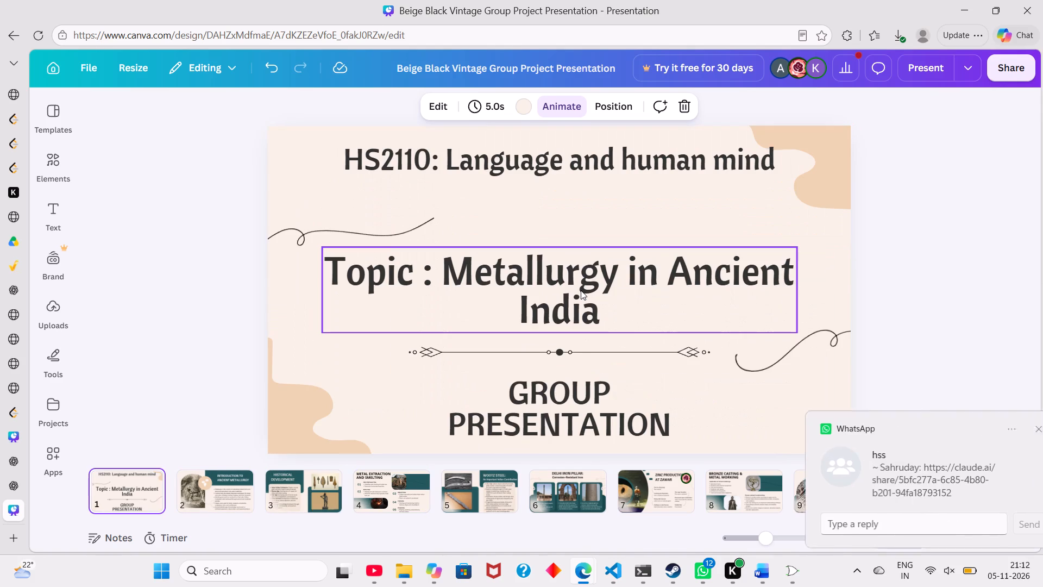
Review all slides from the title slide to the Thank You slide, comparing the last slide with the Conclusion on slide 9.
{"action": "key", "text": "Right"}
{"action": "key", "text": "Right"}
{"action": "key", "text": "Right"}
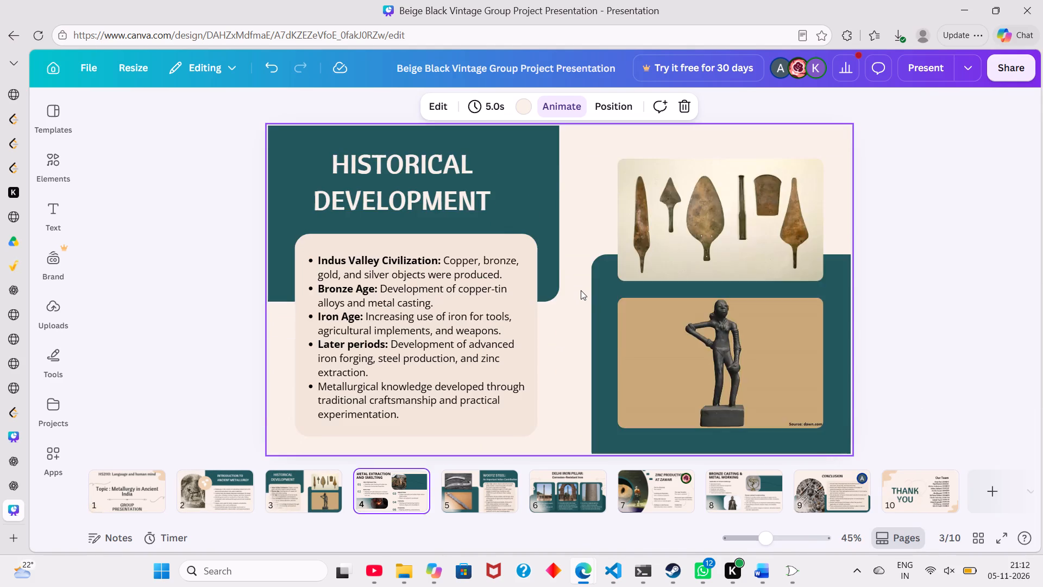
{"action": "key", "text": "Right"}
{"action": "key", "text": "Right"}
{"action": "key", "text": "Right"}
{"action": "key", "text": "Right"}
{"action": "key", "text": "Right"}
{"action": "key", "text": "Right"}
{"action": "key", "text": "Right"}
{"action": "key", "text": "Left"}
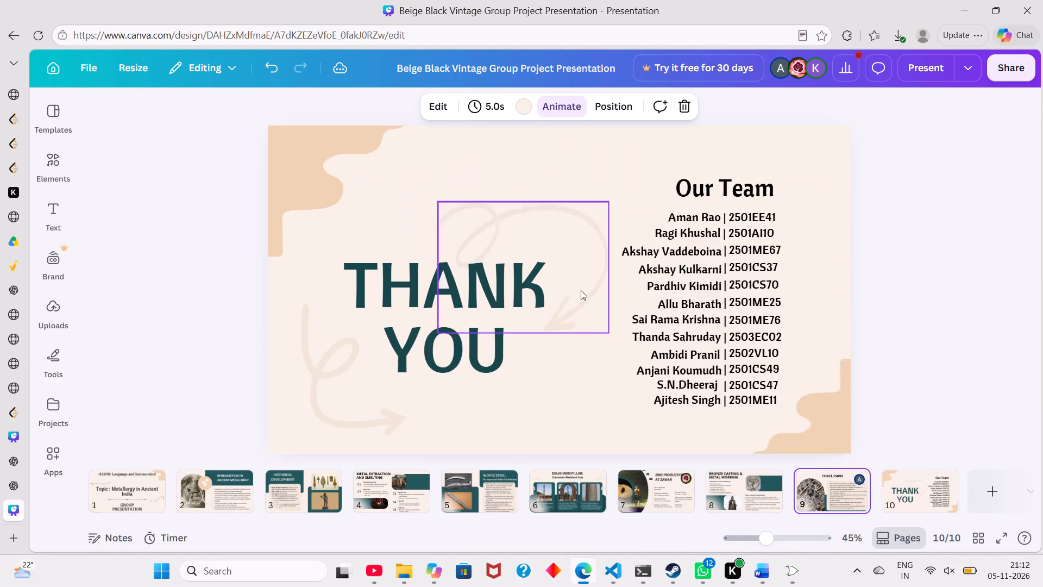
{"action": "key", "text": "Right"}
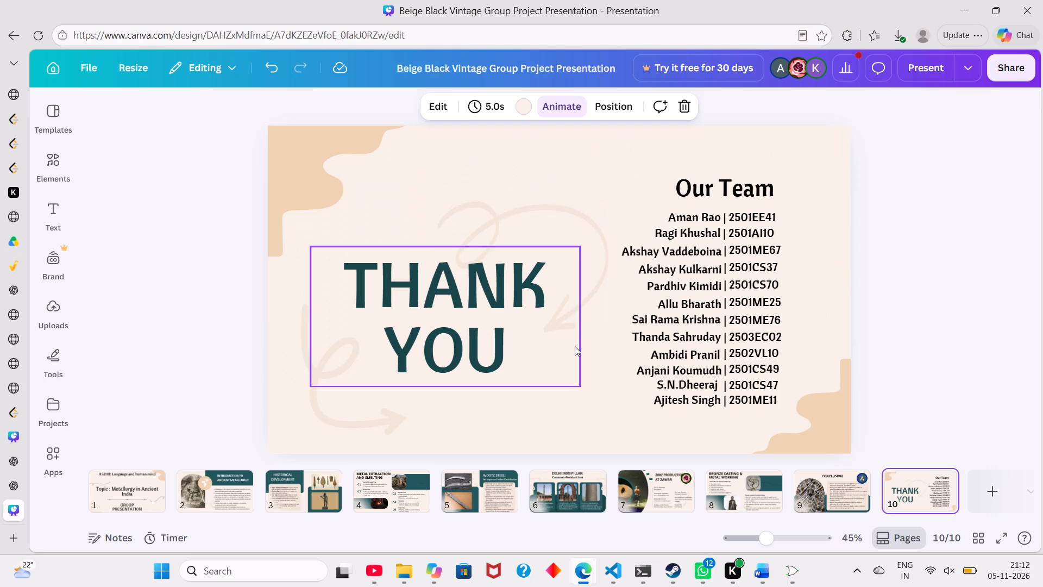
{"action": "key", "text": "Left"}
{"action": "key", "text": "Right"}
{"action": "key", "text": "Left"}
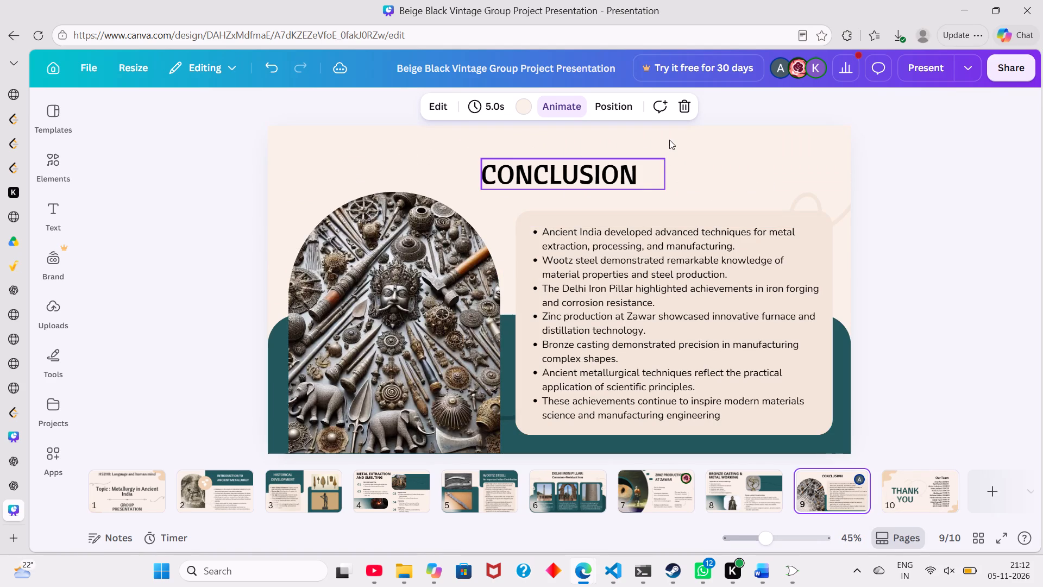
Select the CONCLUSION heading on slide 9.
{"action": "left_click", "coordinate": [615, 172]}
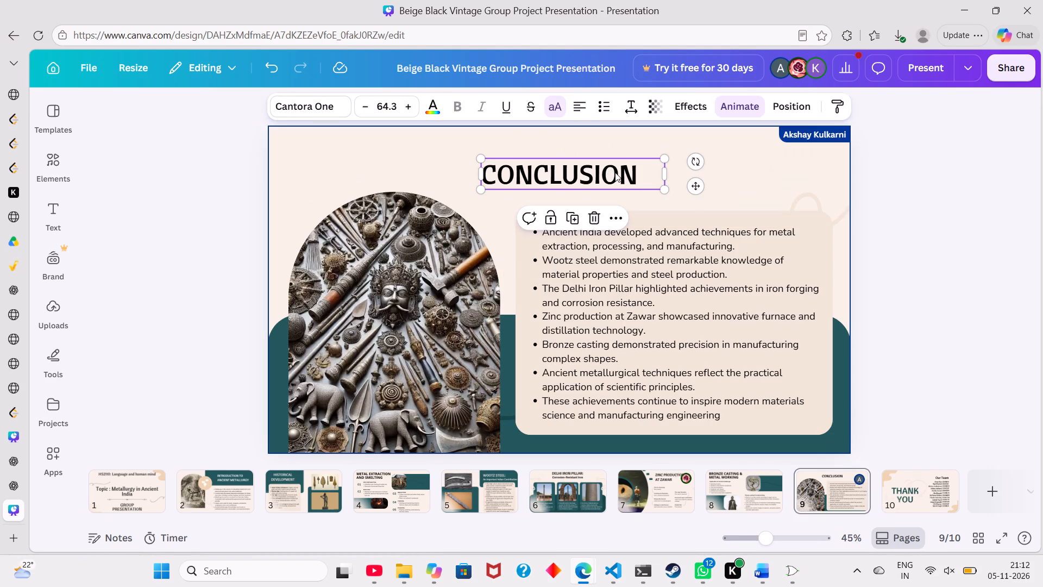
Examine the Conclusion slide's heading and bullet list at several magnifications, ending at 51% zoom.
{"action": "left_click", "coordinate": [931, 273]}
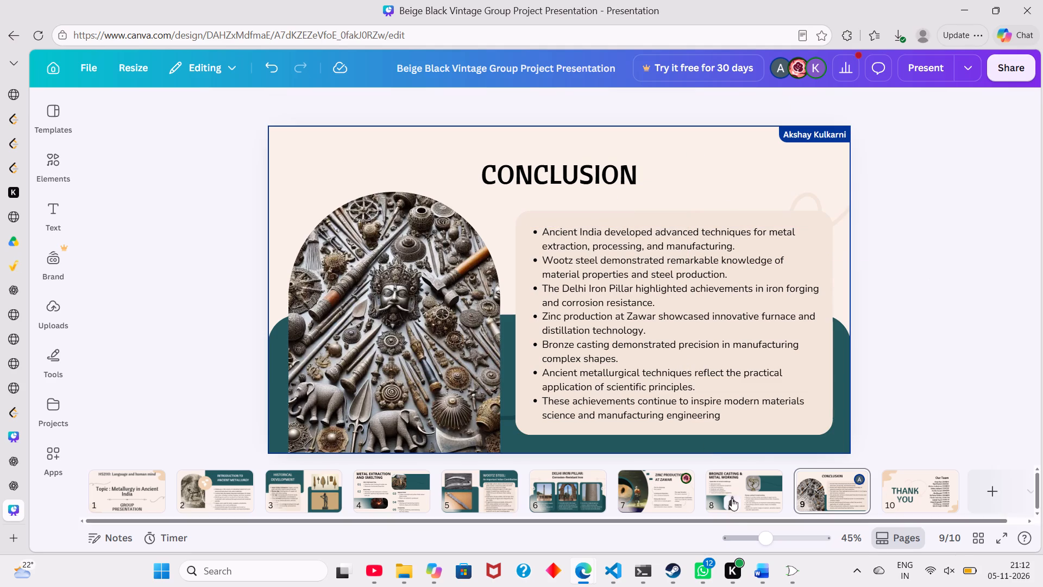
{"action": "left_click", "coordinate": [780, 543]}
{"action": "left_click", "coordinate": [772, 541]}
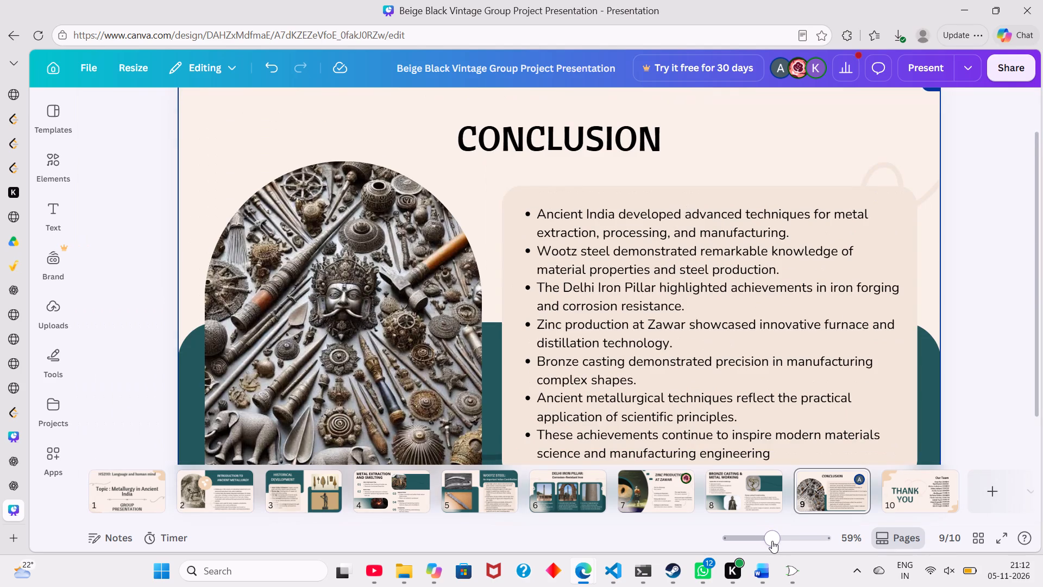
{"action": "left_click", "coordinate": [763, 540]}
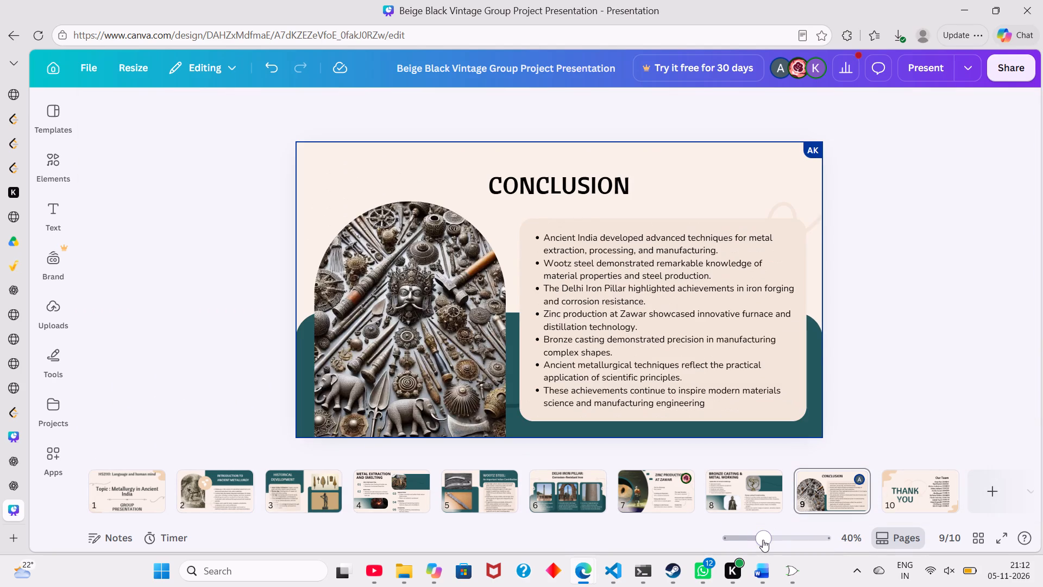
{"action": "left_click", "coordinate": [769, 539]}
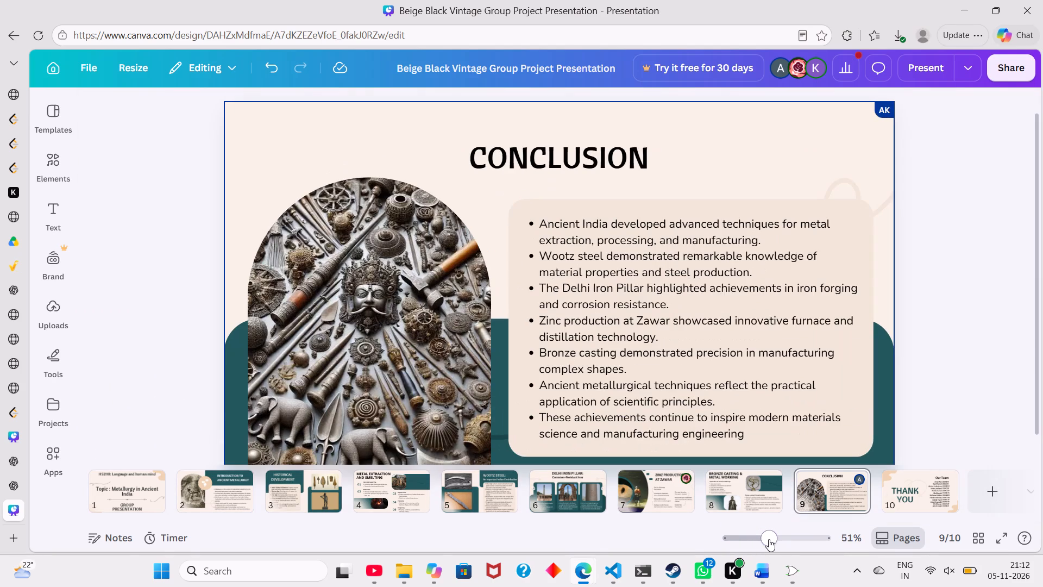
{"action": "left_click", "coordinate": [767, 540]}
{"action": "left_click", "coordinate": [767, 540]}
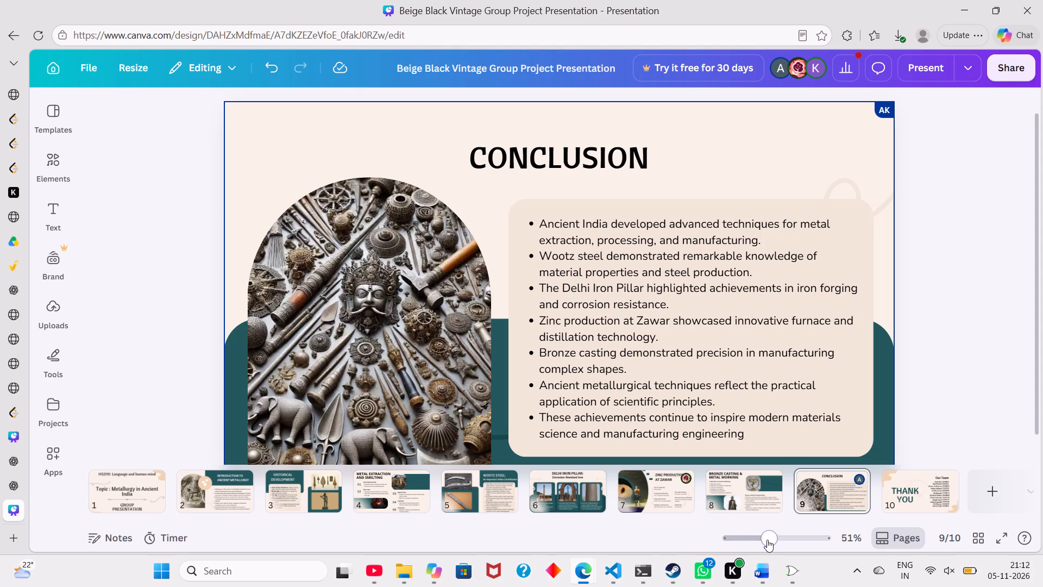
{"action": "left_click", "coordinate": [767, 540]}
{"action": "left_click", "coordinate": [765, 539]}
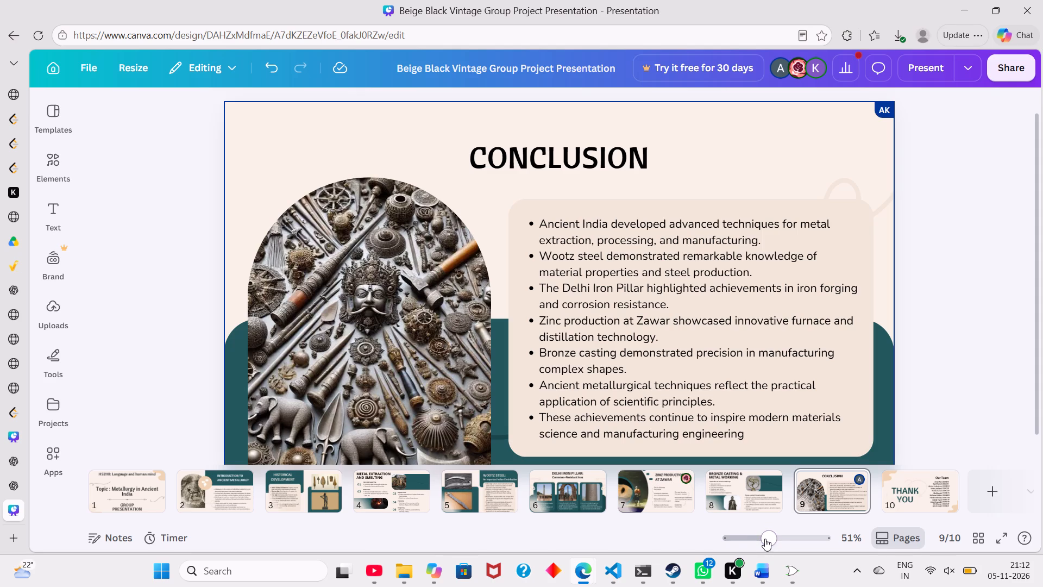
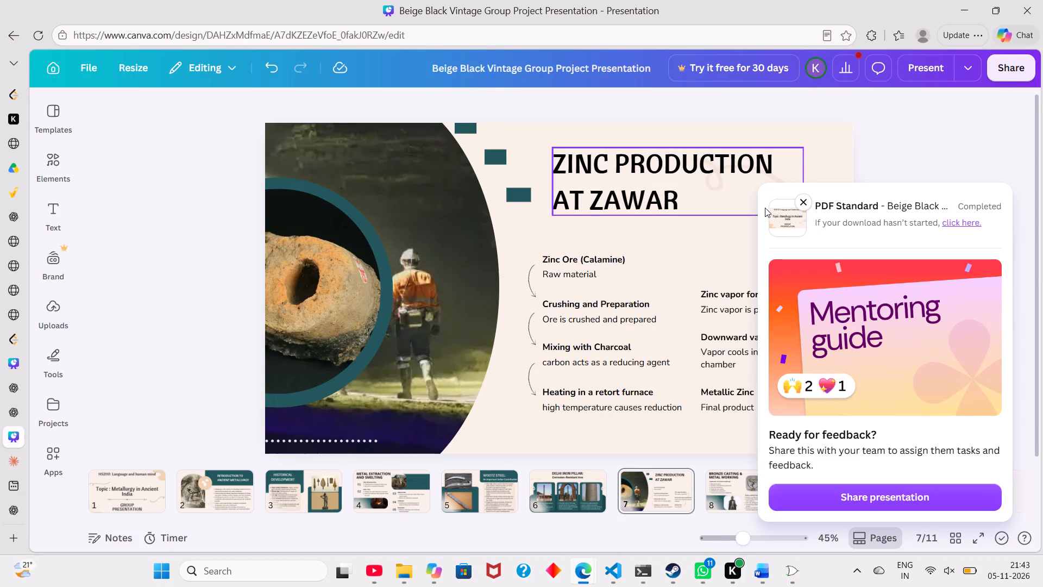
{"action": "left_click", "coordinate": [800, 202]}
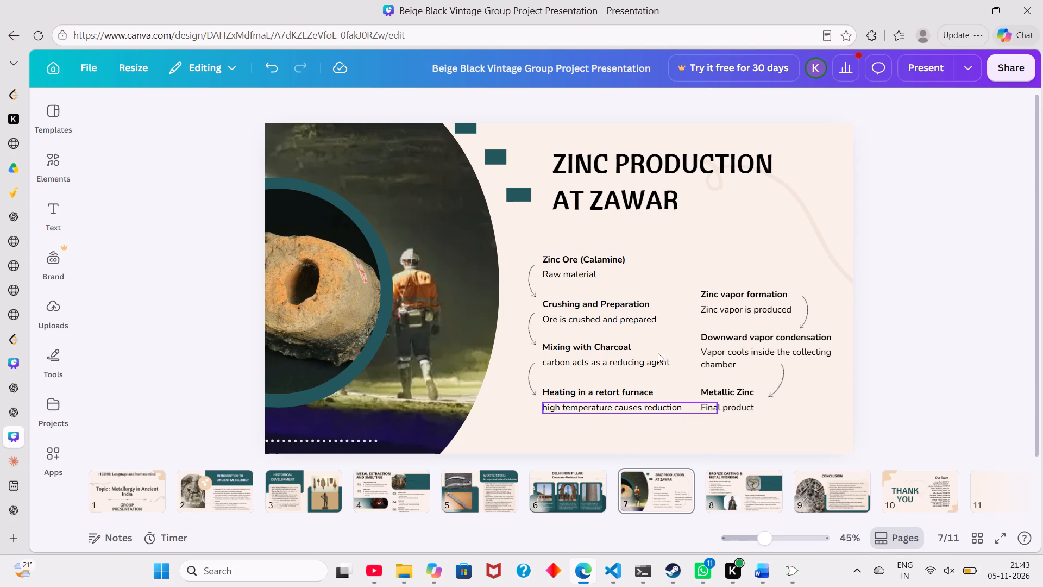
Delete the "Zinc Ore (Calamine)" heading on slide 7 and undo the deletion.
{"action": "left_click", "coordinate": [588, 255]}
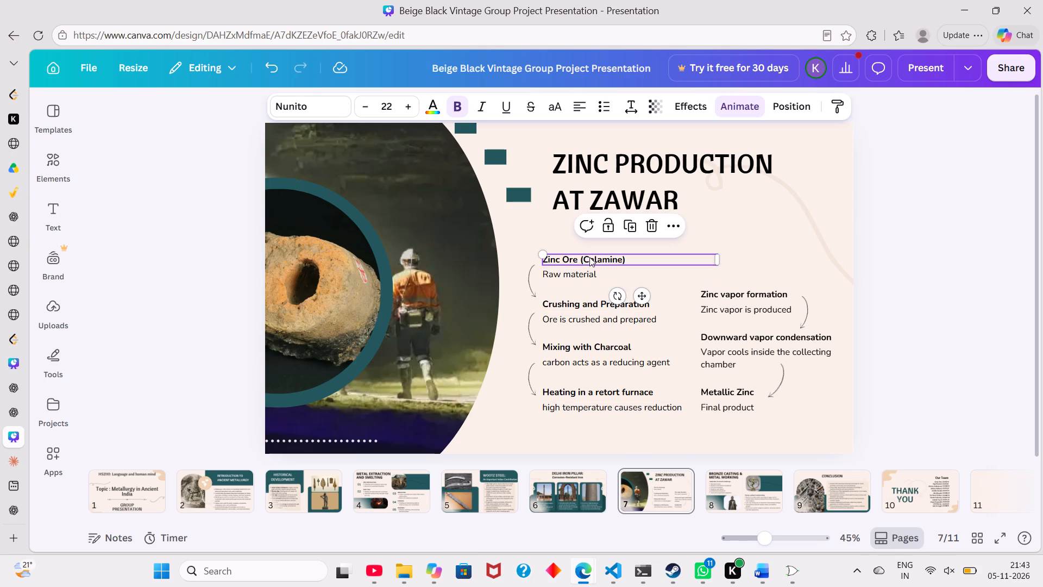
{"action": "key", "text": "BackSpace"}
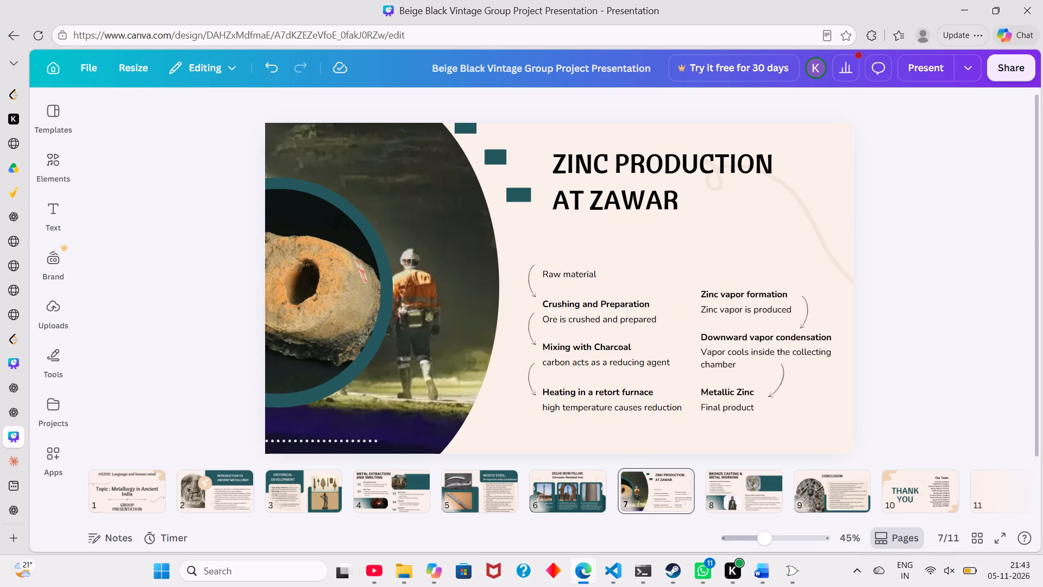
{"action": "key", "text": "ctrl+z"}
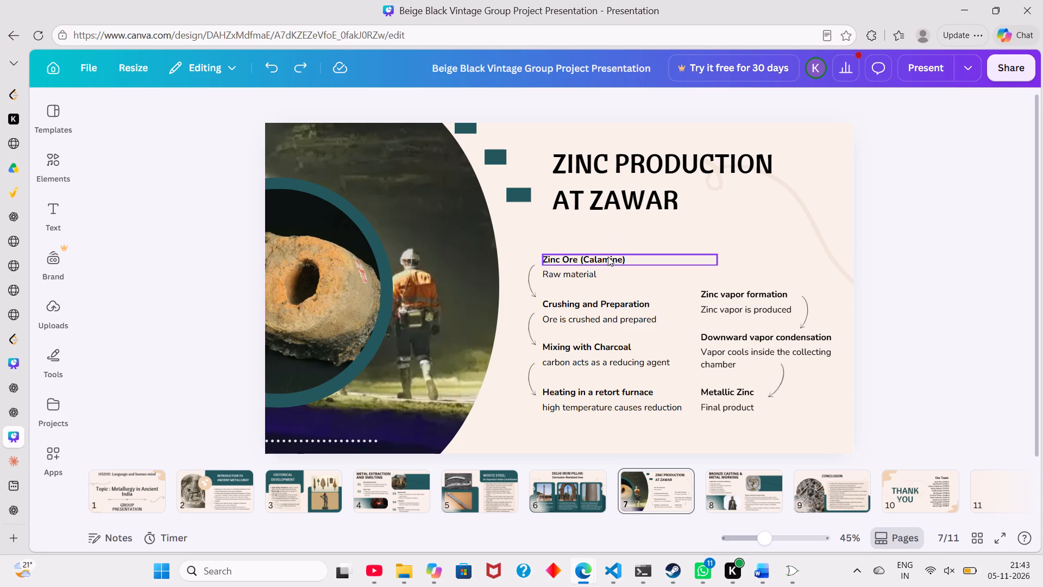
Retype the capital C of "Calamine" in slide 7's first heading and add a line break at the heading's end.
{"action": "double_click", "coordinate": [586, 264]}
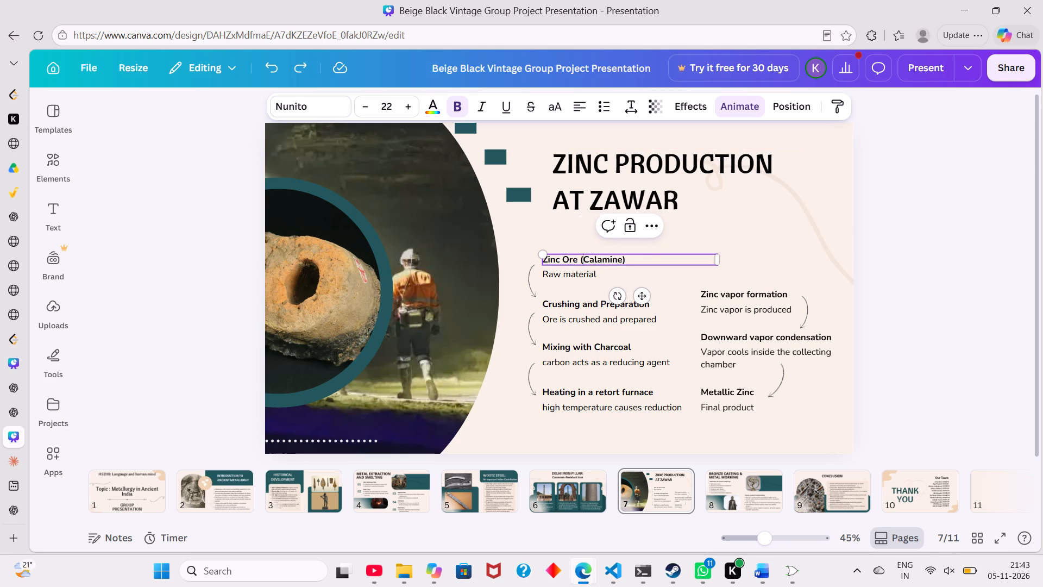
{"action": "key", "text": "Right"}
{"action": "key", "text": "BackSpace"}
{"action": "key", "text": "d"}
{"action": "key", "text": "BackSpace"}
{"action": "key", "text": "shift+c"}
{"action": "key", "text": "Right"}
{"action": "key", "text": "Right"}
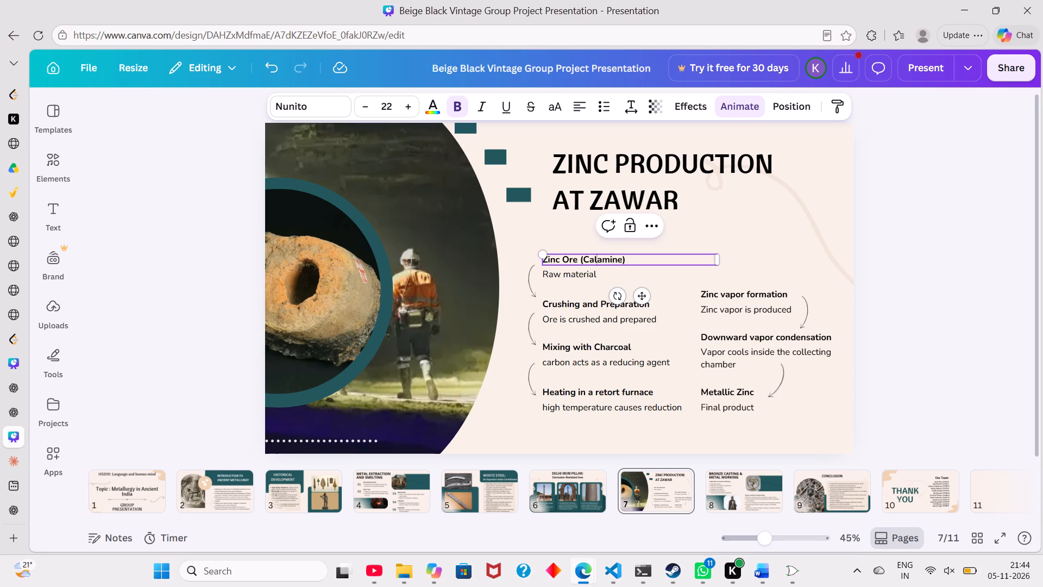
{"action": "key", "text": "Right"}
{"action": "key", "text": "Right"}
{"action": "key", "text": "Right"}
{"action": "key", "text": "Right"}
{"action": "key", "text": "Right"}
{"action": "key", "text": "Right"}
{"action": "key", "text": "Return"}
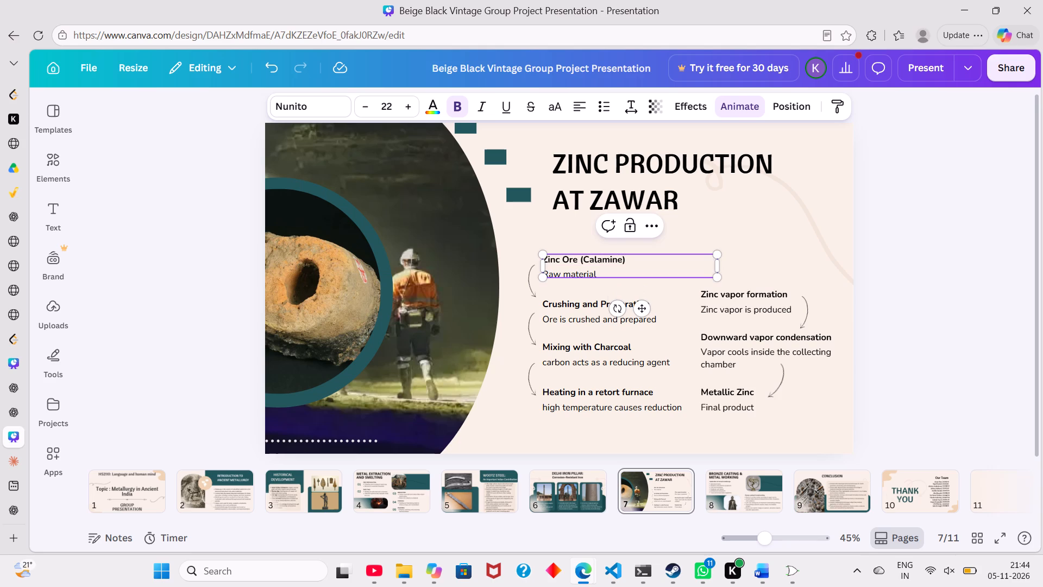
{"action": "left_click", "coordinate": [987, 196]}
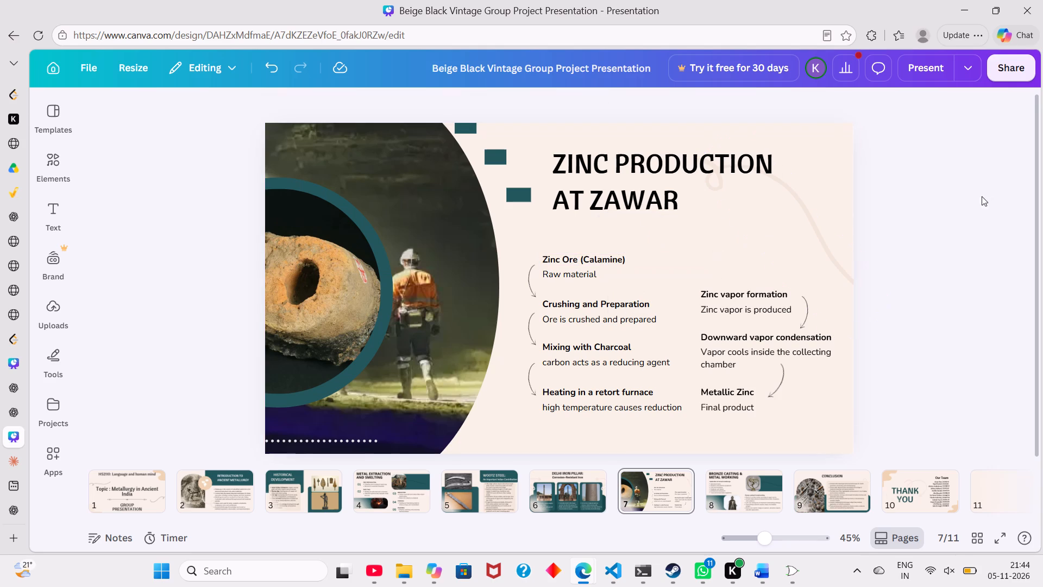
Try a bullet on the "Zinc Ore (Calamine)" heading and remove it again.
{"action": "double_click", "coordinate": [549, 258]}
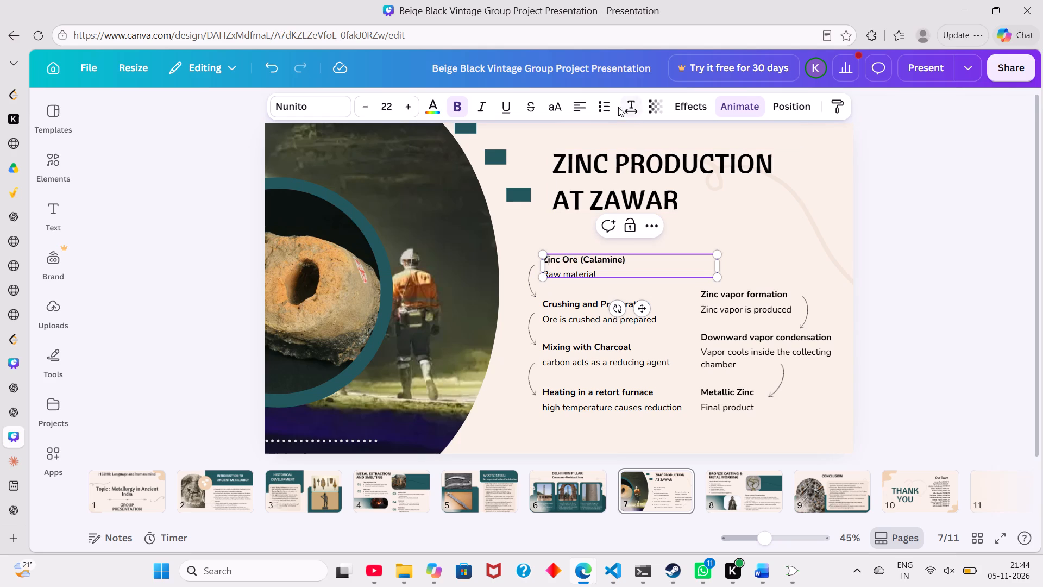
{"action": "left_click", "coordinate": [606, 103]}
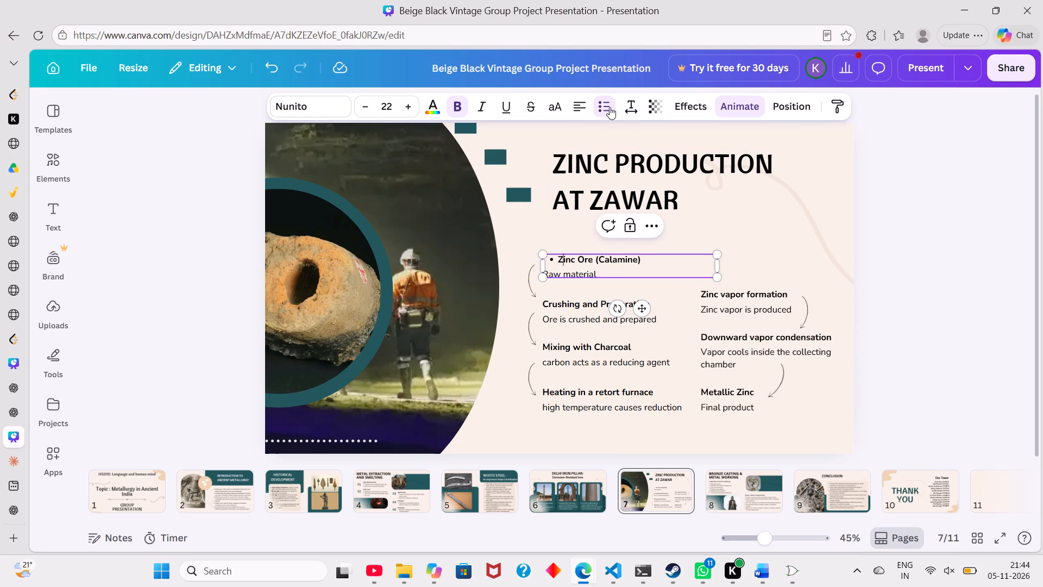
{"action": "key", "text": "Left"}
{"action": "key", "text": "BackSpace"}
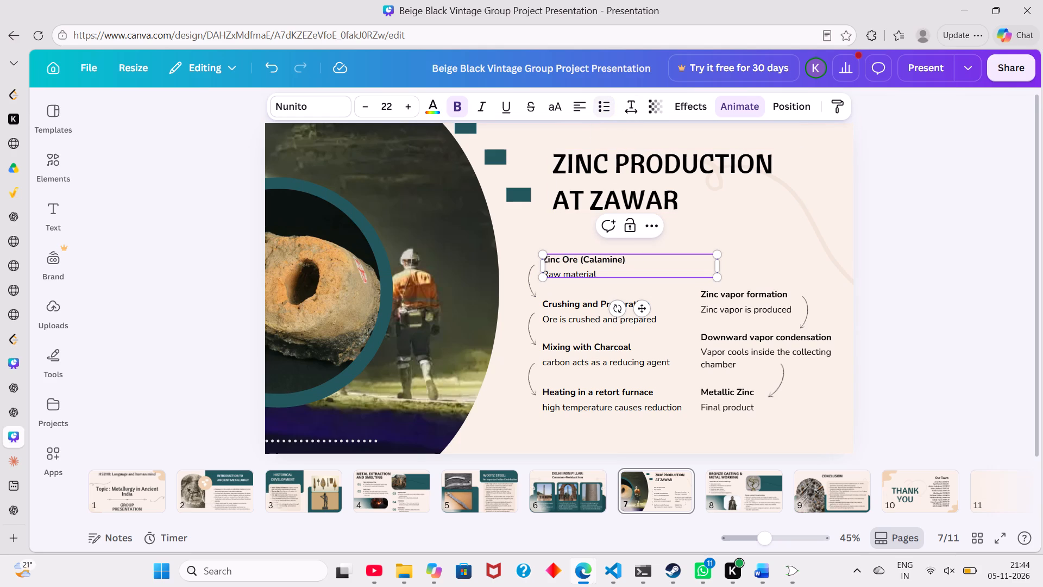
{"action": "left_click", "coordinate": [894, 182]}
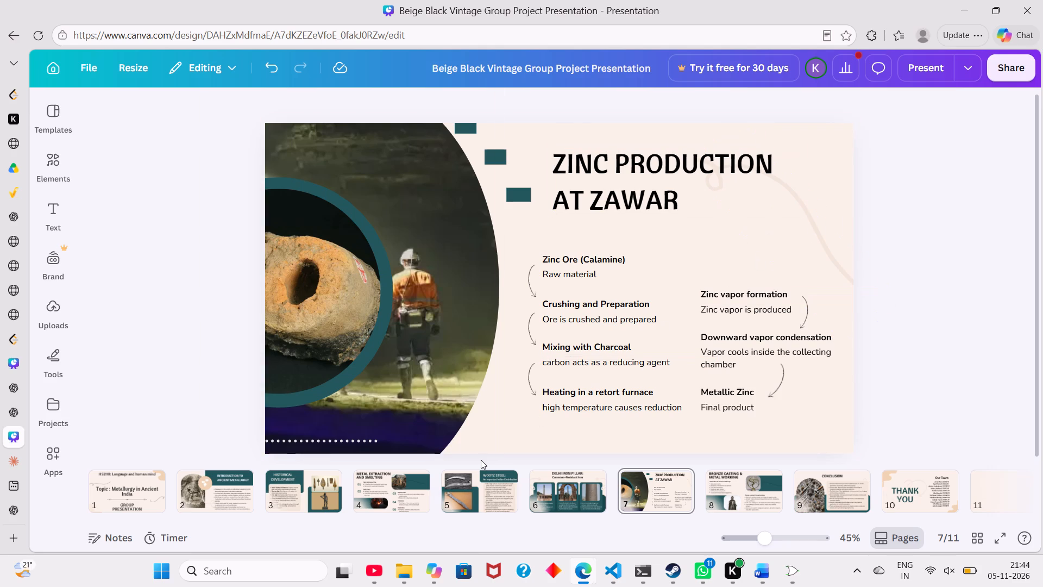
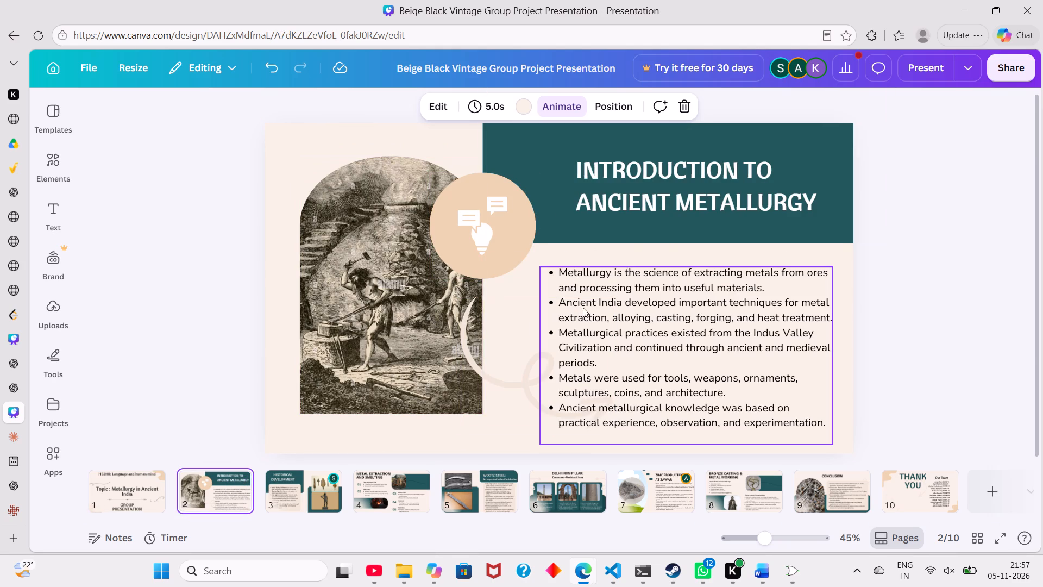
{"action": "left_click", "coordinate": [602, 272]}
{"action": "left_click", "coordinate": [307, 499]}
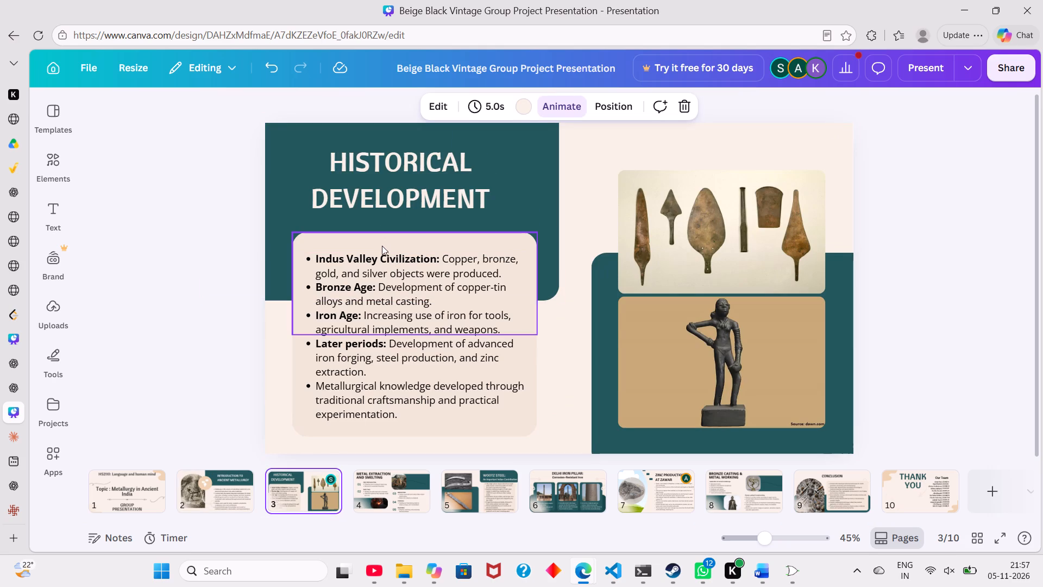
Copy the full "Later periods" bullet from the Historical Development slide.
{"action": "triple_click", "coordinate": [374, 342]}
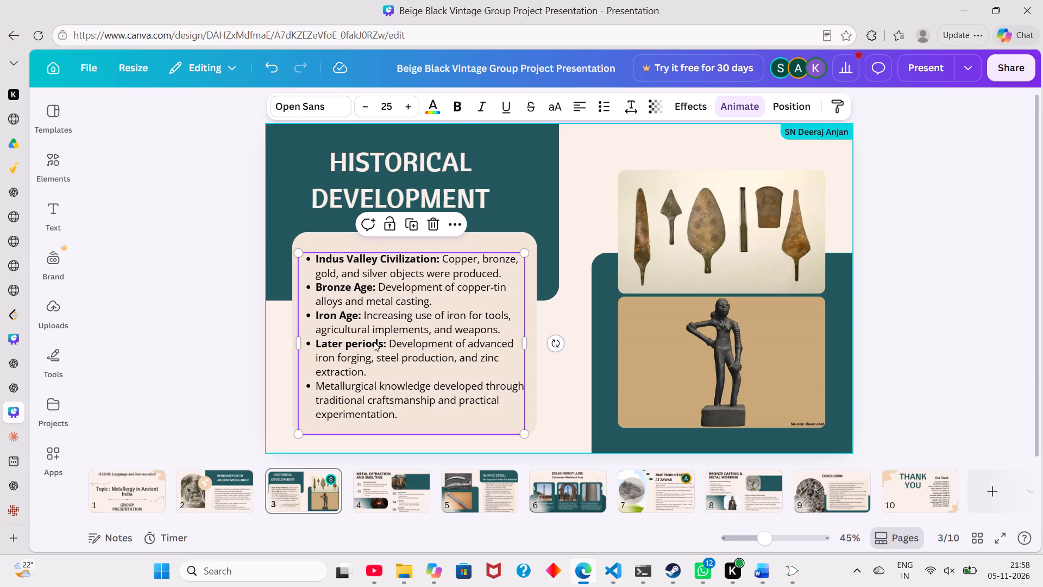
{"action": "left_click", "coordinate": [379, 372]}
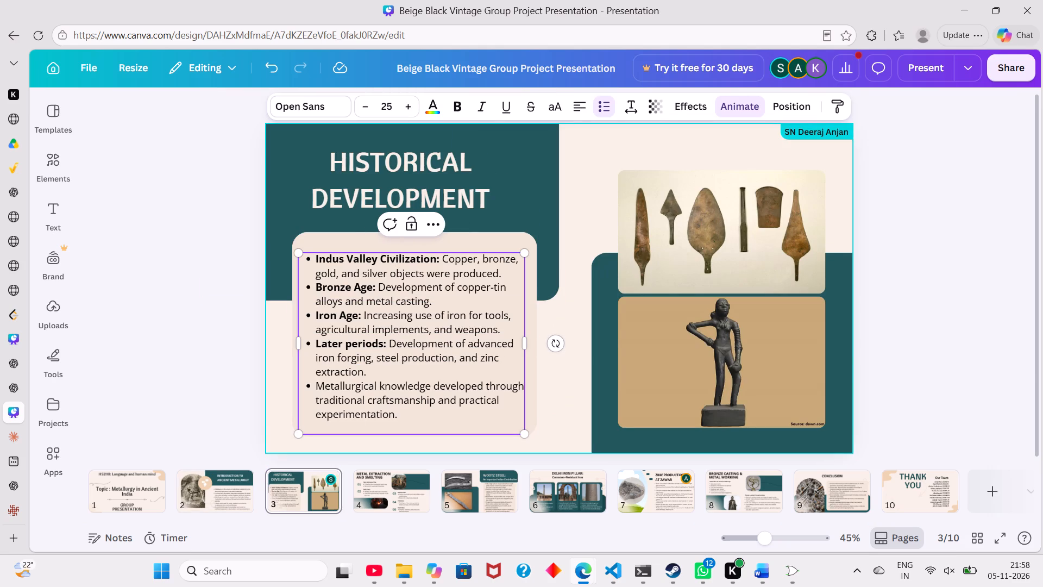
{"action": "left_click_drag", "start_coordinate": [373, 369], "coordinate": [298, 353]}
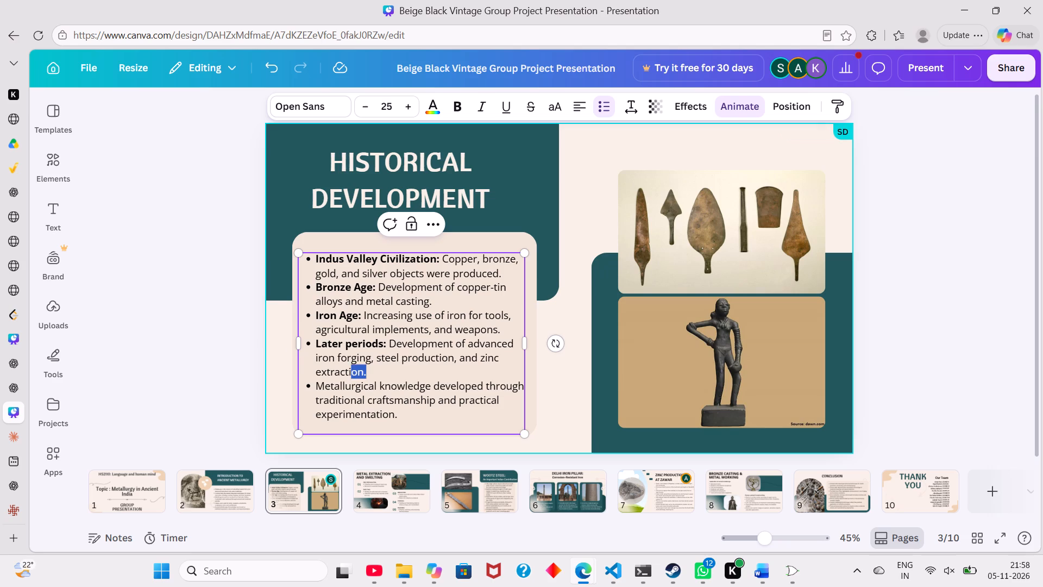
{"action": "left_click_drag", "start_coordinate": [298, 353], "coordinate": [316, 343]}
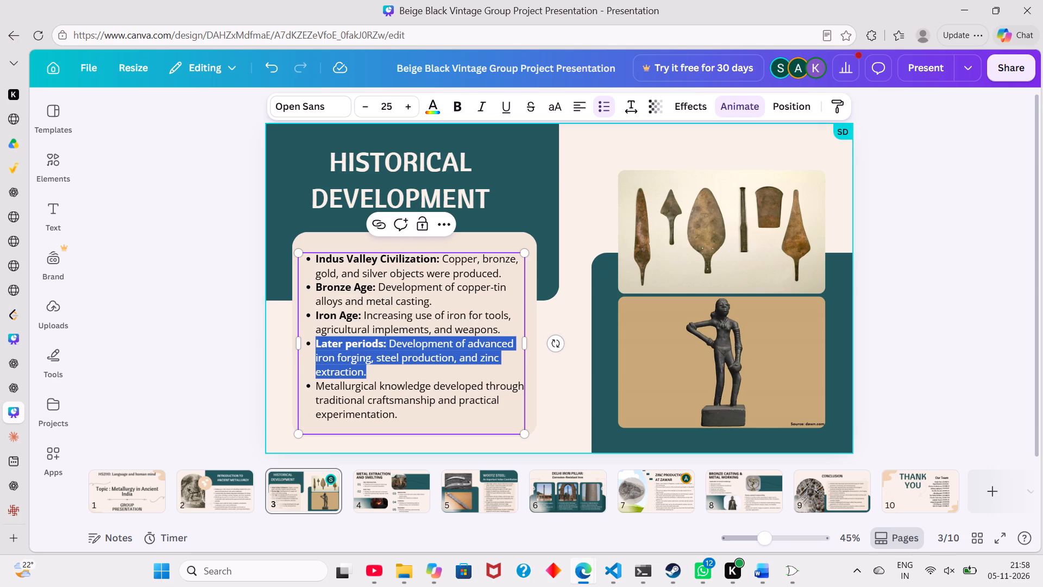
{"action": "key", "text": "ctrl+c"}
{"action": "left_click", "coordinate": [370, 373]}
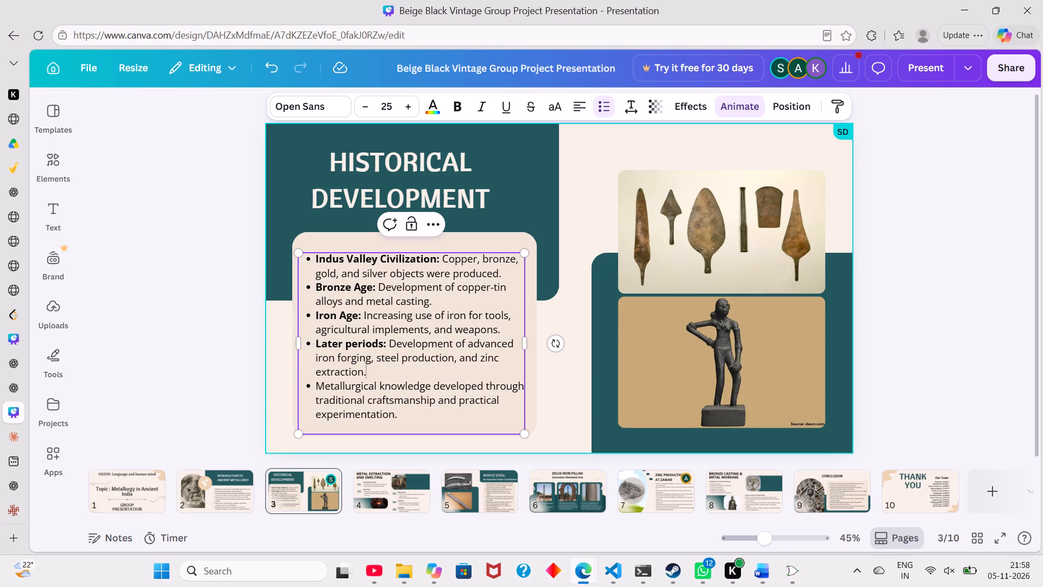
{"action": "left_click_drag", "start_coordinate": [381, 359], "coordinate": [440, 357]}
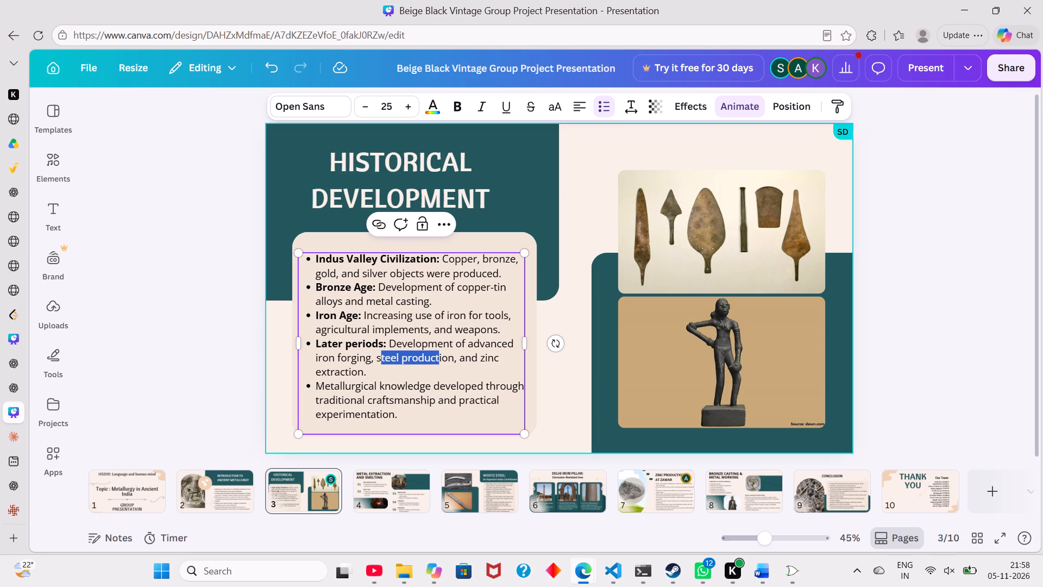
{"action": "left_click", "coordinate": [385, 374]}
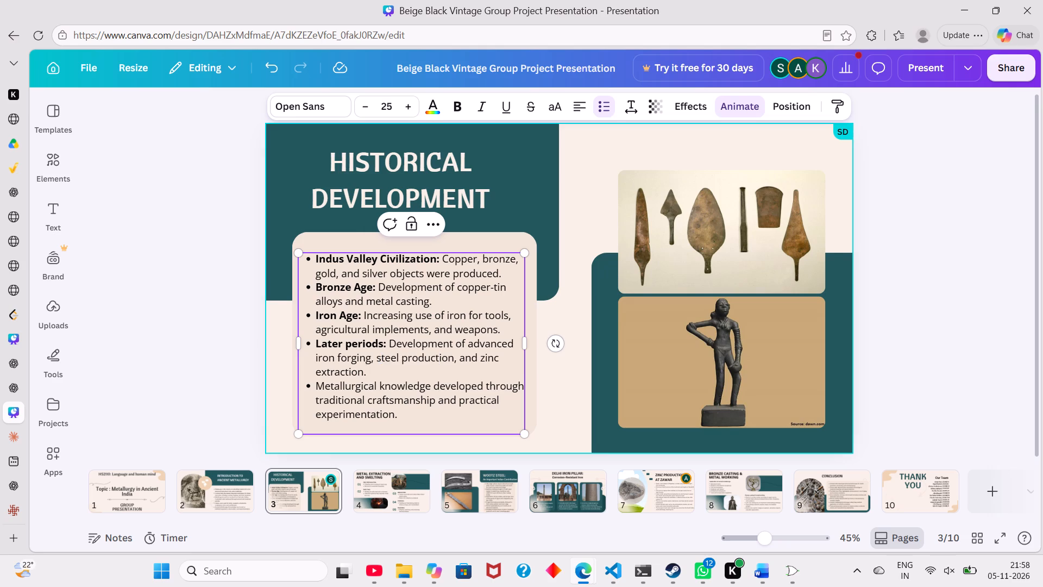
Delete the word "Later" from the "Later periods:" bullet on the Historical Development slide.
{"action": "double_click", "coordinate": [342, 346]}
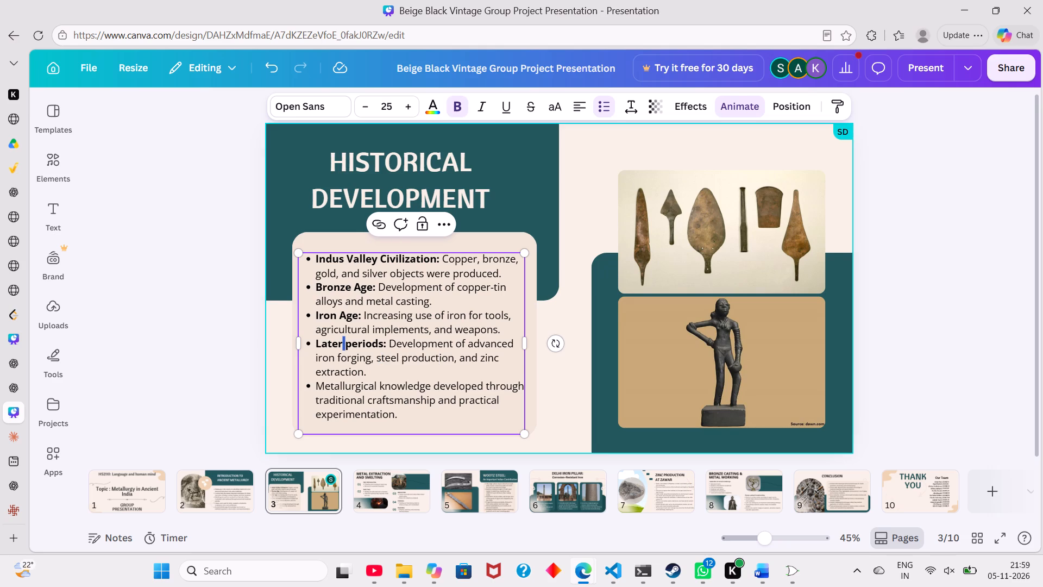
{"action": "double_click", "coordinate": [338, 342]}
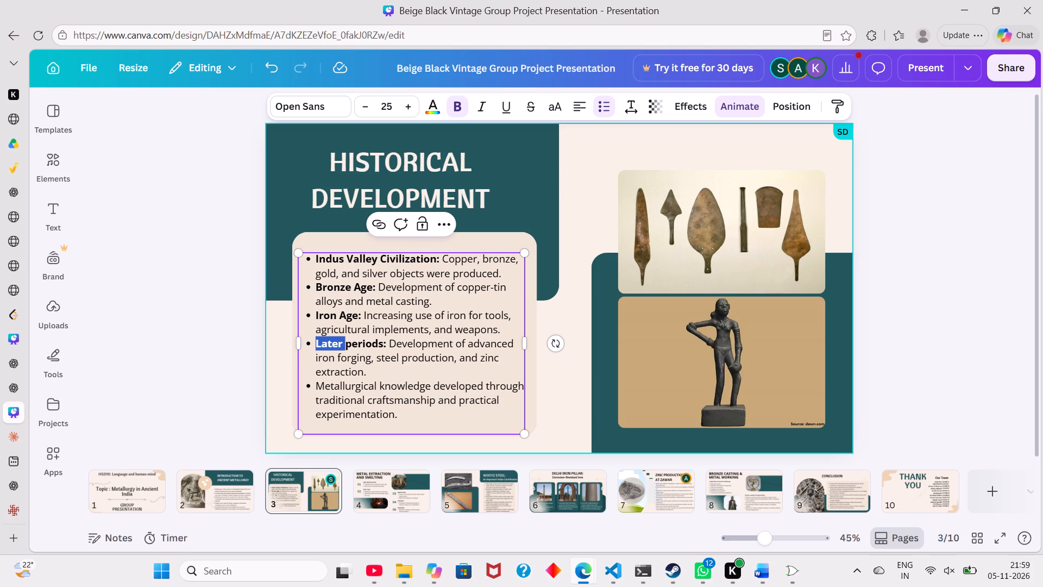
{"action": "triple_click", "coordinate": [338, 346]}
{"action": "left_click", "coordinate": [338, 346]}
{"action": "left_click", "coordinate": [336, 348]}
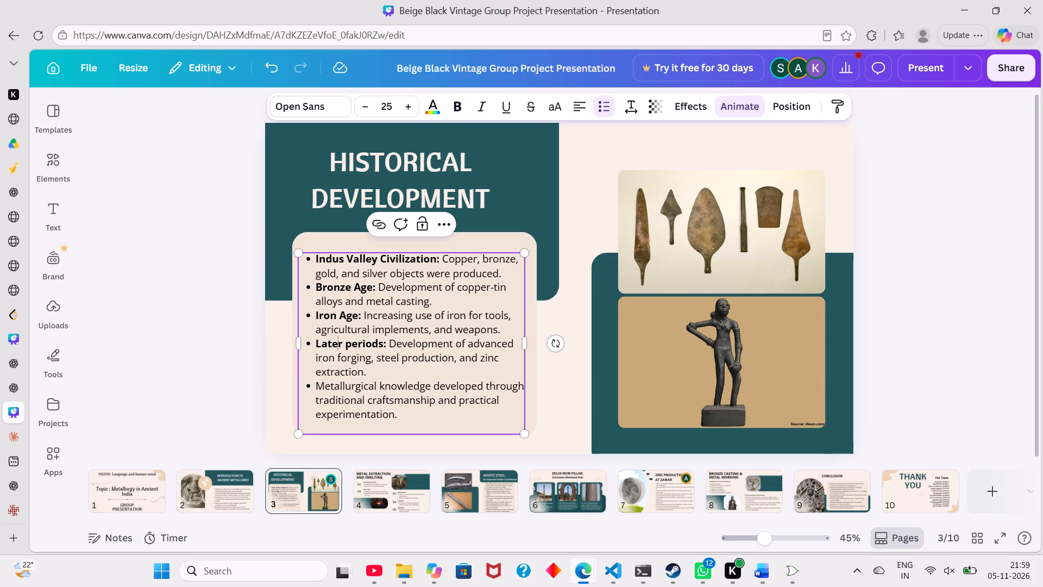
{"action": "left_click", "coordinate": [236, 407]}
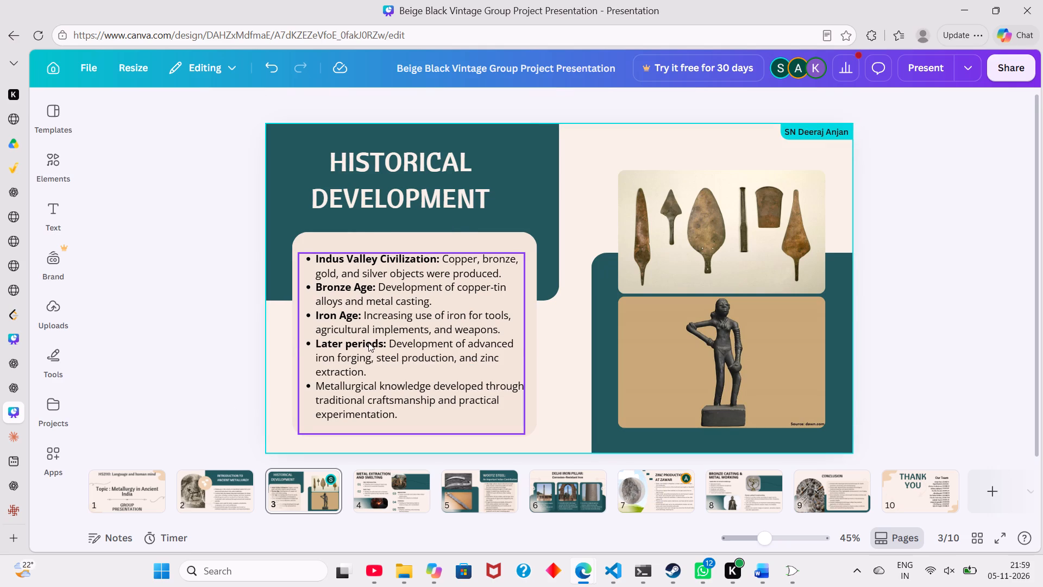
{"action": "triple_click", "coordinate": [368, 340]}
{"action": "left_click", "coordinate": [366, 341]}
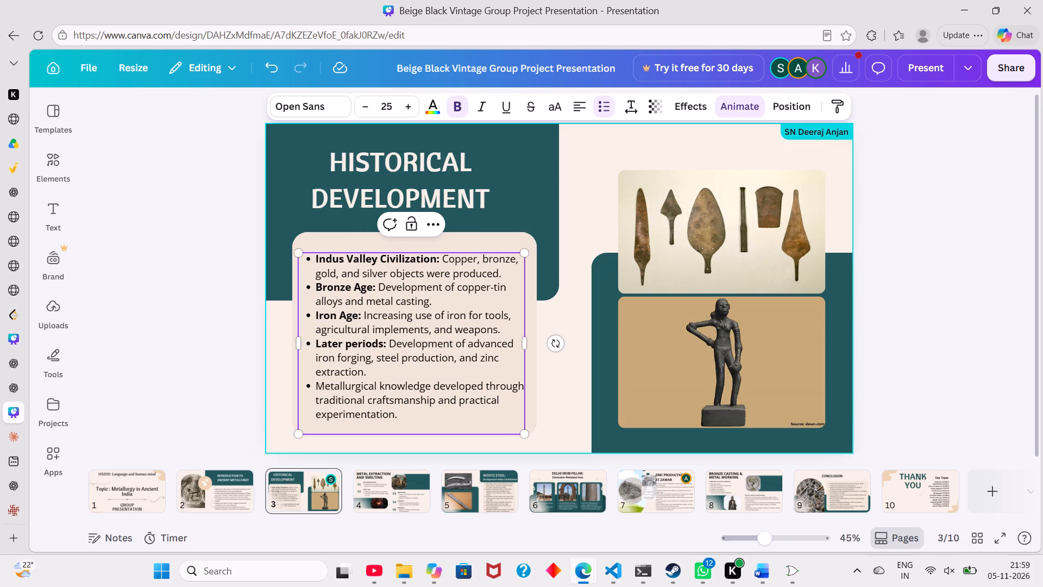
{"action": "double_click", "coordinate": [335, 344]}
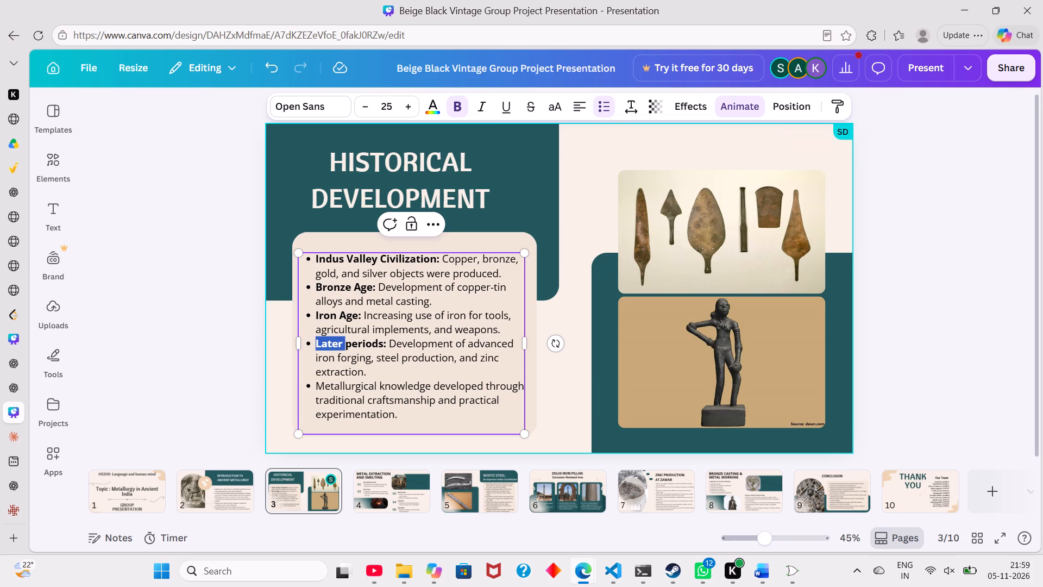
{"action": "key", "text": "BackSpace"}
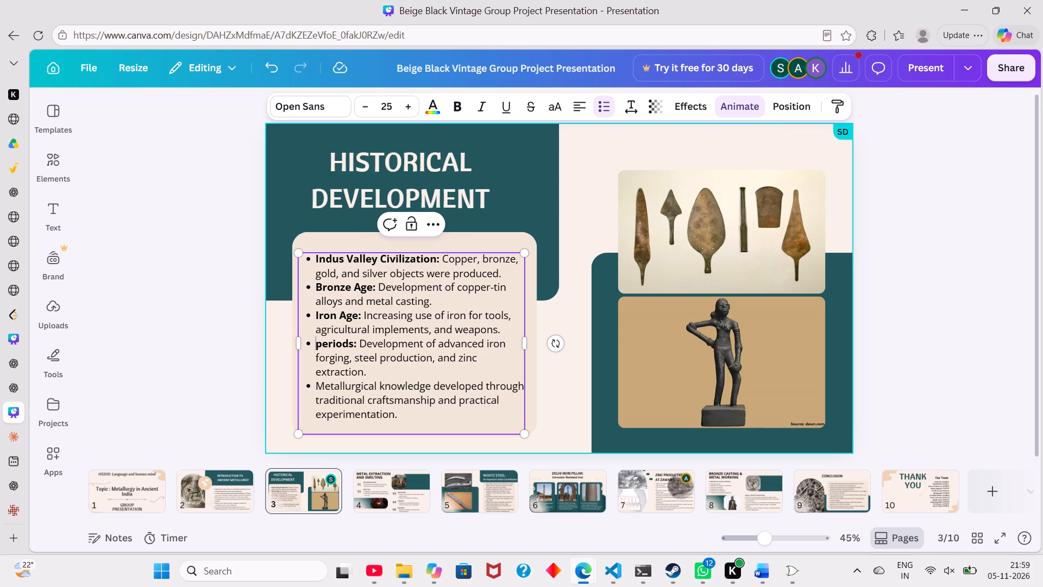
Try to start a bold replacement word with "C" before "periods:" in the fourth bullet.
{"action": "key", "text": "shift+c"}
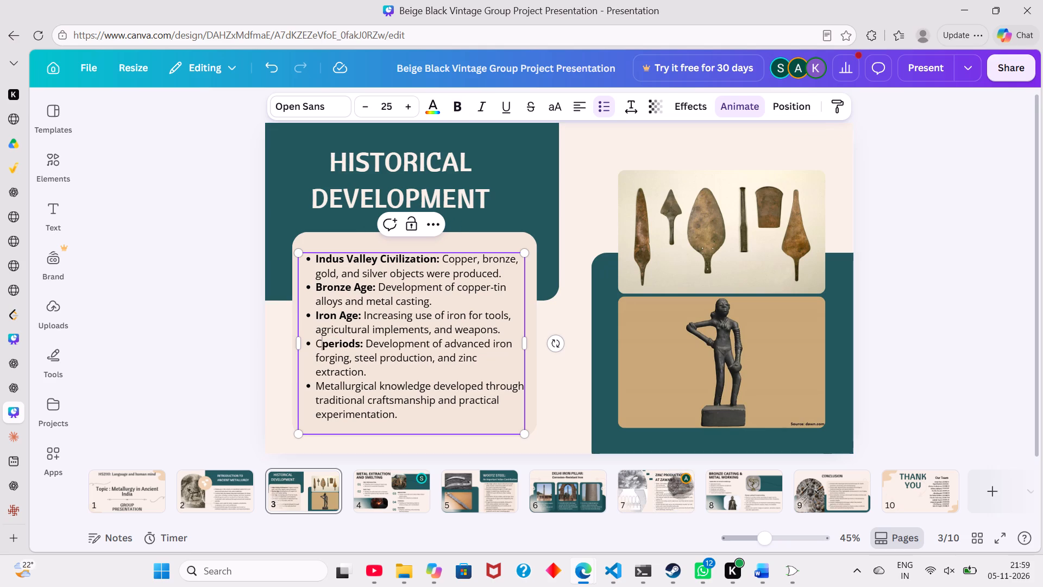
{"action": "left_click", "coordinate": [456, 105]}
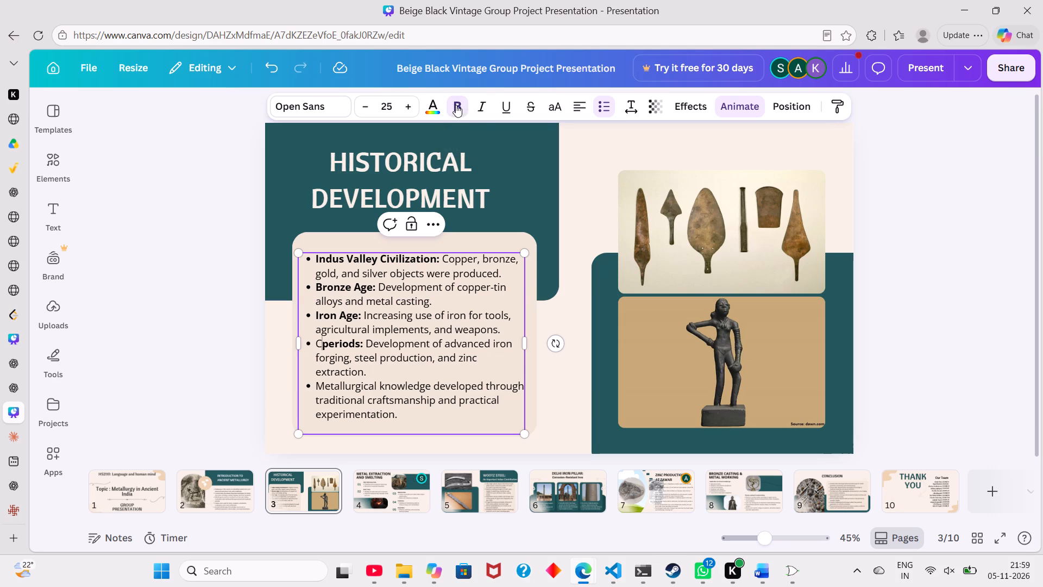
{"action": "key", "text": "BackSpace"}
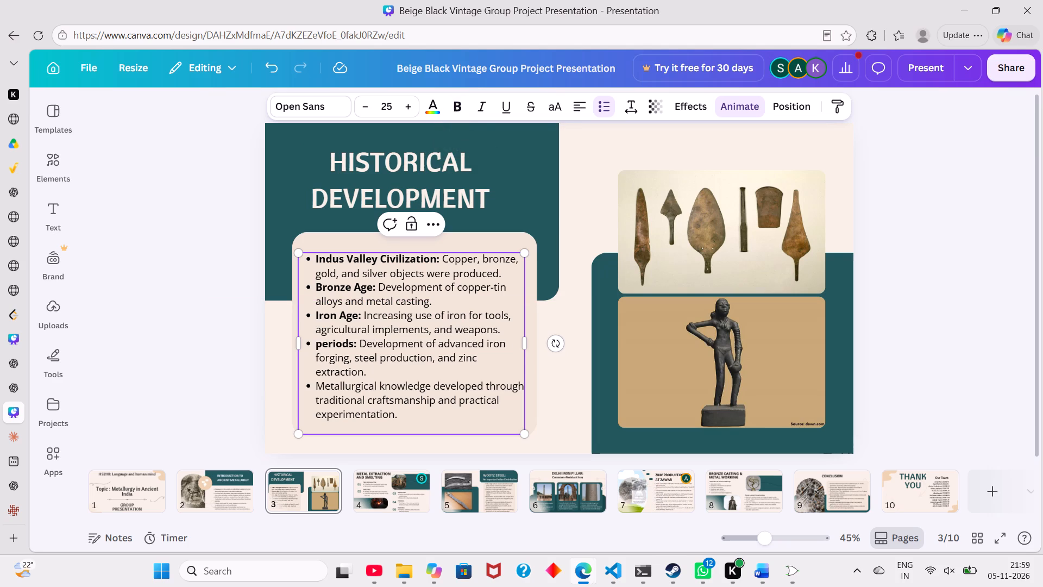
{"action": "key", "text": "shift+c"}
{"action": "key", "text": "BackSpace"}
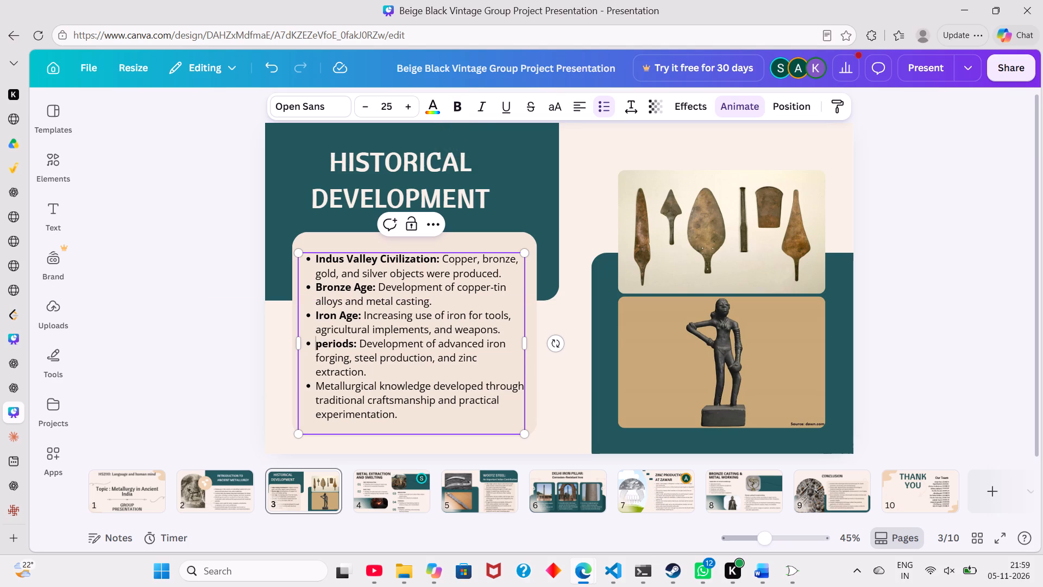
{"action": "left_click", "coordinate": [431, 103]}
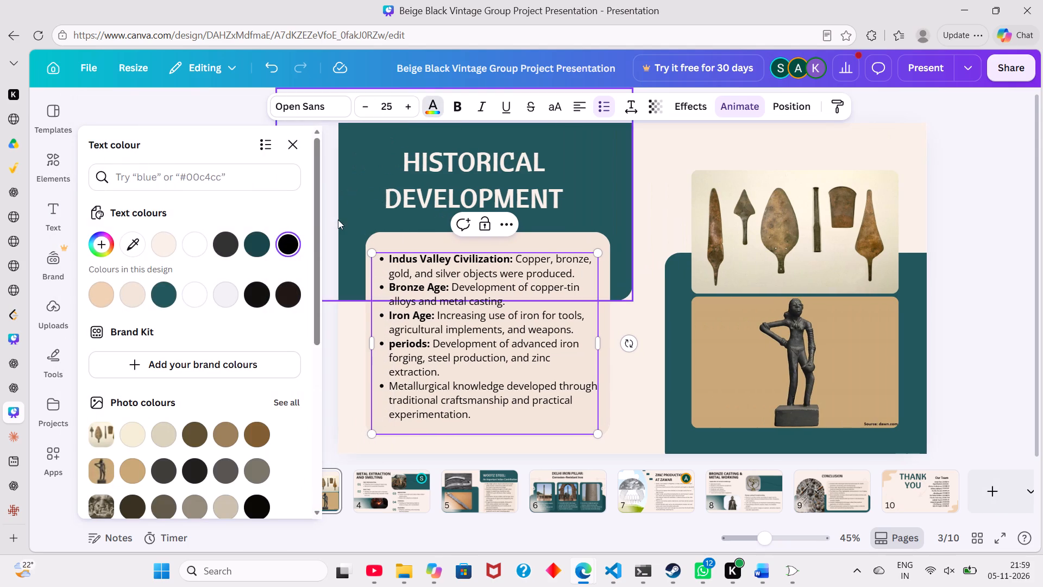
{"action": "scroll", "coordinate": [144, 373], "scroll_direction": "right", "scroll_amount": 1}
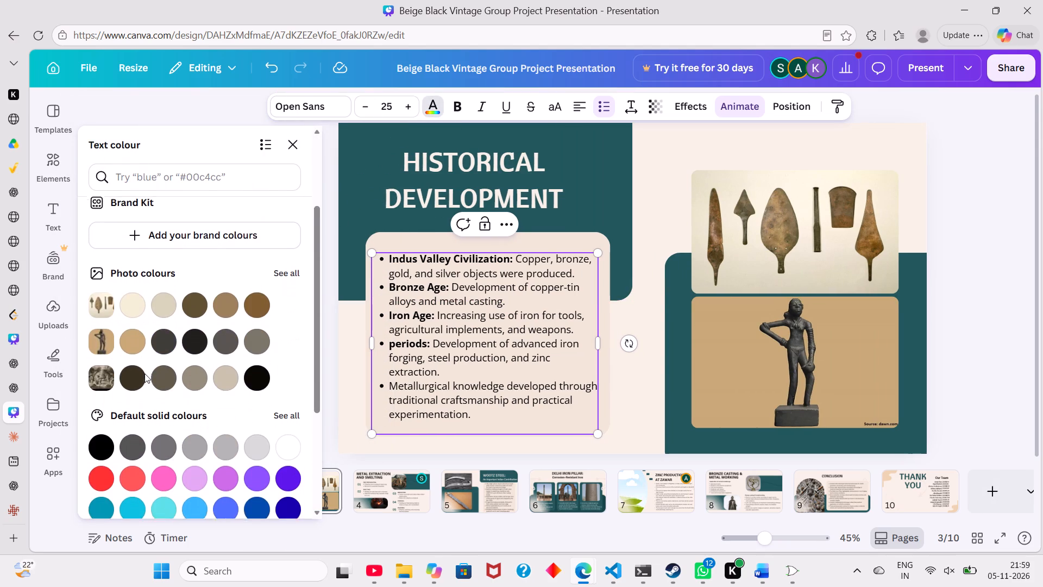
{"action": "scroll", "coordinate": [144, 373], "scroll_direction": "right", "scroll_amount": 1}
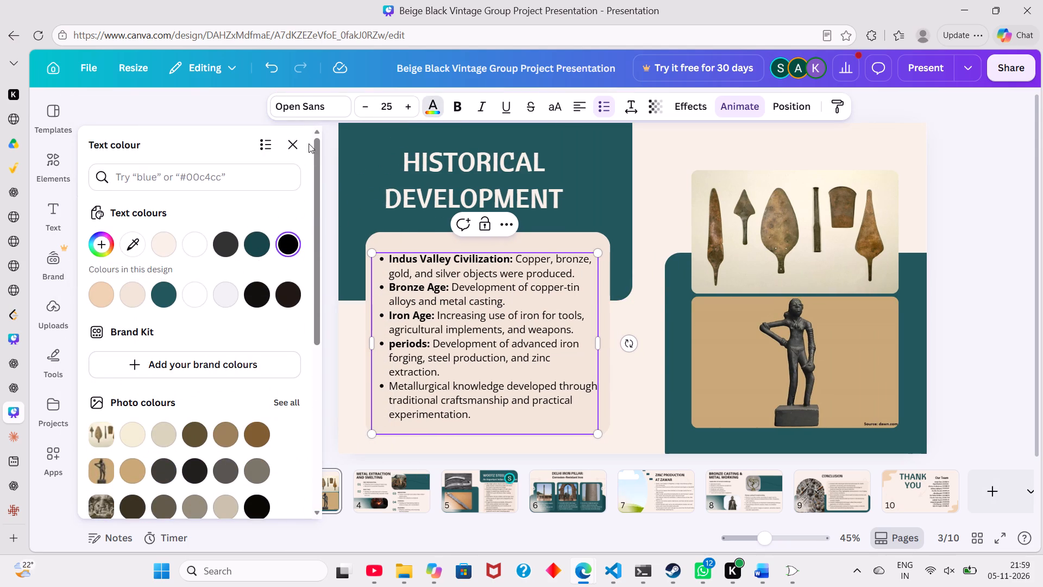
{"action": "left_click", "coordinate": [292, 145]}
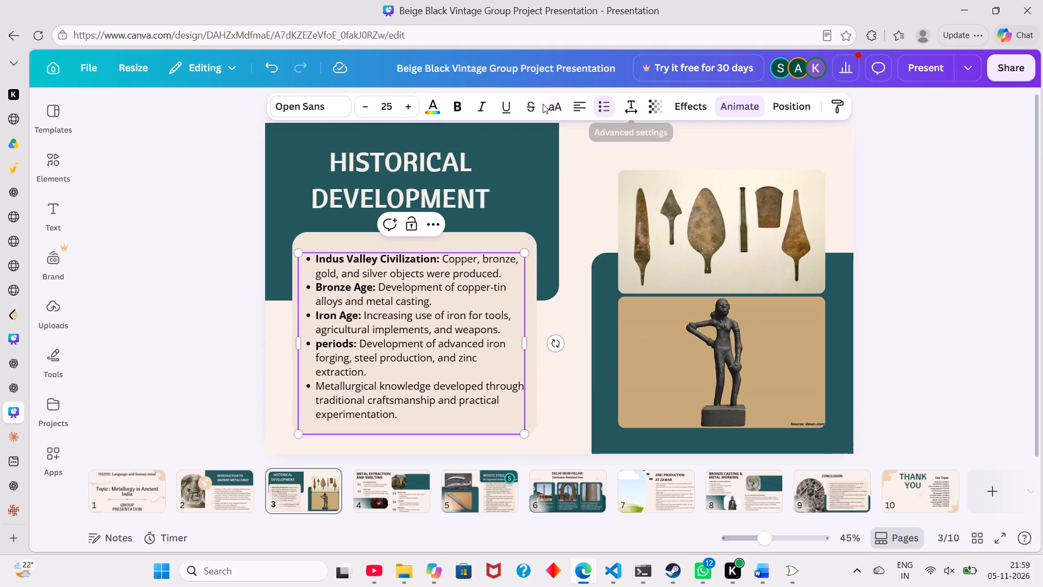
Insert the bold word "Classical" before "periods:" in the fourth bullet of the Historical Development slide.
{"action": "left_click", "coordinate": [455, 104]}
{"action": "left_click", "coordinate": [456, 105]}
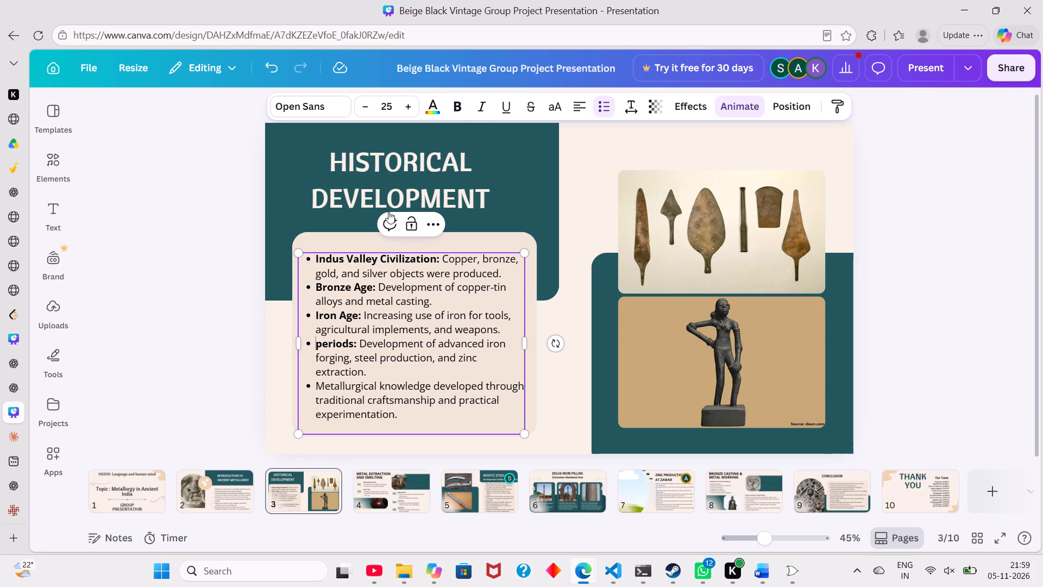
{"action": "left_click", "coordinate": [456, 102]}
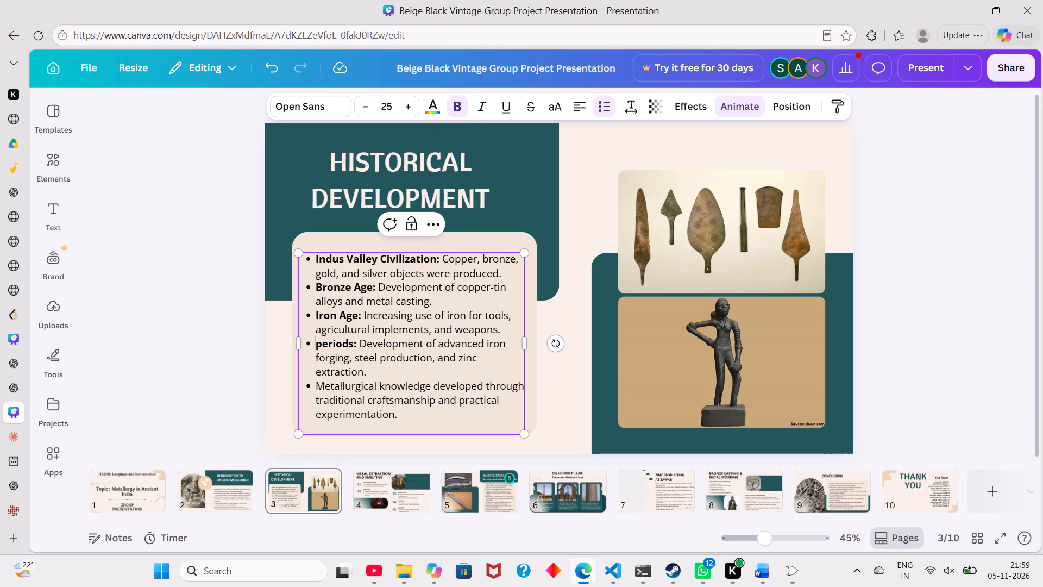
{"action": "key", "text": "shift+c"}
{"action": "type", "text": "lass"}
{"action": "type", "text": "ica"}
{"action": "type", "text": "l"}
{"action": "key", "text": "space"}
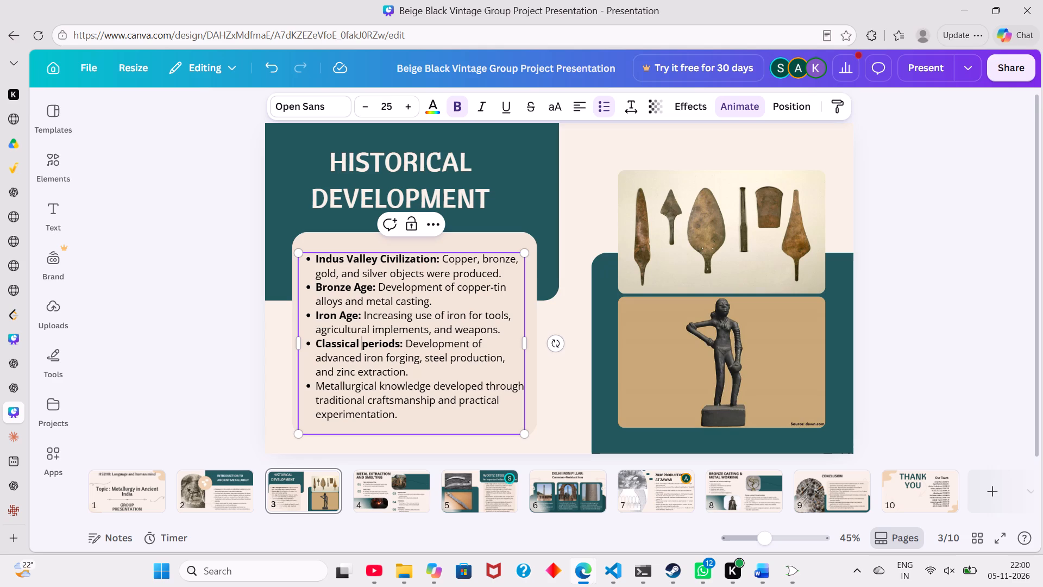
{"action": "left_click", "coordinate": [221, 321]}
{"action": "left_click", "coordinate": [252, 365]}
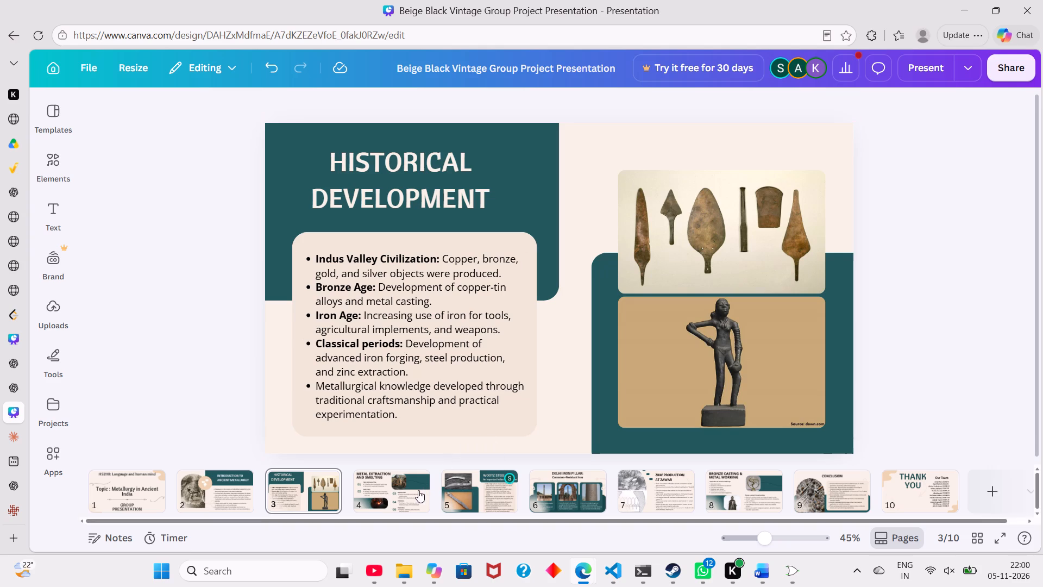
Italicise the word "ukku" in the first bullet of the Wootz Steel slide.
{"action": "left_click", "coordinate": [404, 497]}
{"action": "left_click", "coordinate": [471, 502]}
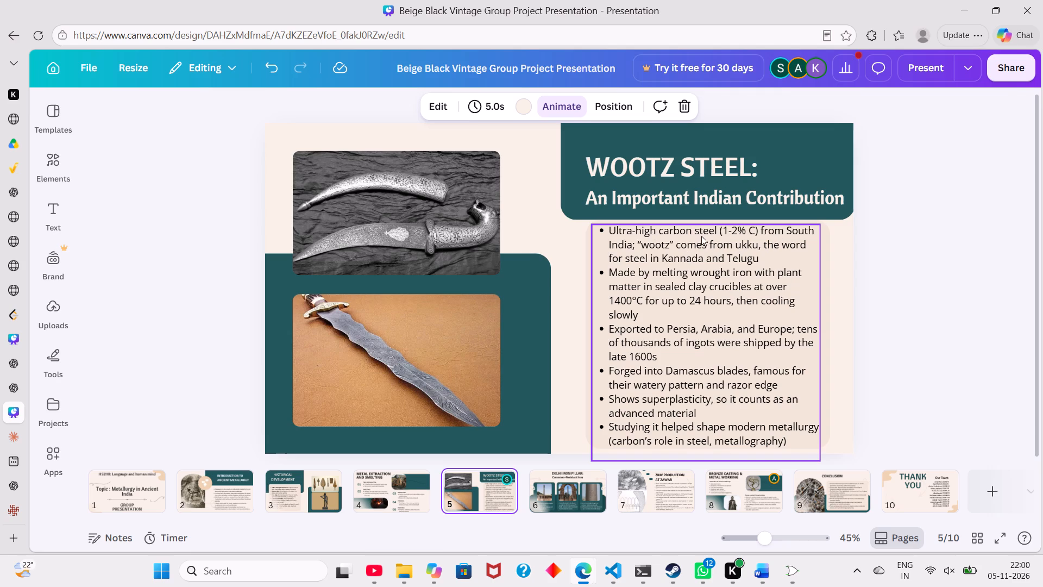
{"action": "left_click", "coordinate": [743, 243]}
{"action": "double_click", "coordinate": [743, 247]}
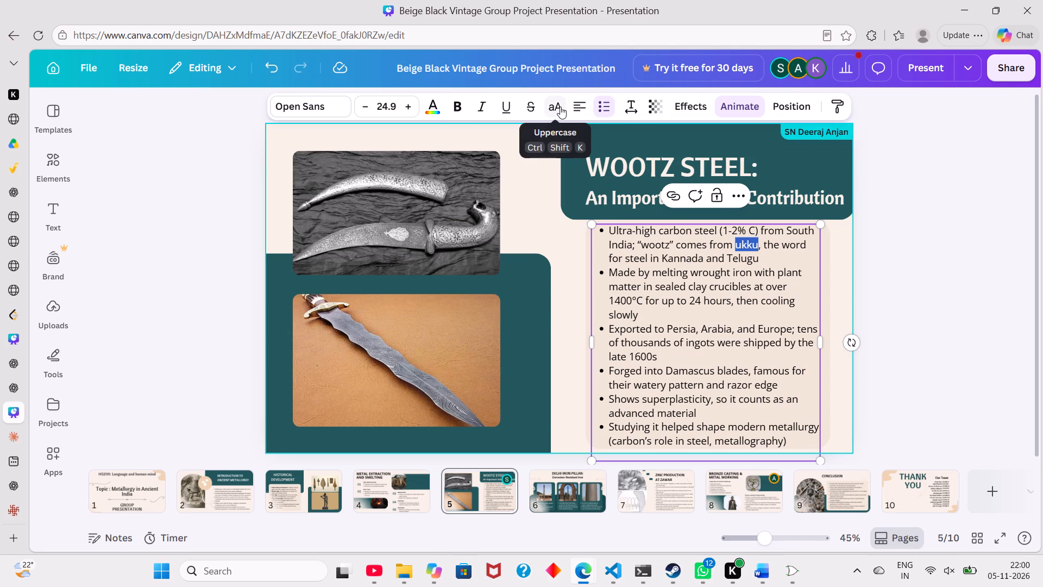
{"action": "left_click", "coordinate": [483, 102]}
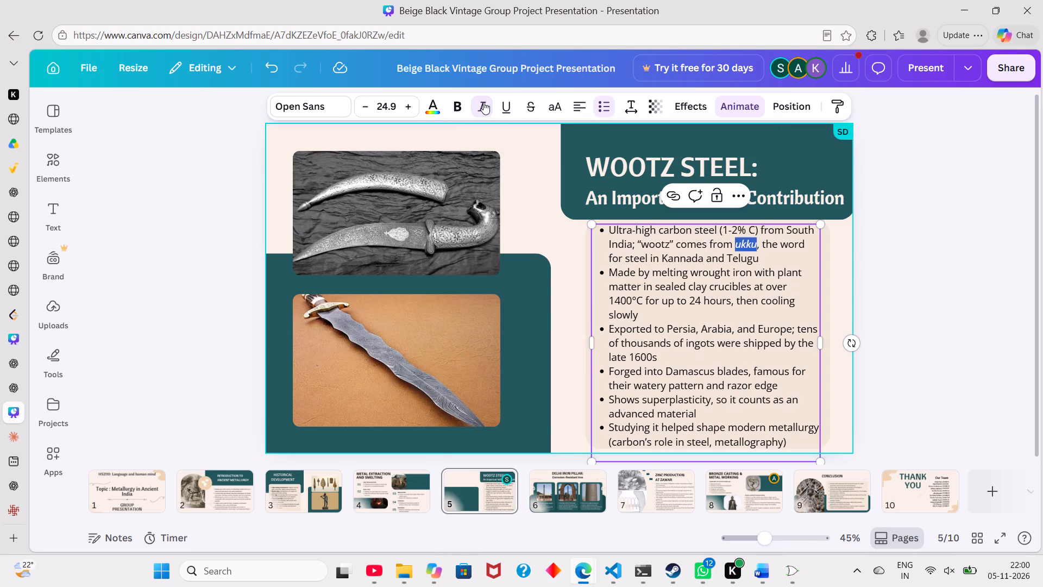
{"action": "left_click", "coordinate": [896, 260]}
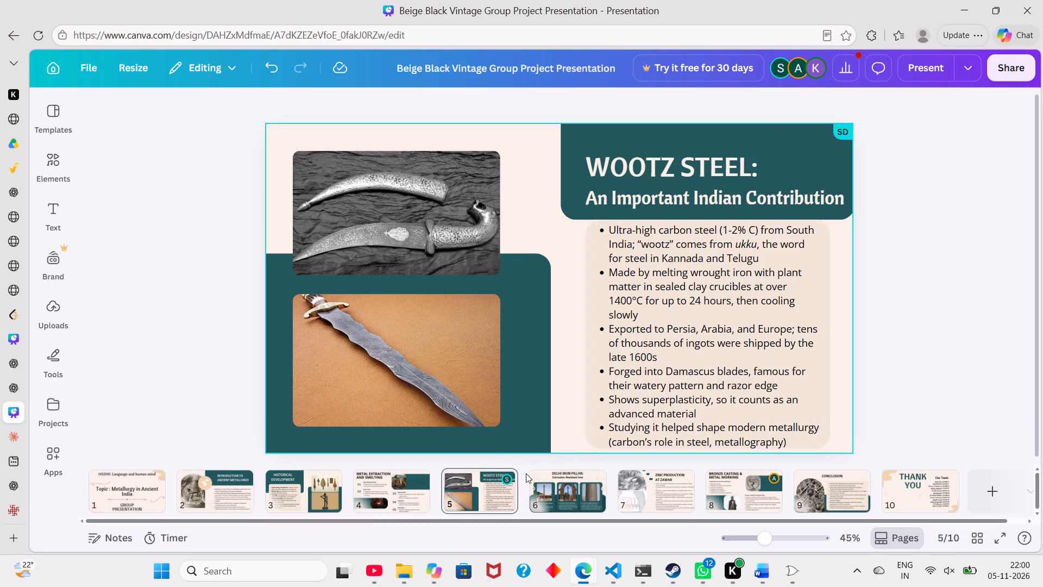
{"action": "left_click", "coordinate": [562, 492]}
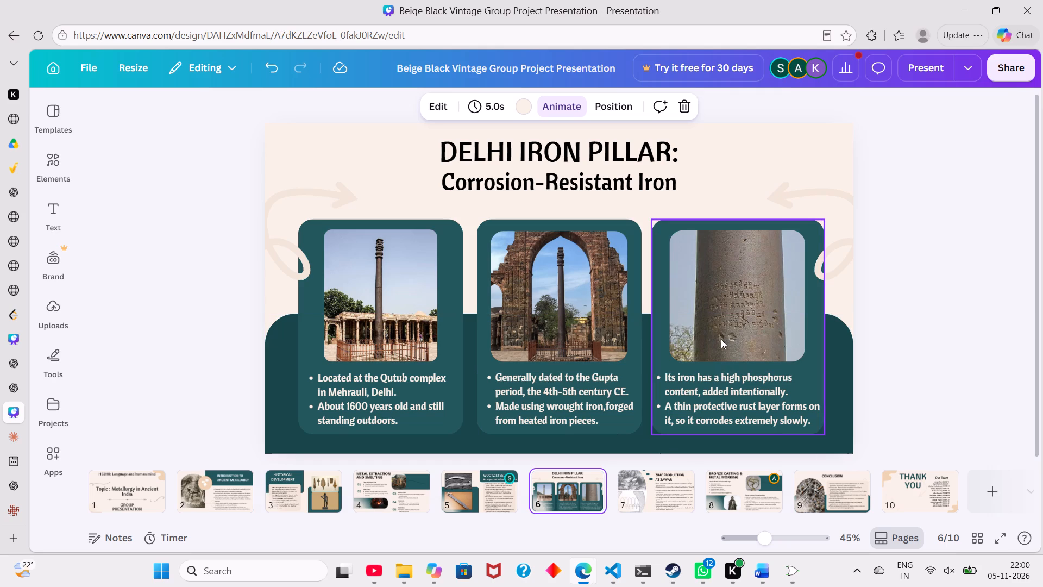
{"action": "left_click", "coordinate": [629, 495]}
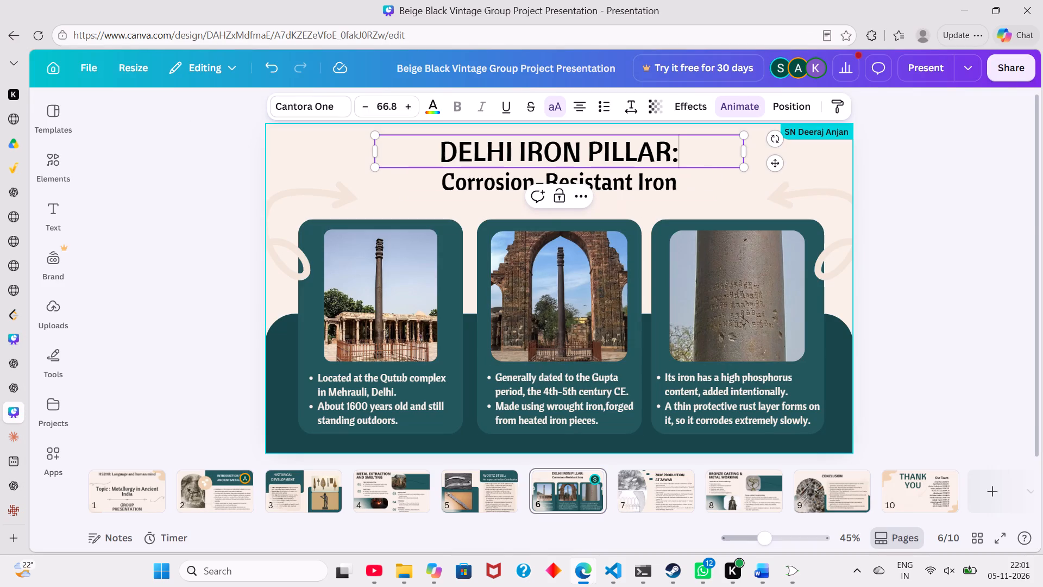
{"action": "key", "text": "Return"}
{"action": "key", "text": "Up"}
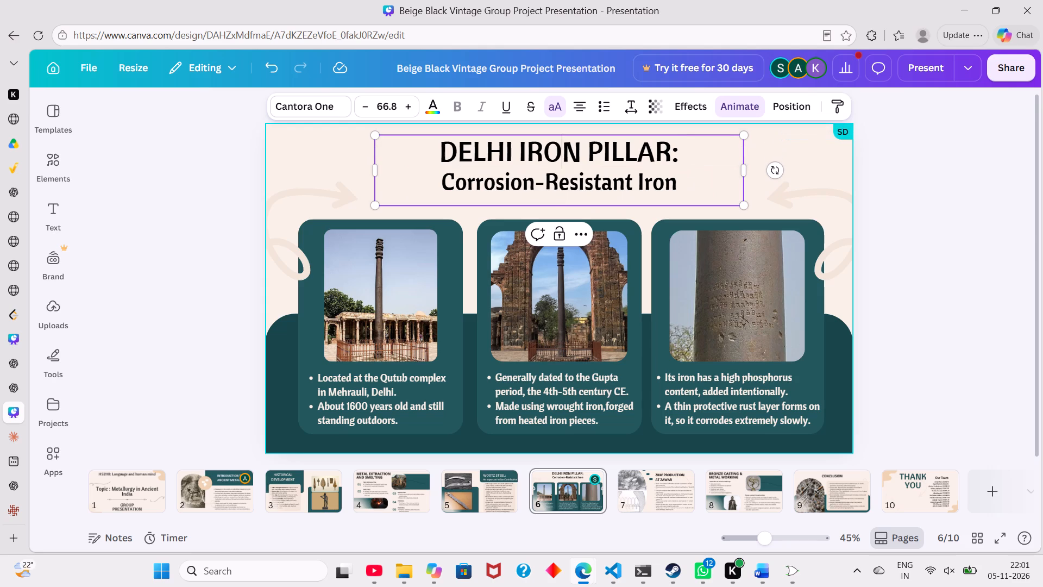
{"action": "key", "text": "Right"}
{"action": "key", "text": "Down"}
{"action": "key", "text": "Up"}
{"action": "key", "text": "Right"}
{"action": "key", "text": "Right"}
{"action": "key", "text": "Right"}
{"action": "key", "text": "Right"}
{"action": "key", "text": "Right"}
{"action": "key", "text": "Right"}
{"action": "key", "text": "Right"}
{"action": "key", "text": "Right"}
{"action": "key", "text": "Right"}
{"action": "key", "text": "Return"}
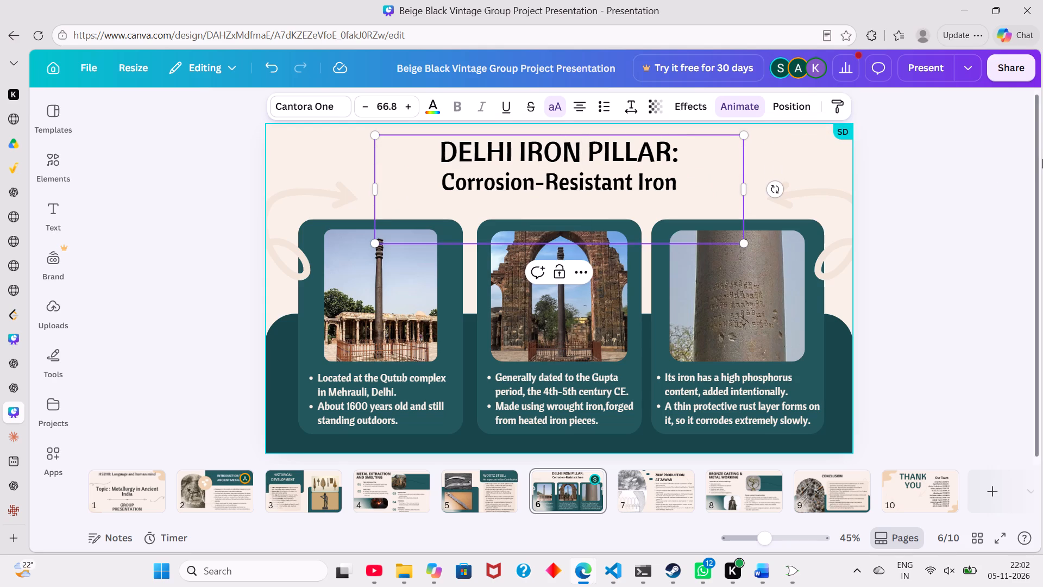
{"action": "left_click", "coordinate": [990, 183]}
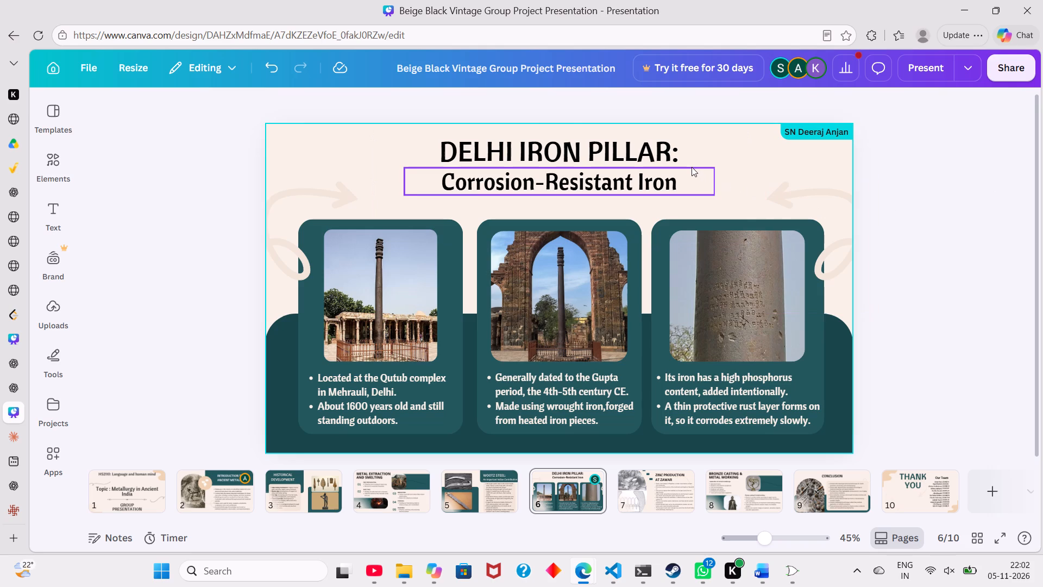
Move the "Corrosion-Resistant Iron" subtitle down to just above the three picture cards, keeping it centred.
{"action": "left_click", "coordinate": [692, 167]}
{"action": "left_click_drag", "start_coordinate": [687, 172], "coordinate": [684, 189]}
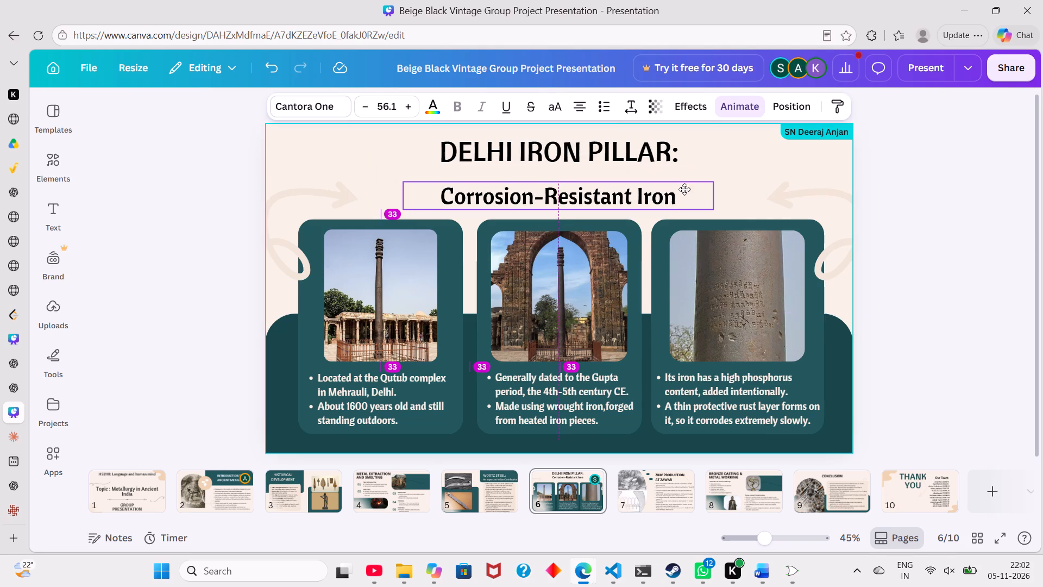
{"action": "left_click_drag", "start_coordinate": [684, 189], "coordinate": [687, 188]}
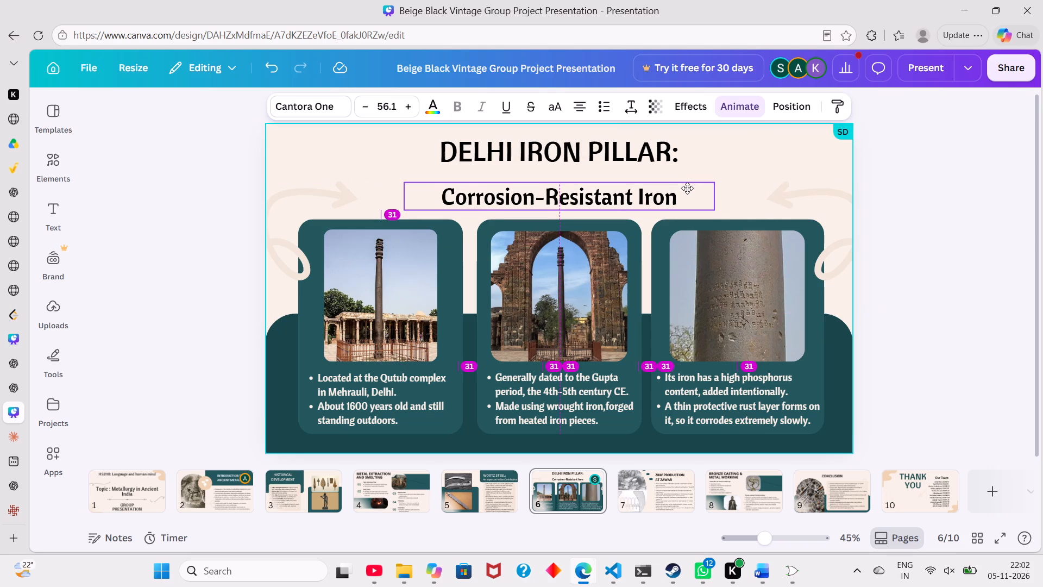
{"action": "left_click_drag", "start_coordinate": [687, 188], "coordinate": [687, 191]}
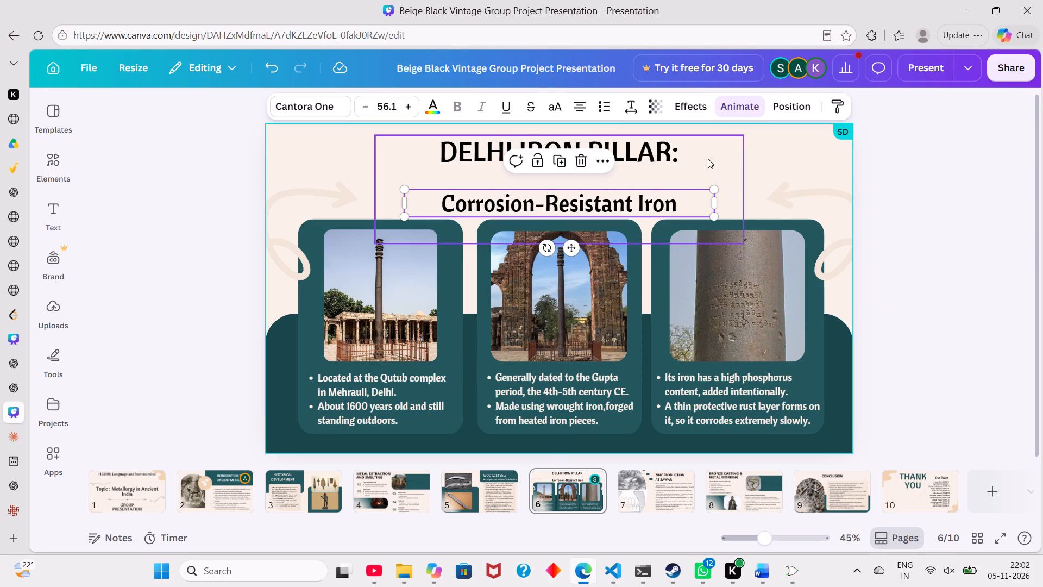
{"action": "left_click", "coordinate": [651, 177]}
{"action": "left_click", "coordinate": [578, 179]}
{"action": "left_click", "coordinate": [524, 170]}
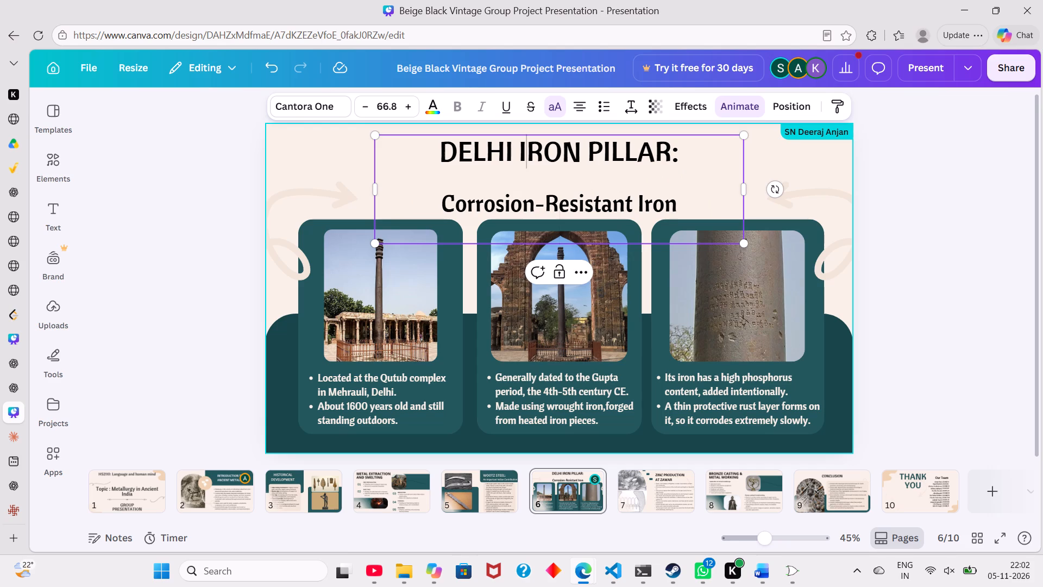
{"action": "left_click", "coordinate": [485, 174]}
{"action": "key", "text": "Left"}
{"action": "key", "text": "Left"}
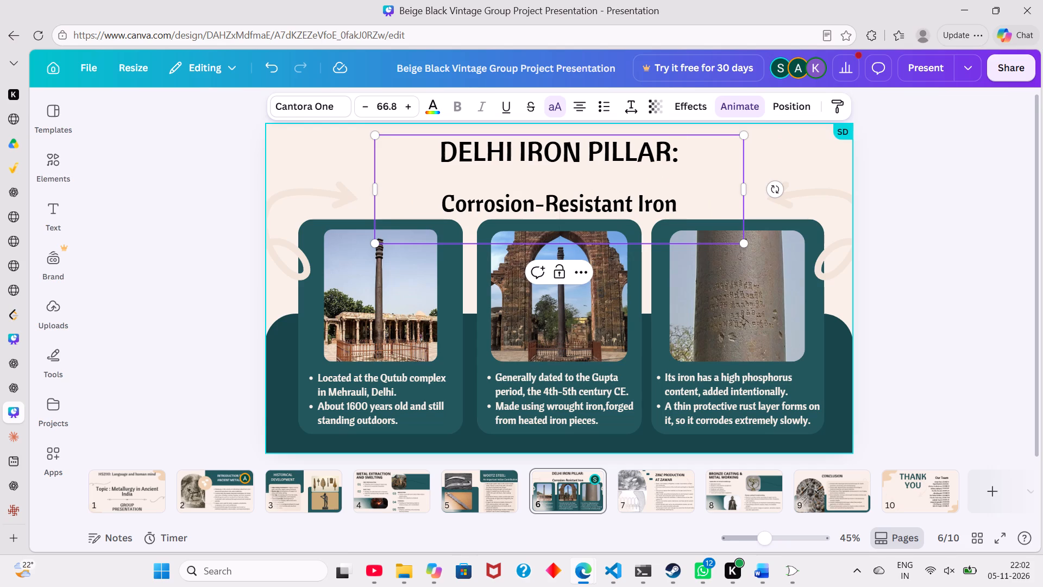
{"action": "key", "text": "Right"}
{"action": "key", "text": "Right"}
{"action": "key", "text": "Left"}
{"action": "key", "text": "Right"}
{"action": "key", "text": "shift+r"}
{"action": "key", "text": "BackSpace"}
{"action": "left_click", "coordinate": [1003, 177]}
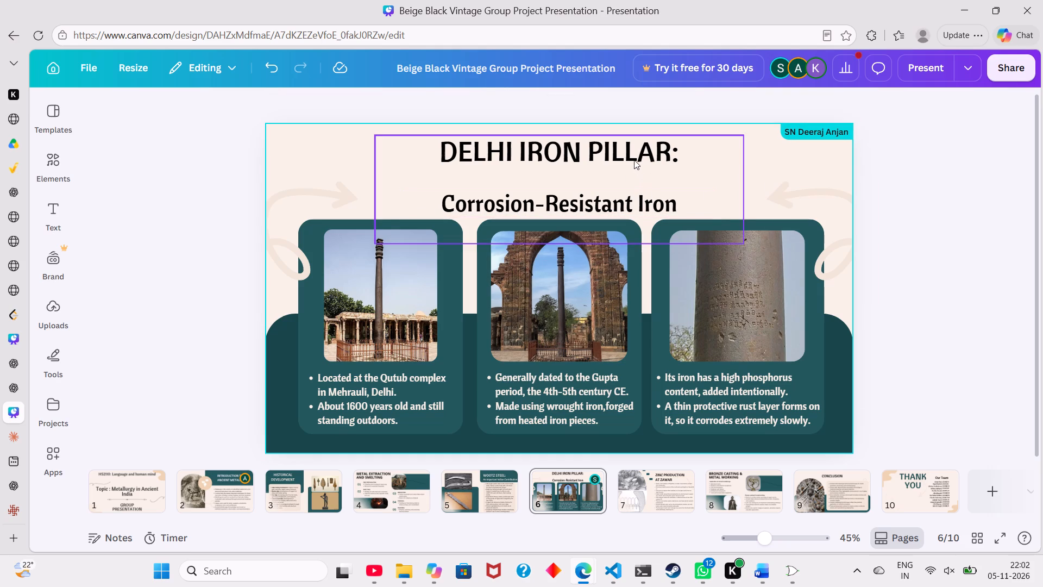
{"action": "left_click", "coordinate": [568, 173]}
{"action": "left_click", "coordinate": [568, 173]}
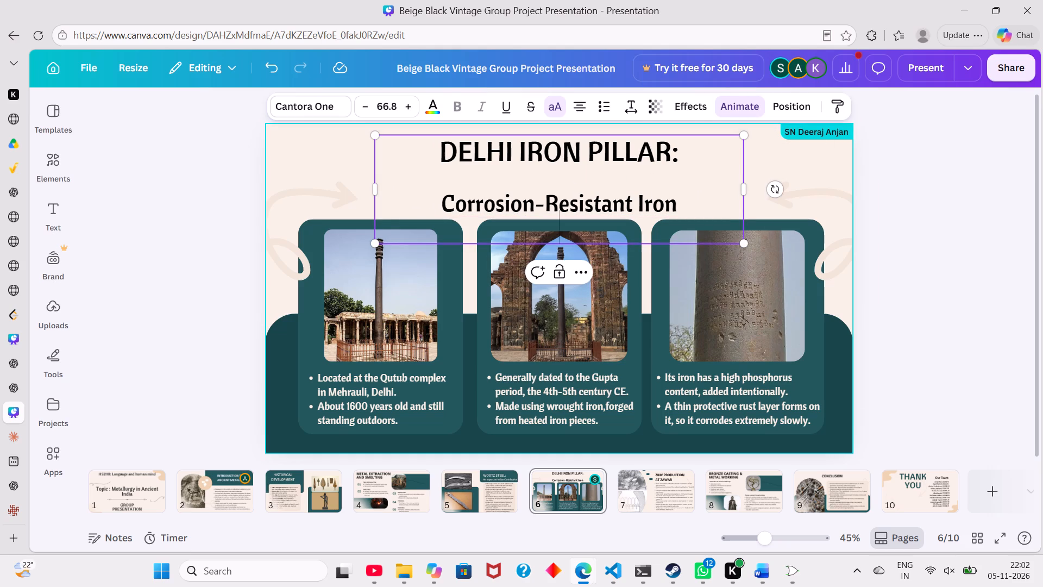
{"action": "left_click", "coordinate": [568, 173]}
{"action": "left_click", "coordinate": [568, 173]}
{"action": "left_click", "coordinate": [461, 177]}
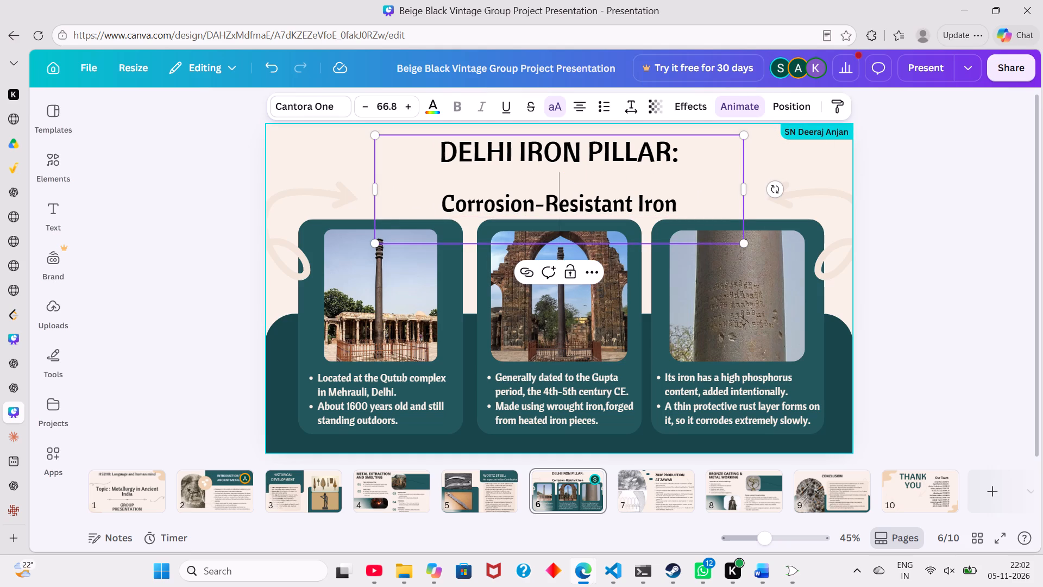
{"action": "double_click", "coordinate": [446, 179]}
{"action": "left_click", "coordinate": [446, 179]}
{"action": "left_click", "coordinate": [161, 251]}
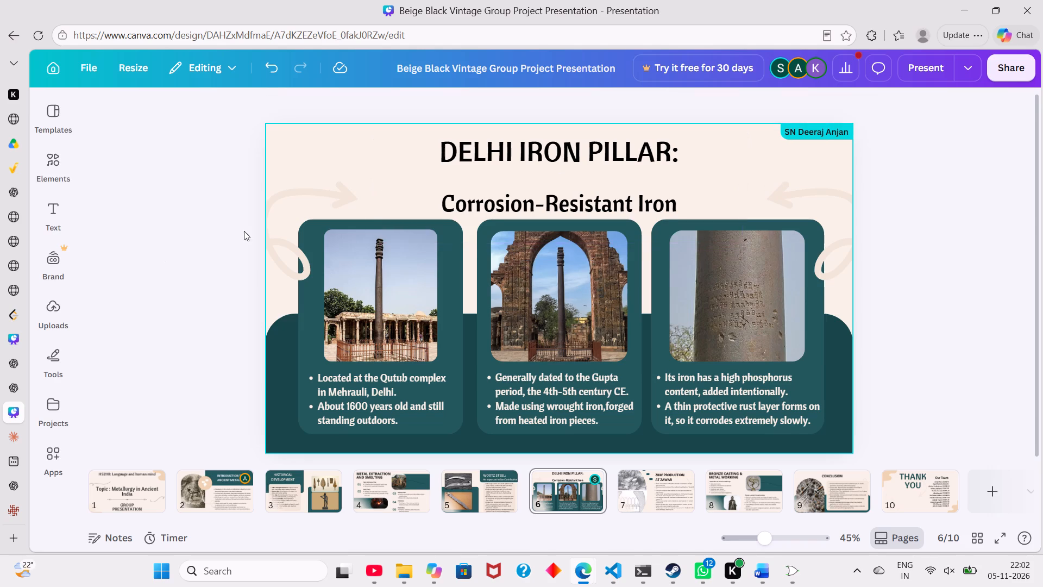
Delete the entire "DELHI IRON PILLAR:" text from the slide's title box and leave the emptied box.
{"action": "left_click", "coordinate": [609, 150]}
{"action": "left_click", "coordinate": [609, 150]}
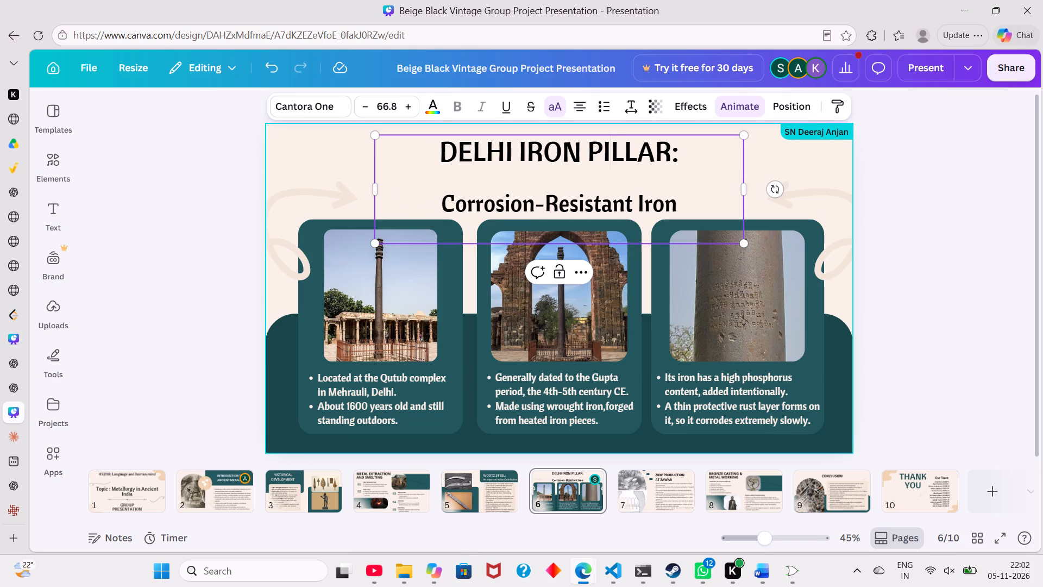
{"action": "key", "text": "Left"}
{"action": "key", "text": "Left"}
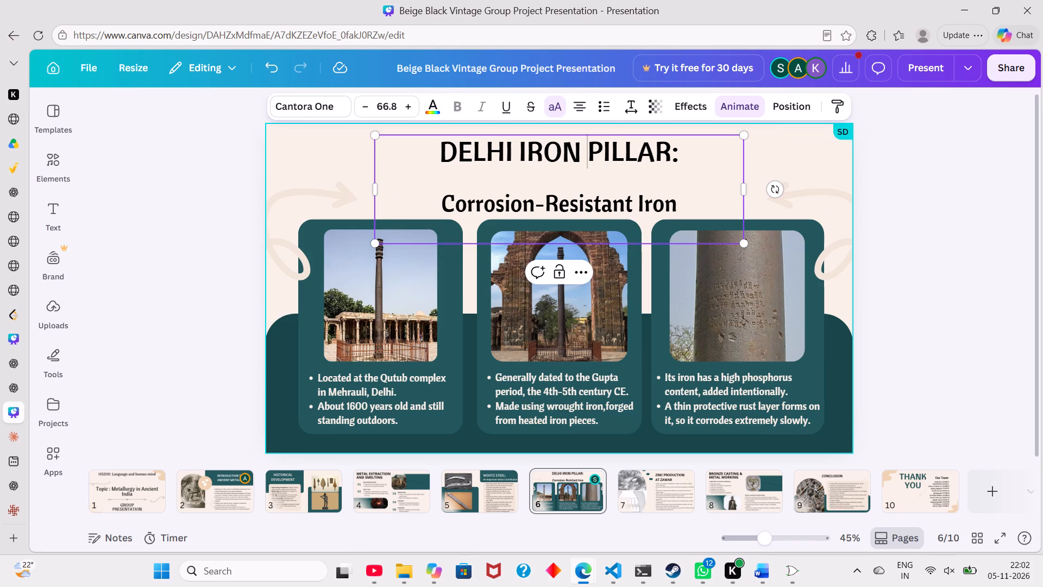
{"action": "key", "text": "Left"}
{"action": "key", "text": "Left"}
{"action": "key", "text": "Right"}
{"action": "key", "text": "Right"}
{"action": "key", "text": "Left"}
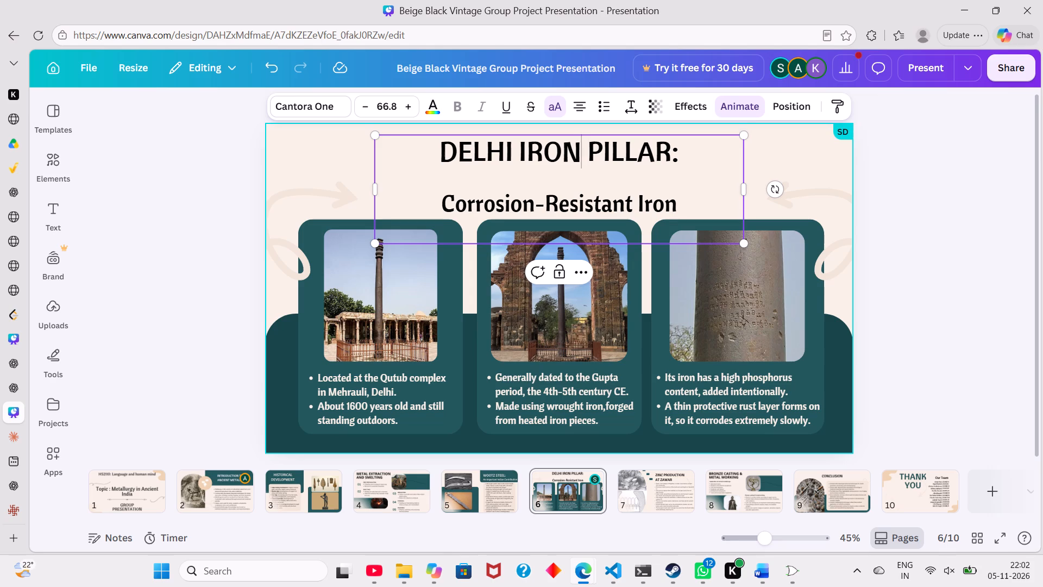
{"action": "key", "text": "Right"}
{"action": "key", "text": "Right"}
{"action": "key", "text": "Right"}
{"action": "key", "text": "Right"}
{"action": "key", "text": "Right"}
{"action": "key", "text": "Right"}
{"action": "key", "text": "Right"}
{"action": "key", "text": "Right"}
{"action": "key", "text": "BackSpace"}
{"action": "key", "text": "BackSpace"}
{"action": "key", "text": "BackSpace"}
{"action": "key", "text": "BackSpace"}
{"action": "key", "text": "BackSpace"}
{"action": "key", "text": "BackSpace"}
{"action": "key", "text": "BackSpace"}
{"action": "key", "text": "BackSpace"}
{"action": "key", "text": "BackSpace"}
{"action": "key", "text": "BackSpace"}
{"action": "key", "text": "BackSpace"}
{"action": "key", "text": "BackSpace"}
{"action": "key", "text": "BackSpace"}
{"action": "key", "text": "BackSpace"}
{"action": "key", "text": "BackSpace"}
{"action": "key", "text": "BackSpace"}
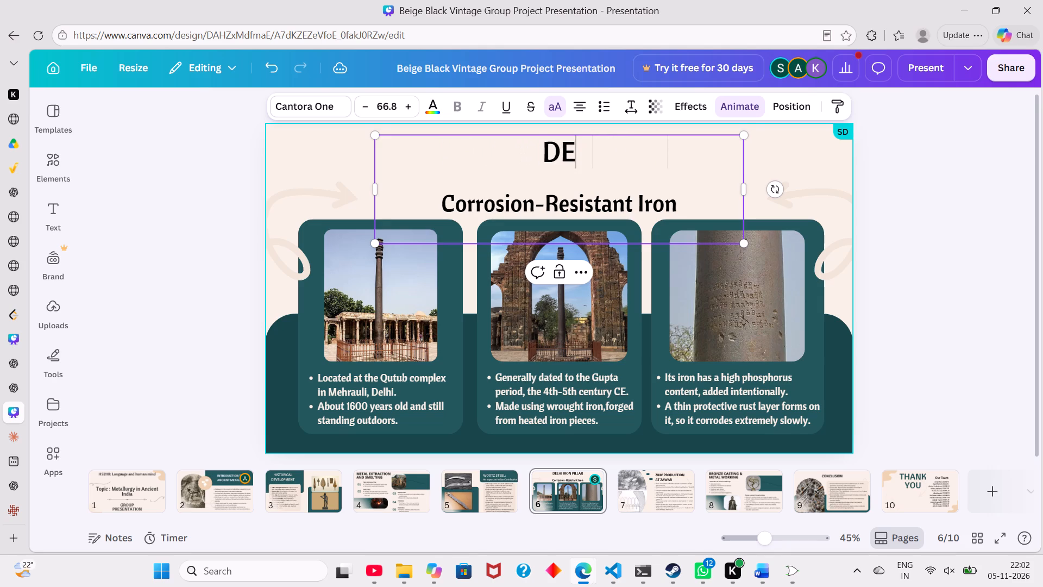
{"action": "key", "text": "BackSpace"}
{"action": "key", "text": "BackSpace"}
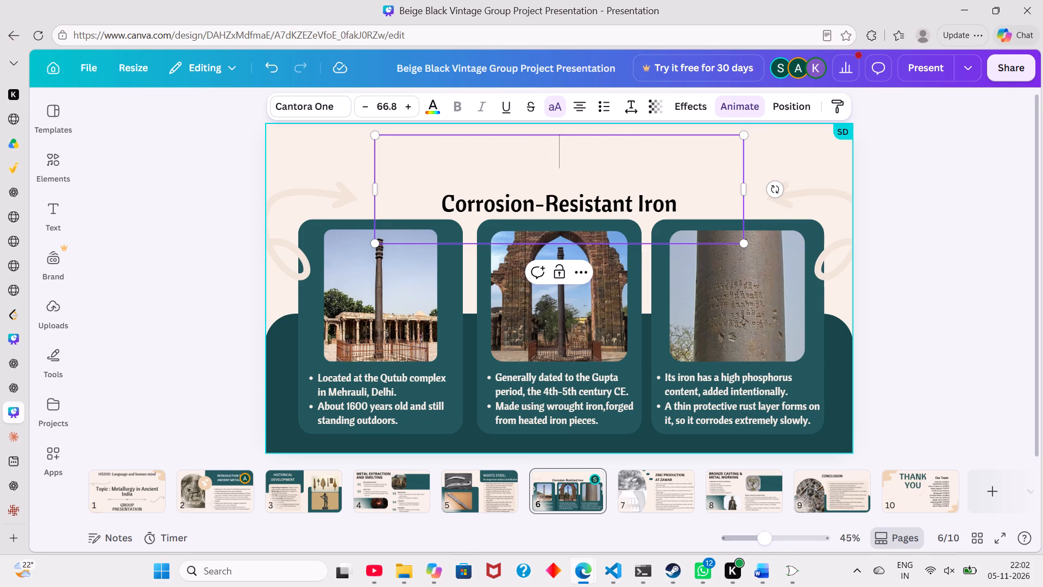
{"action": "left_click", "coordinate": [700, 211]}
{"action": "left_click", "coordinate": [690, 205]}
{"action": "key", "text": "Right"}
{"action": "key", "text": "Down"}
{"action": "key", "text": "Up"}
{"action": "key", "text": "Right"}
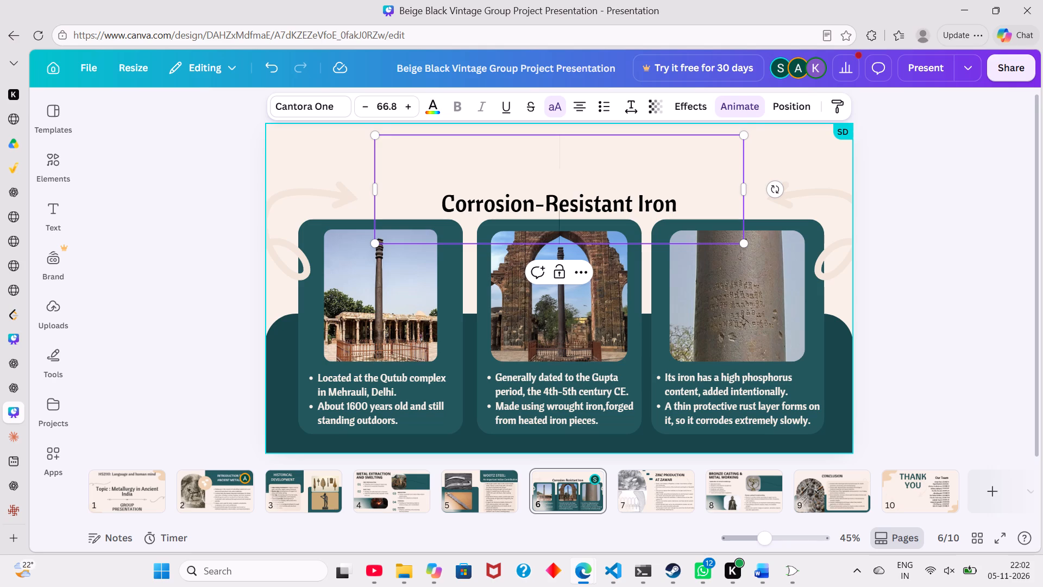
{"action": "key", "text": "Right"}
{"action": "left_click", "coordinate": [912, 217]}
Delete the "Corrosion-Resistant Iron" subtitle text box above the three picture cards.
{"action": "left_click", "coordinate": [697, 199]}
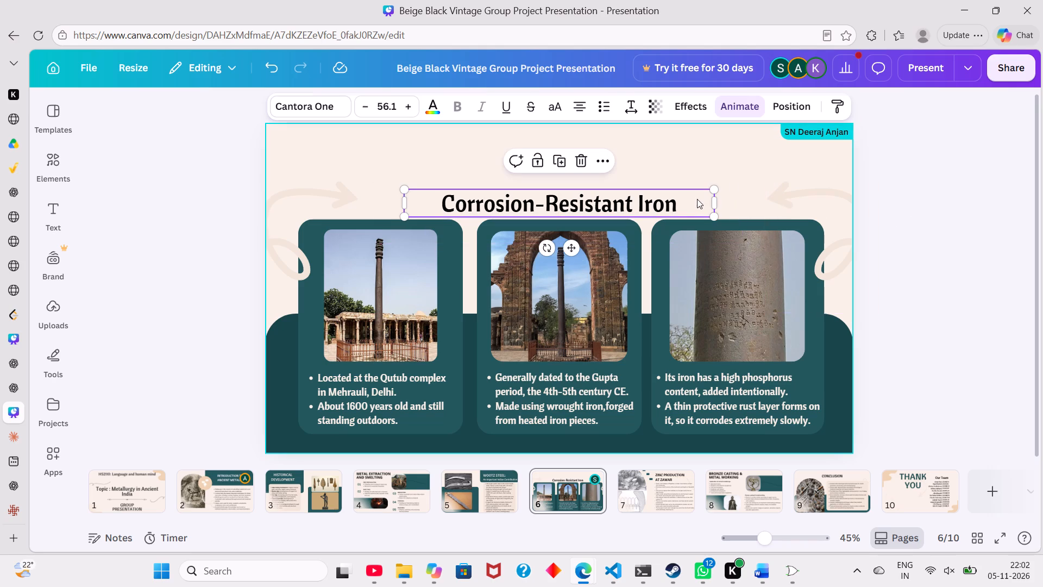
{"action": "left_click", "coordinate": [582, 163]}
Show the rulers along the edges of the slide canvas.
{"action": "left_click", "coordinate": [519, 140]}
{"action": "left_click", "coordinate": [519, 147]}
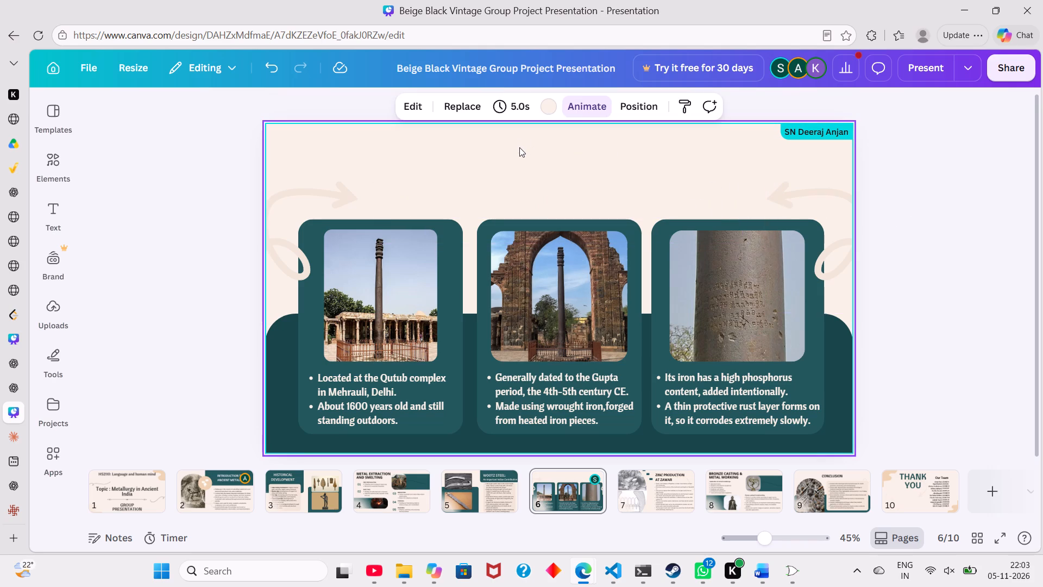
{"action": "triple_click", "coordinate": [523, 152]}
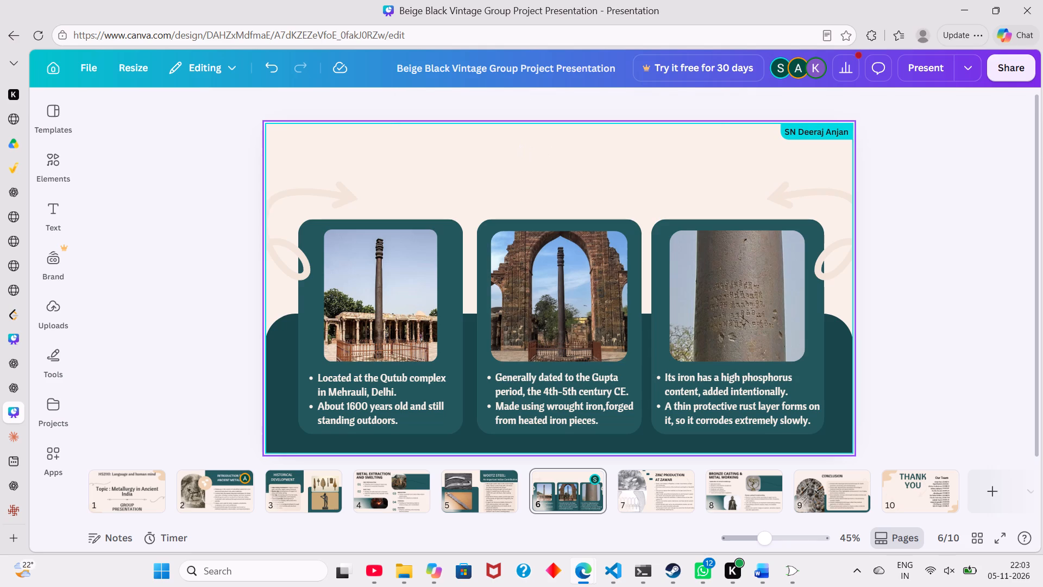
{"action": "key", "text": "shift+r"}
{"action": "left_click", "coordinate": [219, 246]}
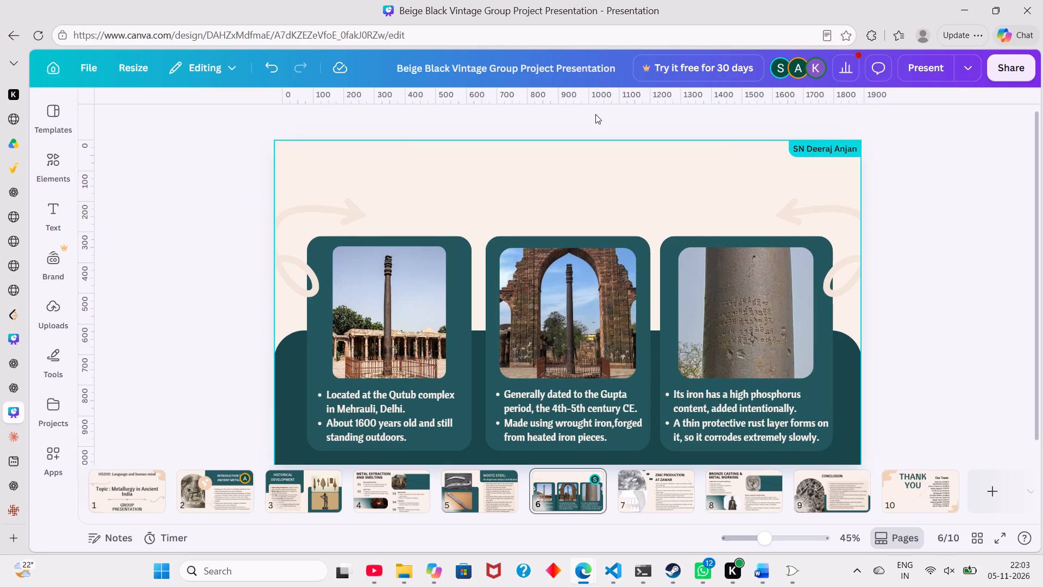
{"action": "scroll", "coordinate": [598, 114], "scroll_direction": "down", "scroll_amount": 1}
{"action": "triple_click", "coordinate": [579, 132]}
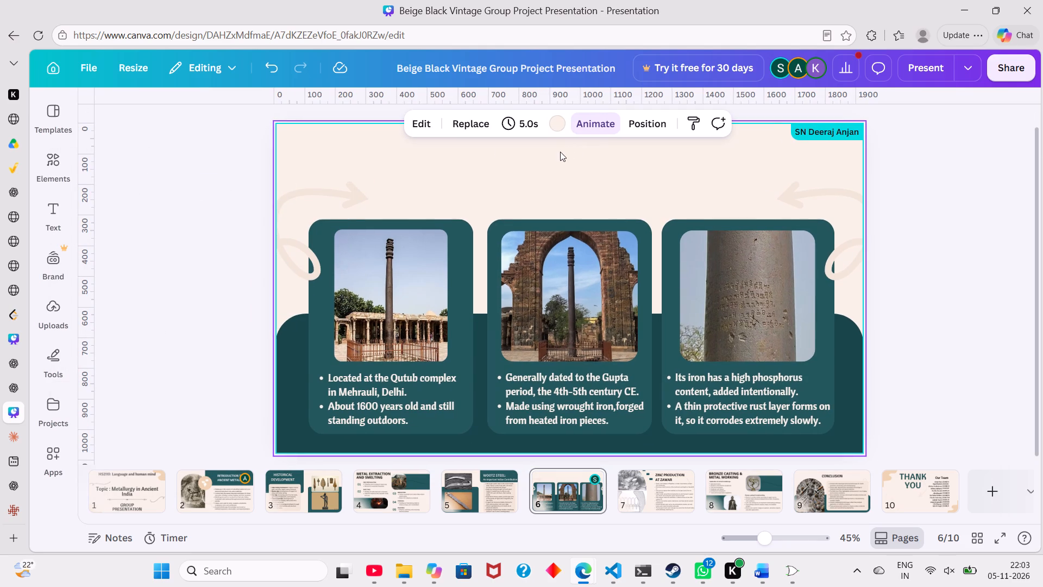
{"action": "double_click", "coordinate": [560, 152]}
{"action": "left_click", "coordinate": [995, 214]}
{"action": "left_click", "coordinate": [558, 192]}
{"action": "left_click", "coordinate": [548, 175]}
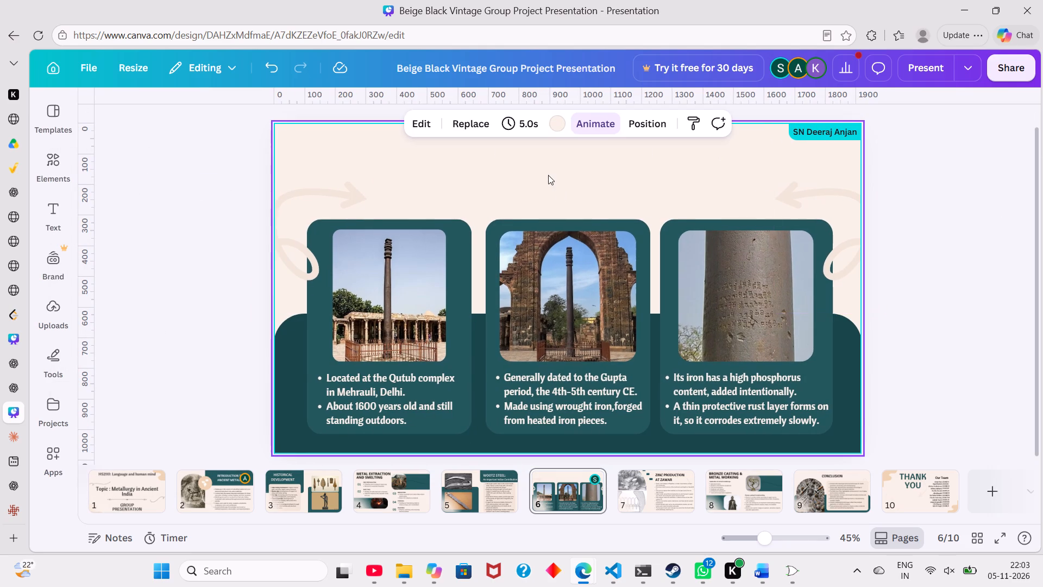
Add a default heading text box to the Delhi Iron Pillar slide and shrink it slightly to font size 89.
{"action": "left_click", "coordinate": [61, 227]}
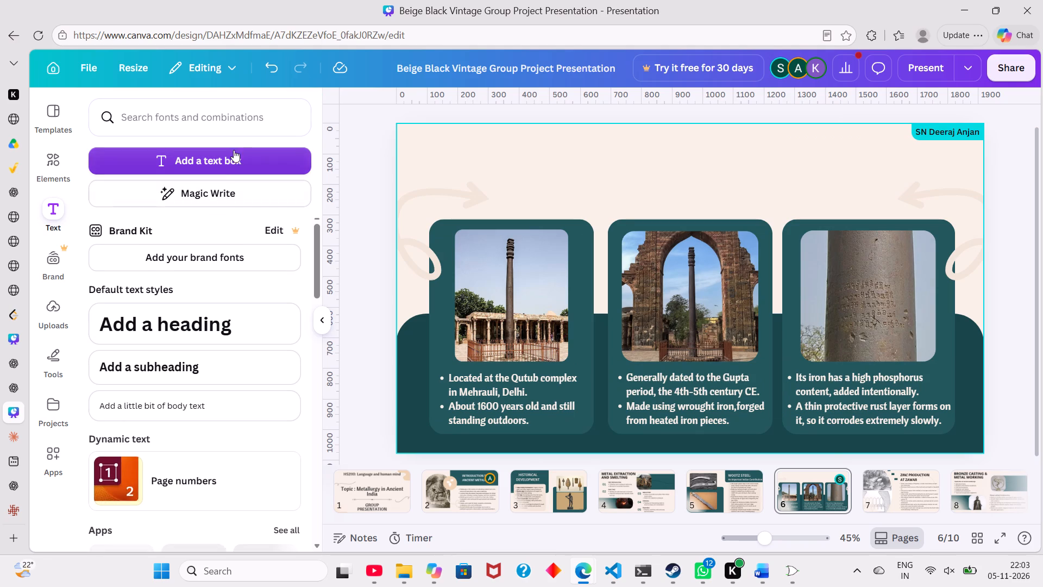
{"action": "left_click", "coordinate": [219, 329]}
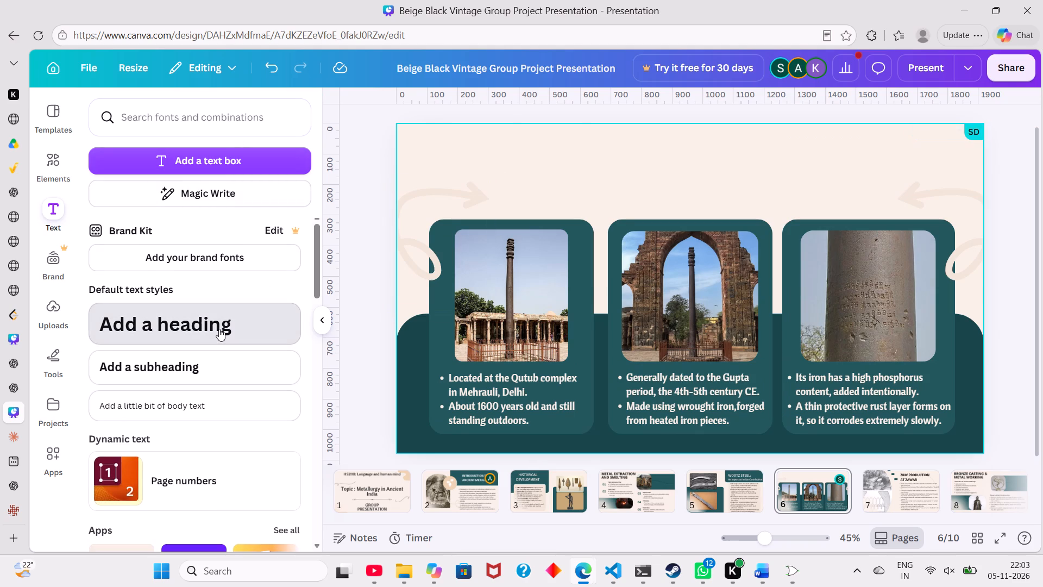
{"action": "left_click_drag", "start_coordinate": [722, 292], "coordinate": [701, 226]}
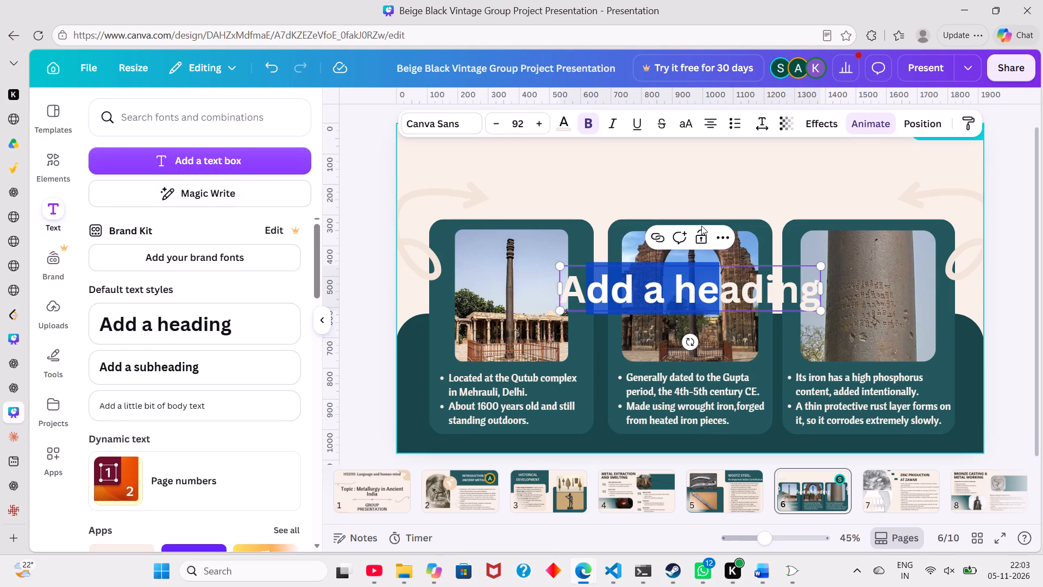
{"action": "left_click_drag", "start_coordinate": [701, 226], "coordinate": [699, 234]}
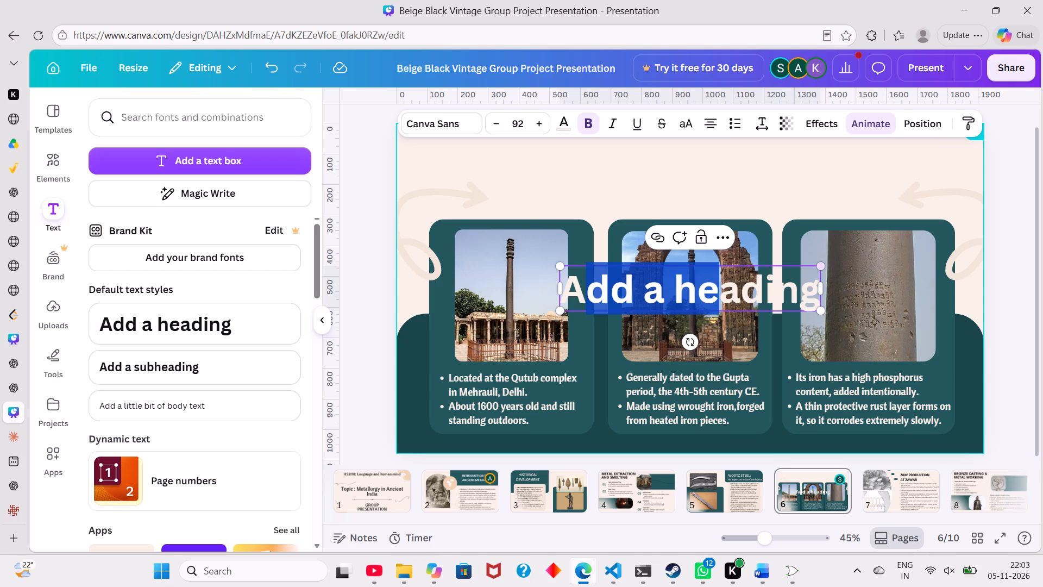
{"action": "left_click_drag", "start_coordinate": [777, 266], "coordinate": [775, 229]}
{"action": "left_click", "coordinate": [780, 200]}
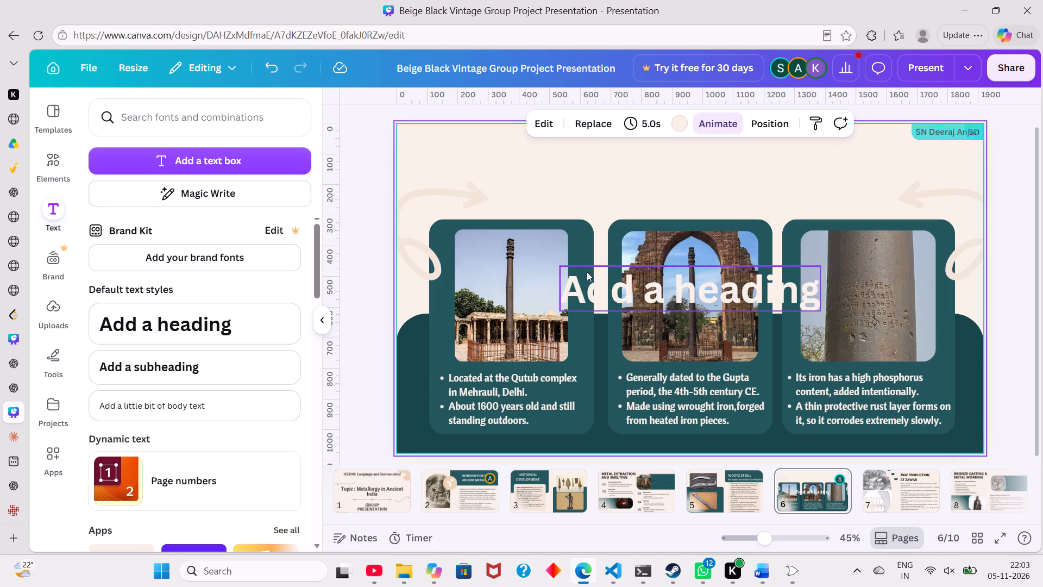
{"action": "left_click", "coordinate": [567, 266]}
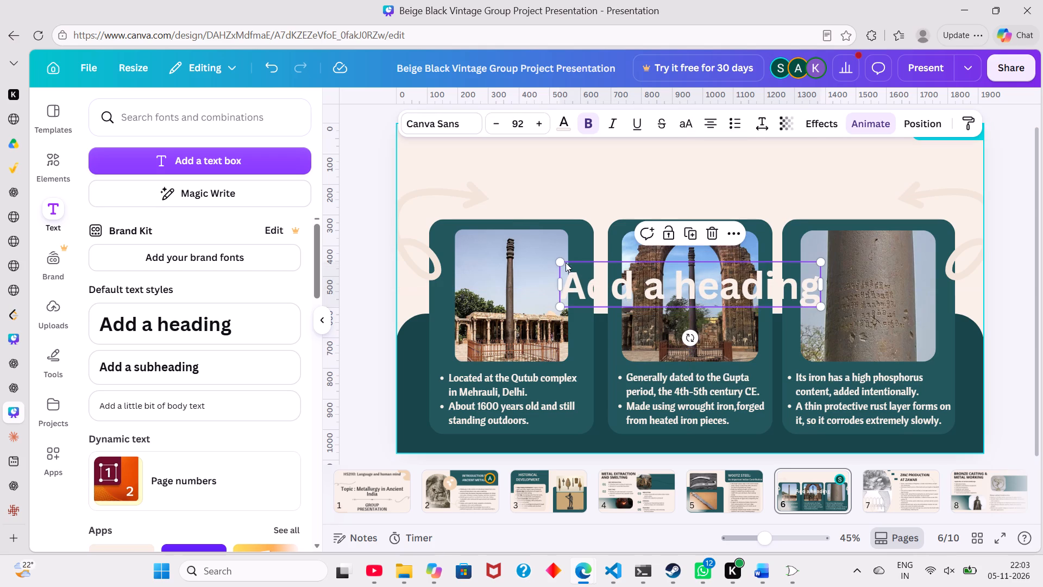
{"action": "left_click_drag", "start_coordinate": [561, 263], "coordinate": [570, 259]}
{"action": "left_click", "coordinate": [591, 261]}
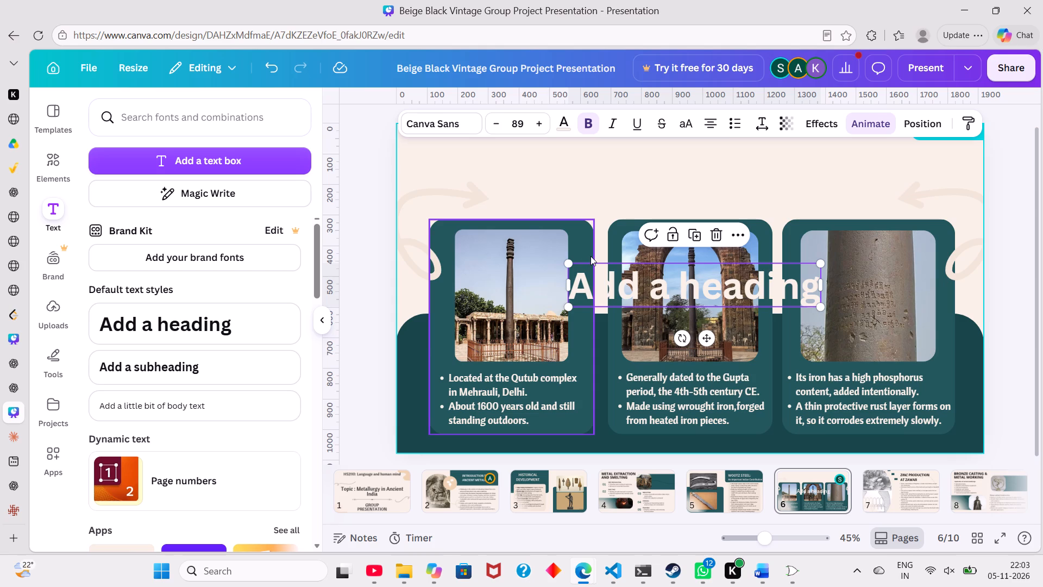
{"action": "left_click_drag", "start_coordinate": [568, 283], "coordinate": [569, 276]}
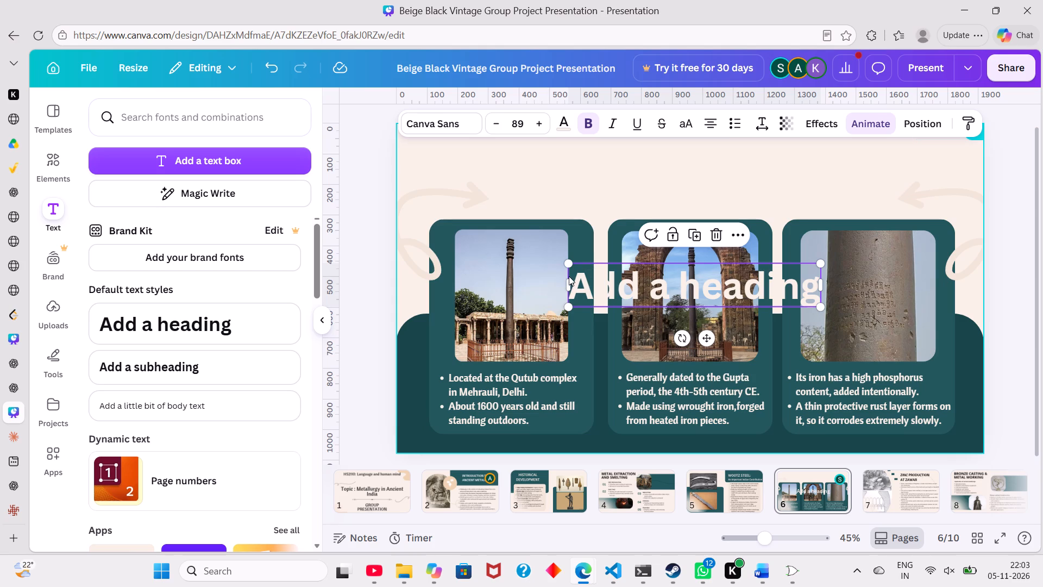
{"action": "left_click_drag", "start_coordinate": [569, 276], "coordinate": [571, 270]}
Move the added heading text box up to the top centre of the slide, above the three picture cards.
{"action": "left_click_drag", "start_coordinate": [604, 286], "coordinate": [604, 247]}
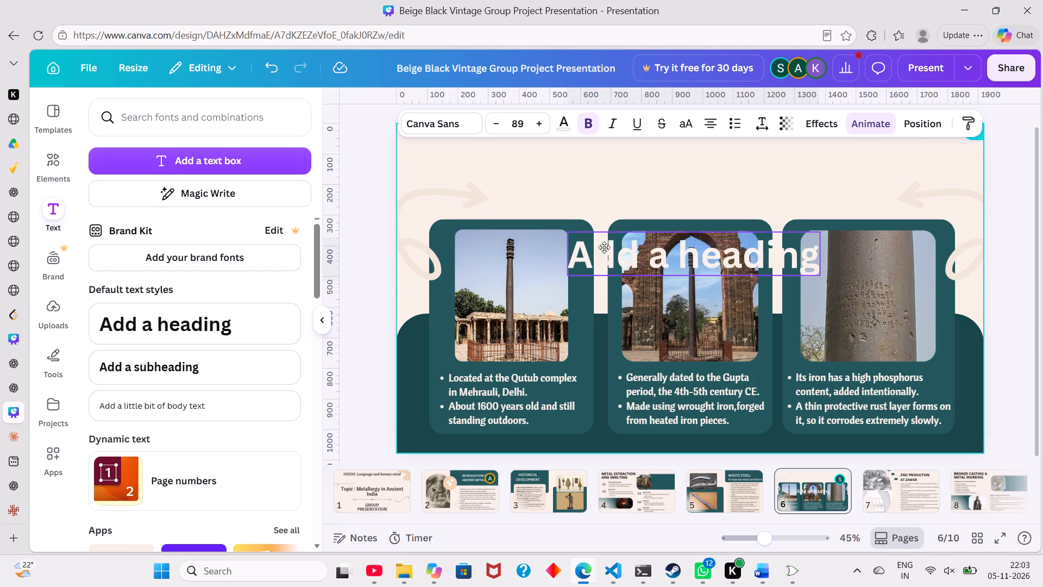
{"action": "left_click_drag", "start_coordinate": [604, 247], "coordinate": [600, 154]}
{"action": "scroll", "coordinate": [542, 185], "scroll_direction": "up", "scroll_amount": 3}
{"action": "left_click_drag", "start_coordinate": [643, 169], "coordinate": [634, 170]}
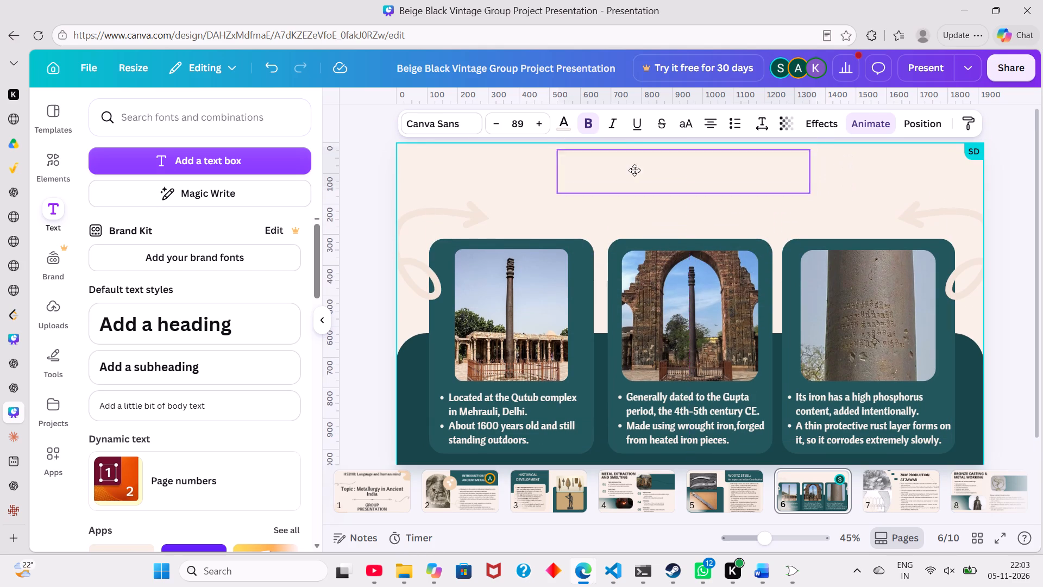
{"action": "left_click_drag", "start_coordinate": [634, 170], "coordinate": [639, 162]}
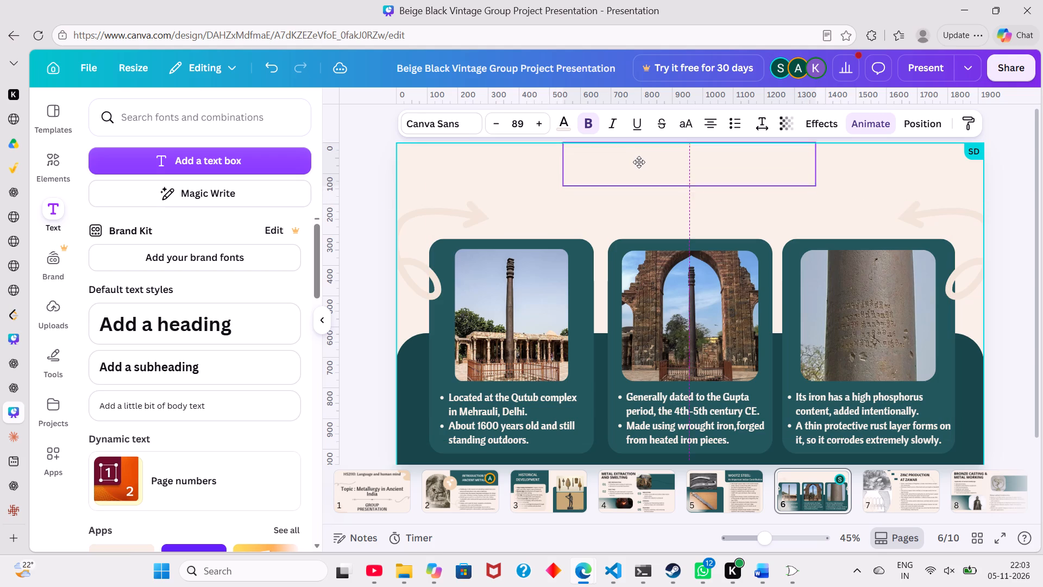
{"action": "left_click_drag", "start_coordinate": [639, 162], "coordinate": [639, 161]}
{"action": "left_click", "coordinate": [637, 170]}
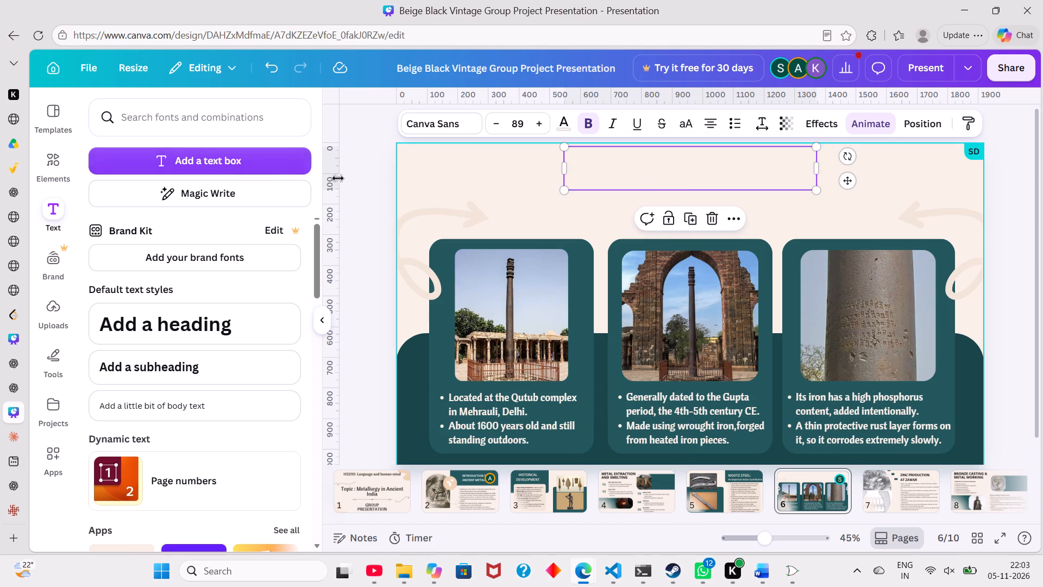
{"action": "left_click", "coordinate": [366, 180]}
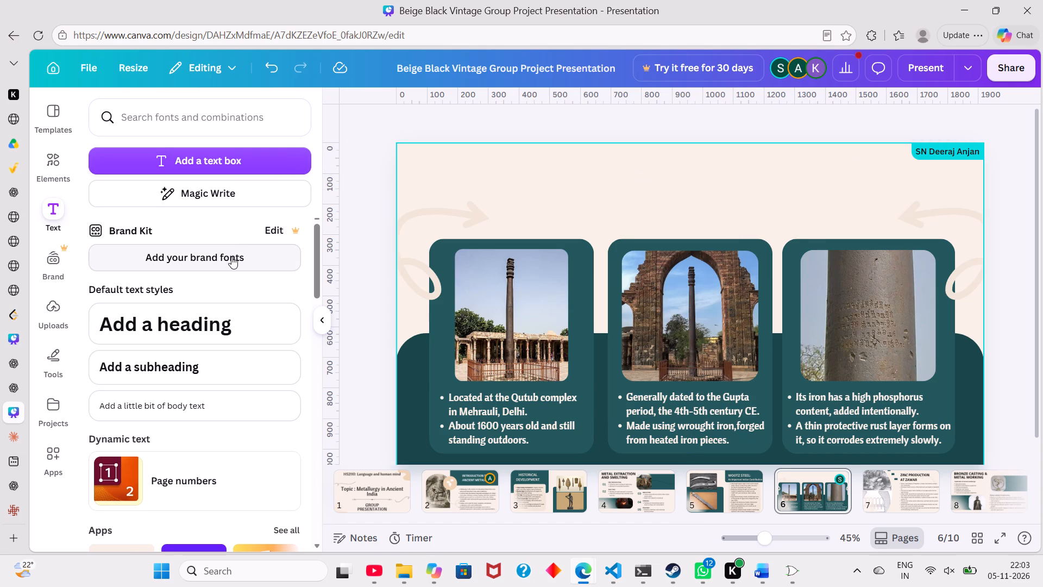
Add another default heading text box and move it to the slide's top edge, over the first heading box.
{"action": "left_click", "coordinate": [231, 257]}
{"action": "left_click", "coordinate": [870, 105]}
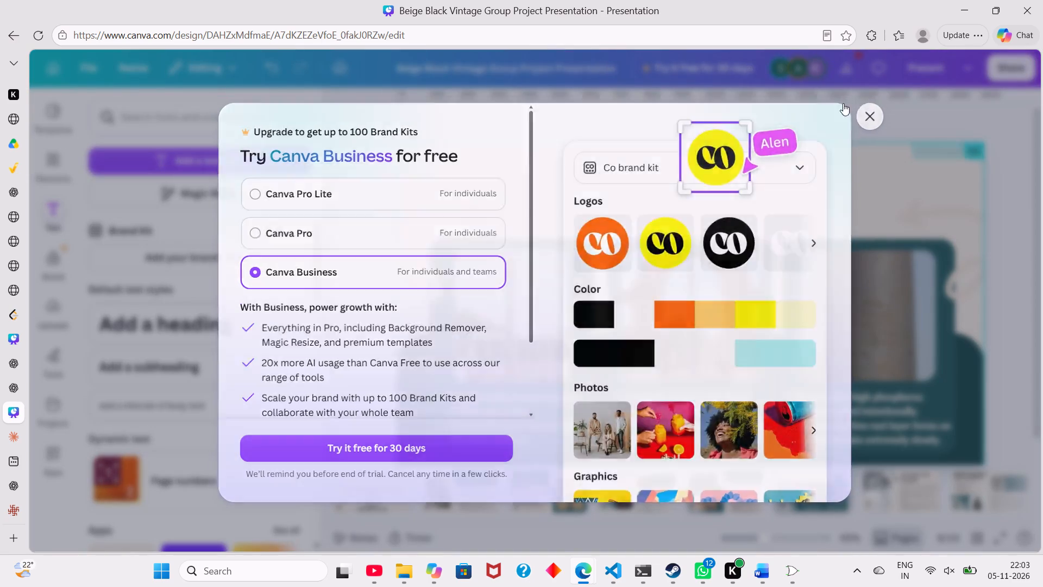
{"action": "left_click", "coordinate": [186, 332]}
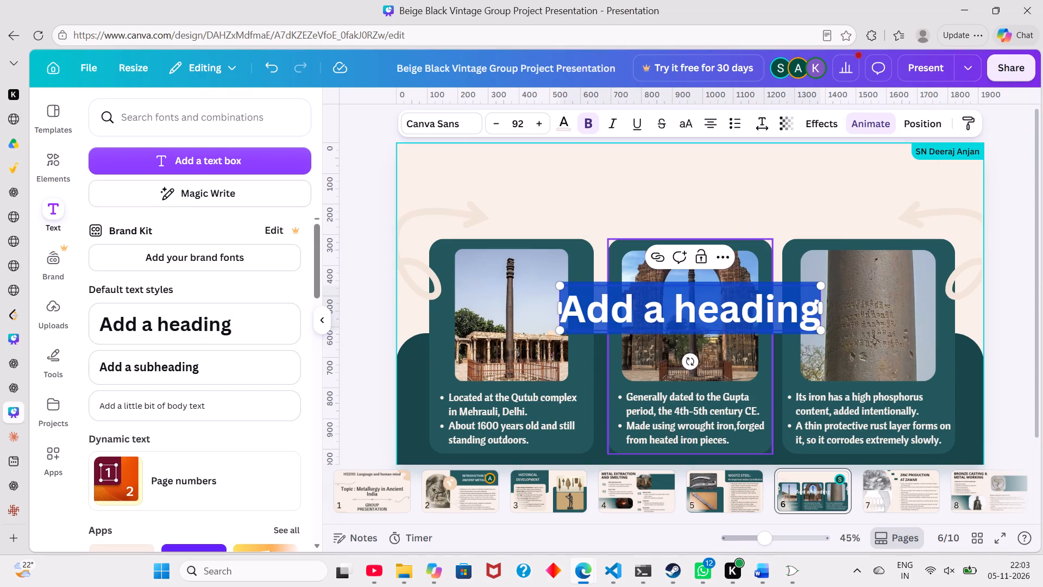
{"action": "left_click_drag", "start_coordinate": [698, 304], "coordinate": [689, 295]}
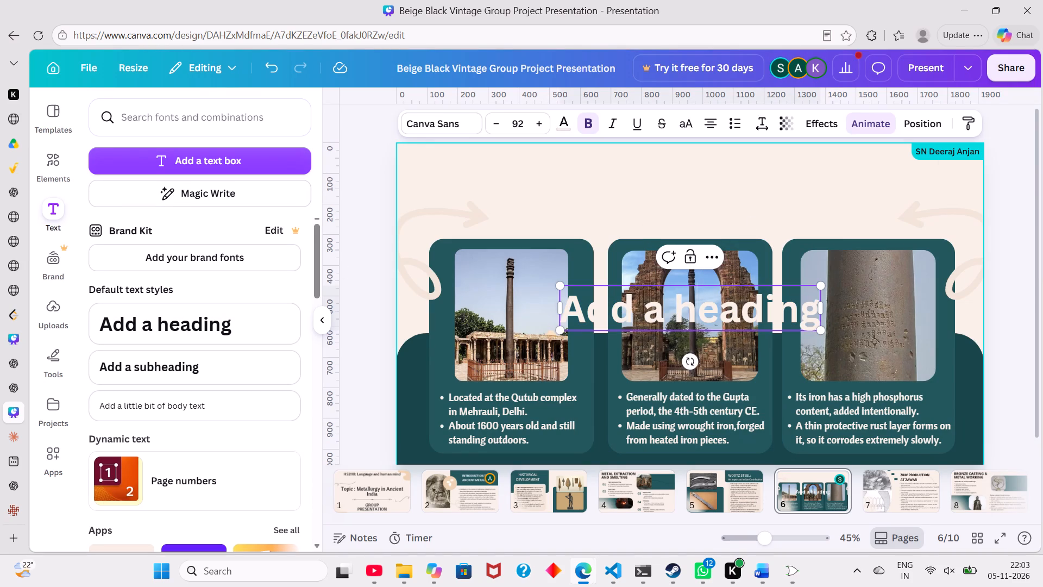
{"action": "left_click_drag", "start_coordinate": [593, 313], "coordinate": [594, 293]}
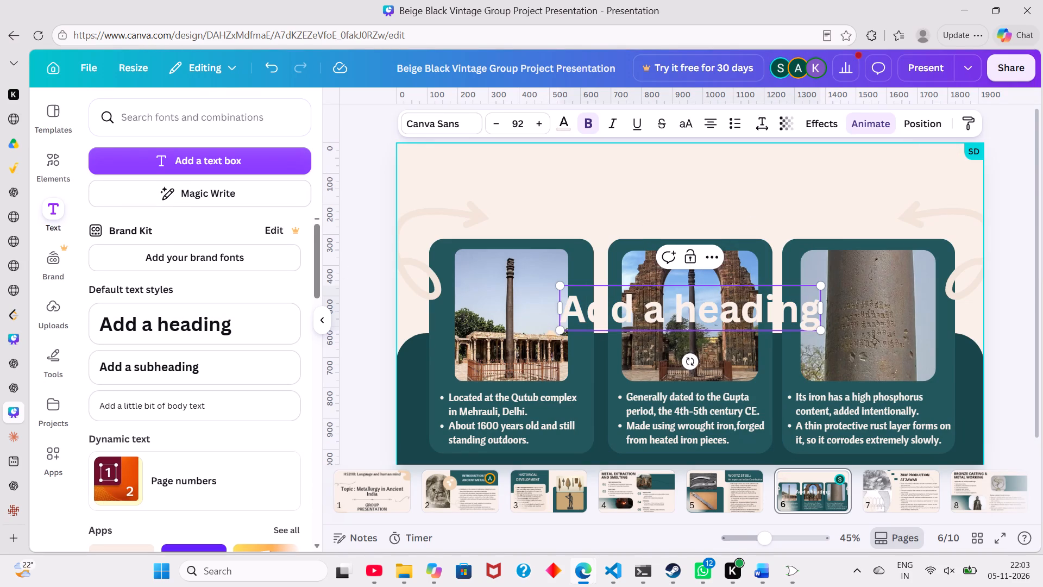
{"action": "left_click_drag", "start_coordinate": [596, 333], "coordinate": [598, 228]}
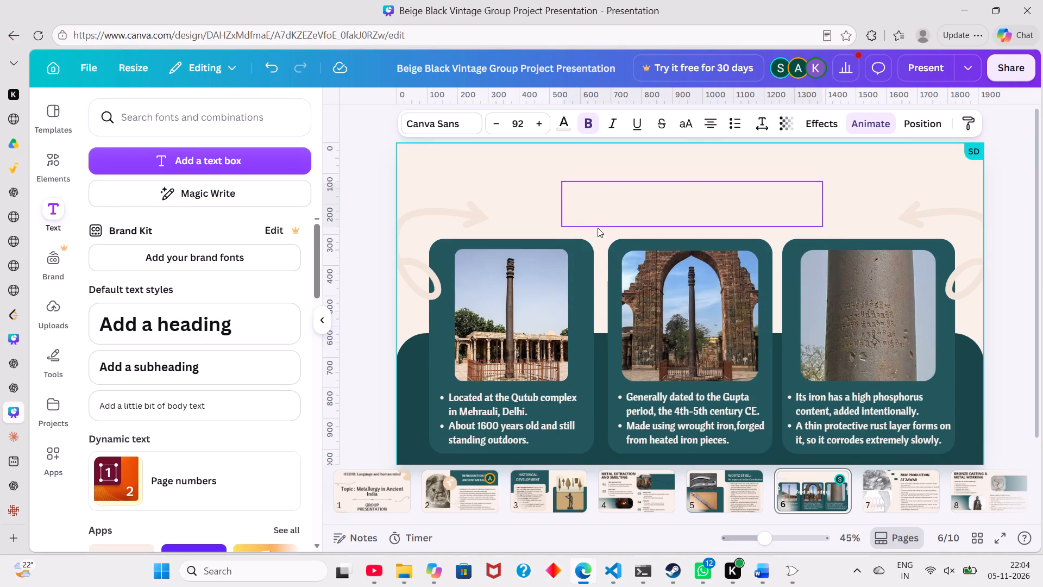
{"action": "left_click_drag", "start_coordinate": [598, 228], "coordinate": [589, 194]}
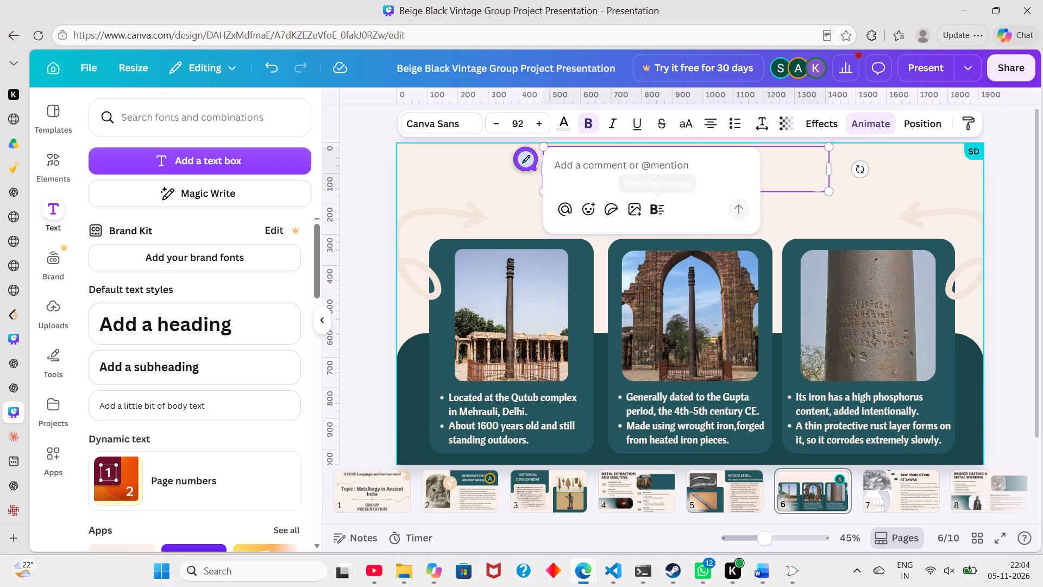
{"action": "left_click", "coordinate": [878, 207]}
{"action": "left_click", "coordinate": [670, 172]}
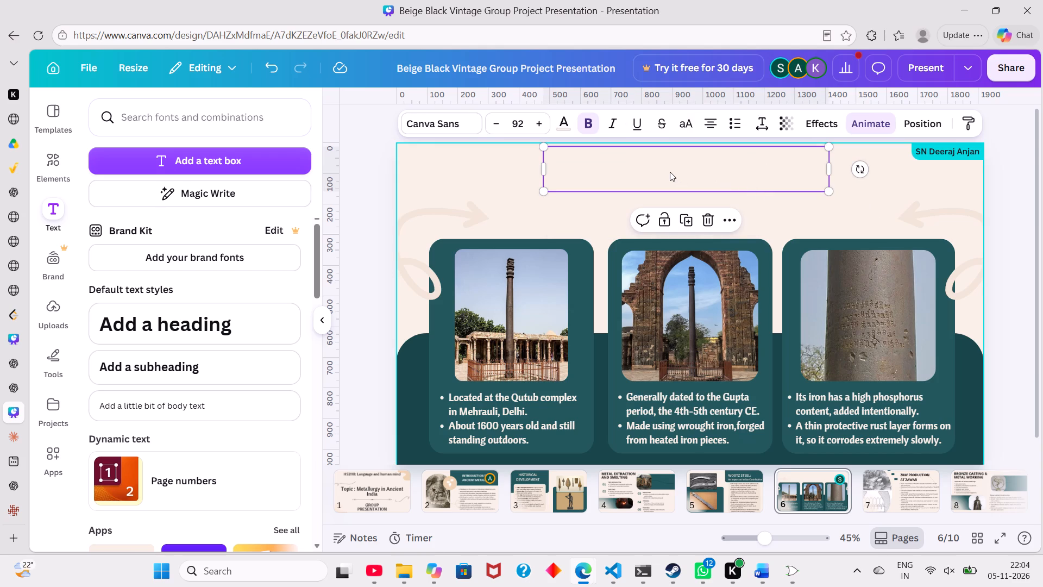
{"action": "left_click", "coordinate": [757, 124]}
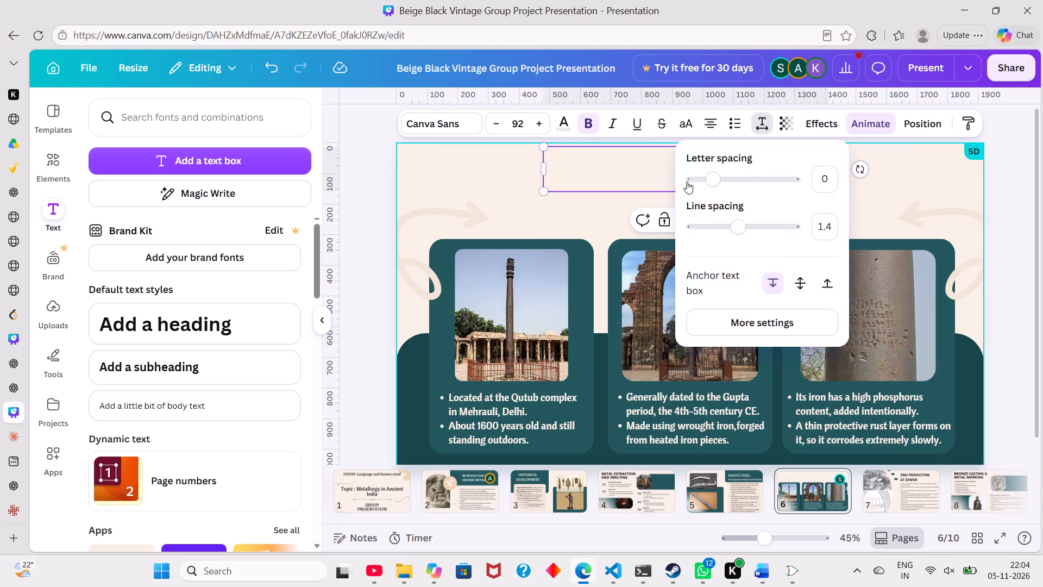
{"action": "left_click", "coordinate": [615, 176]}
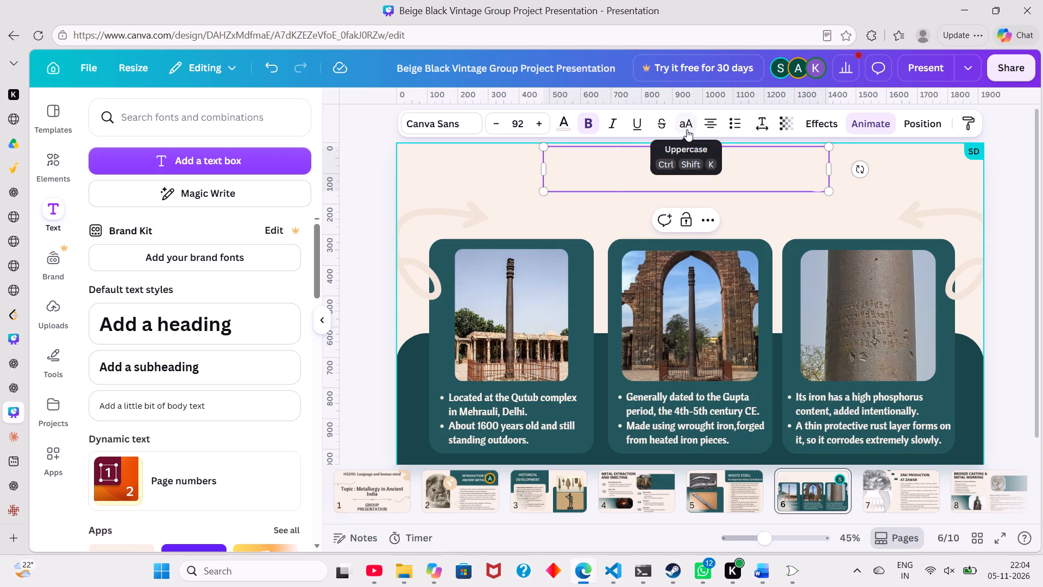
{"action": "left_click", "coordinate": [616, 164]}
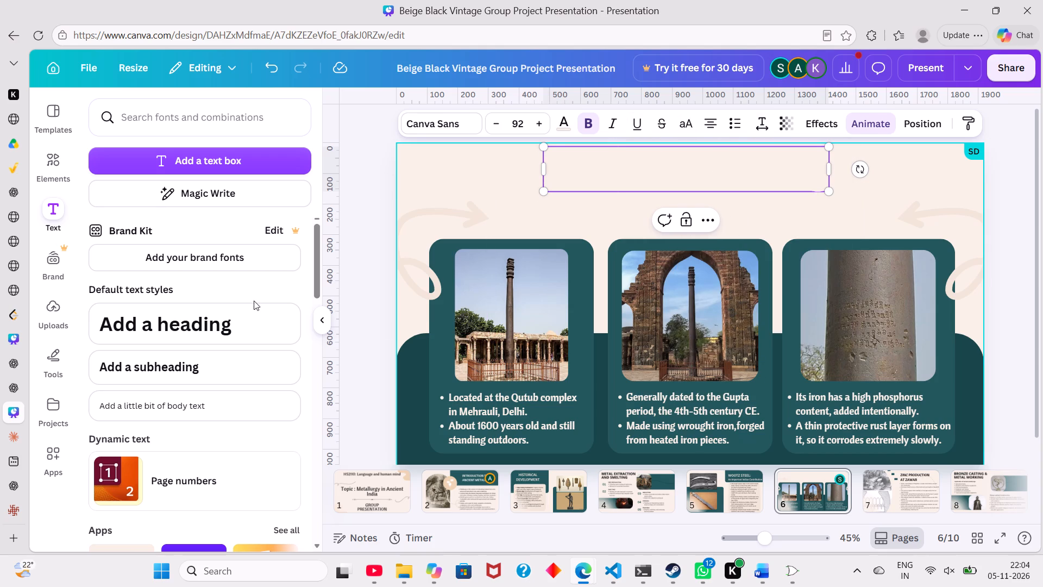
Add a new black default heading above the picture cards reading "RUSTLESS WONDER OF INDIA".
{"action": "left_click", "coordinate": [243, 313]}
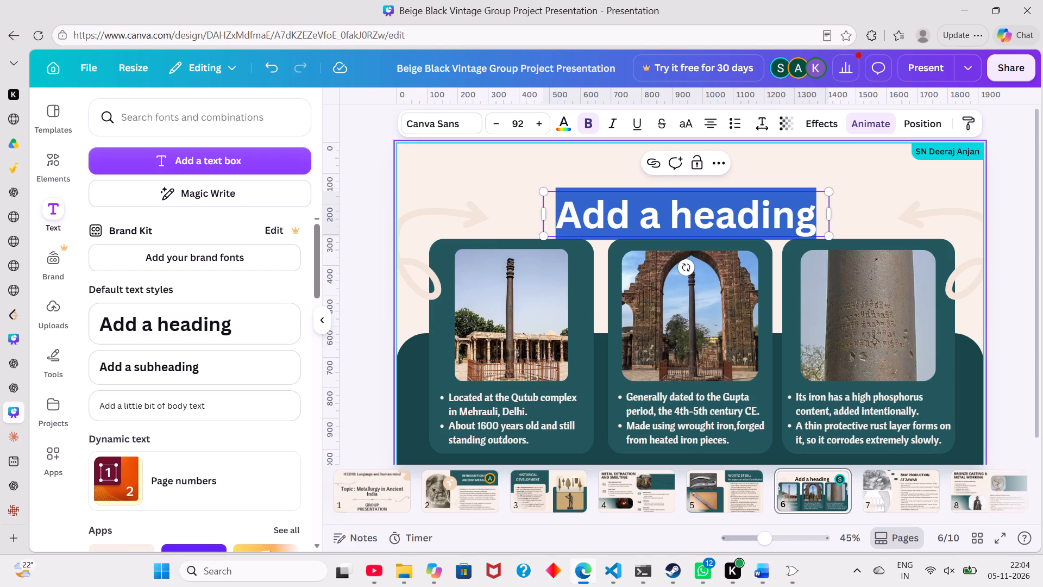
{"action": "key", "text": "shift+r"}
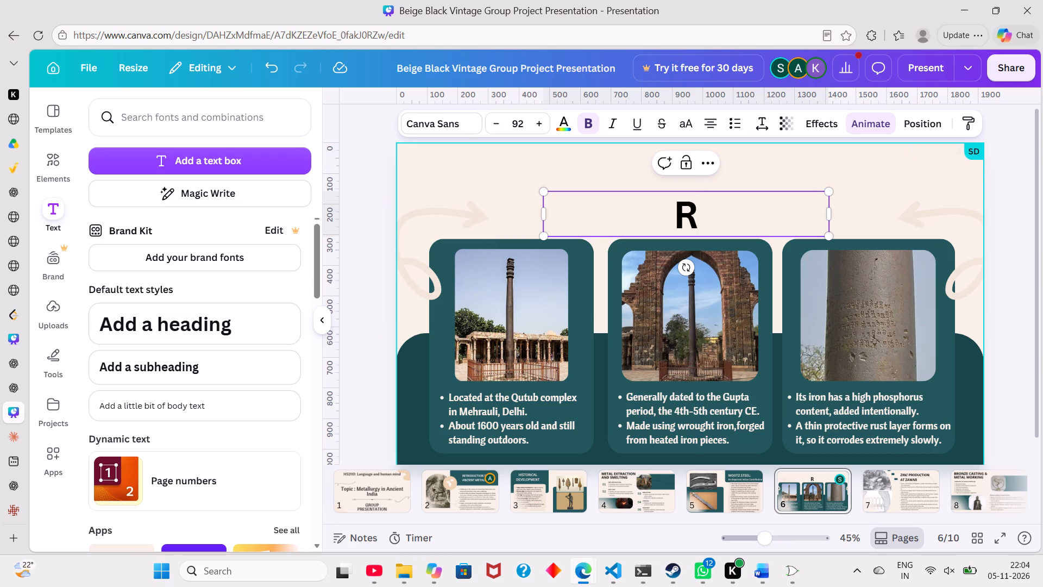
{"action": "key", "text": "shift+u"}
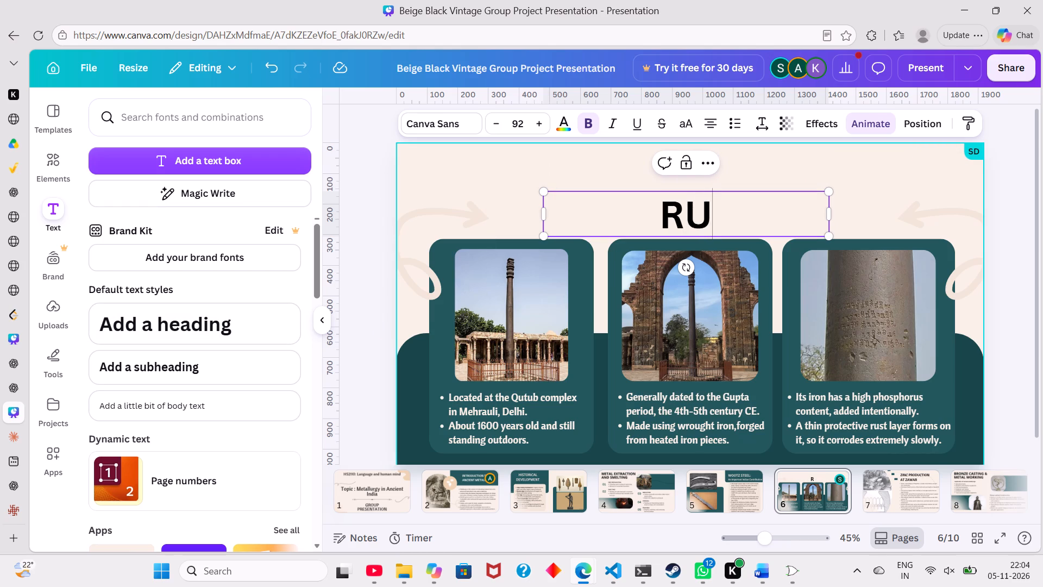
{"action": "key", "text": "shift+s"}
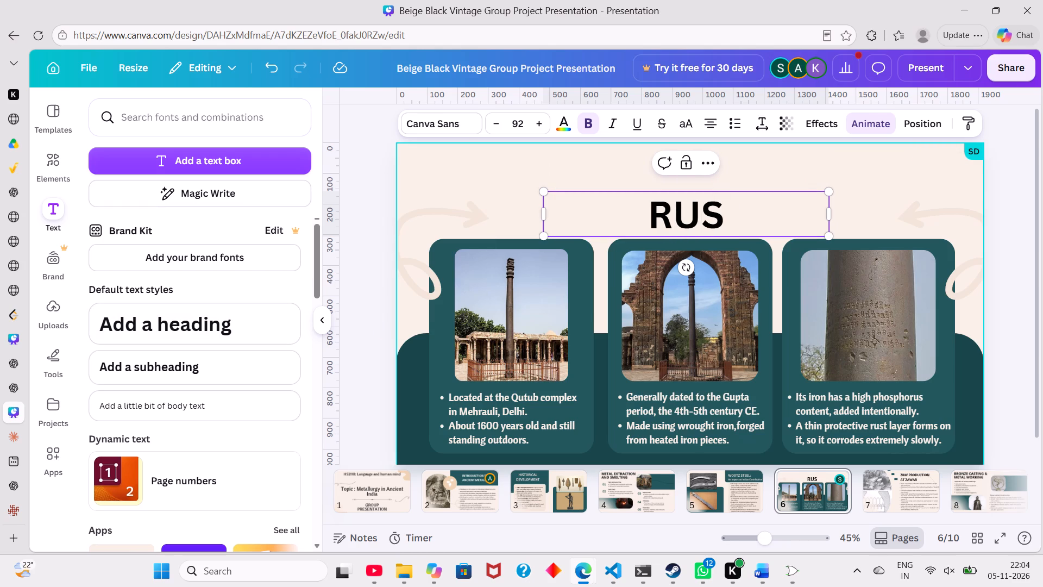
{"action": "key", "text": "shift+t"}
{"action": "type", "text": "LESS"}
{"action": "key", "text": "space"}
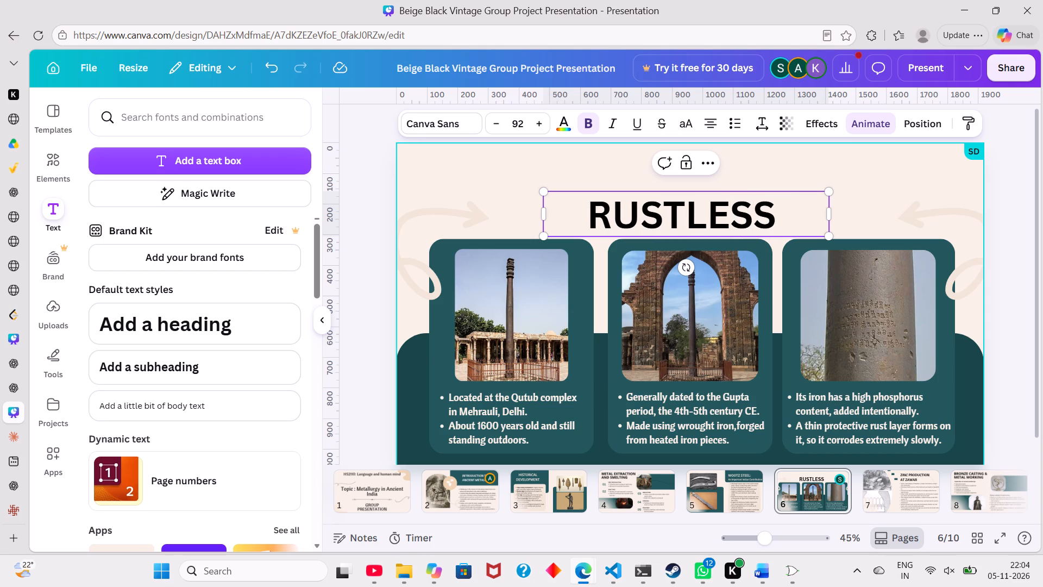
{"action": "type", "text": "WO"}
{"action": "type", "text": "NDER"}
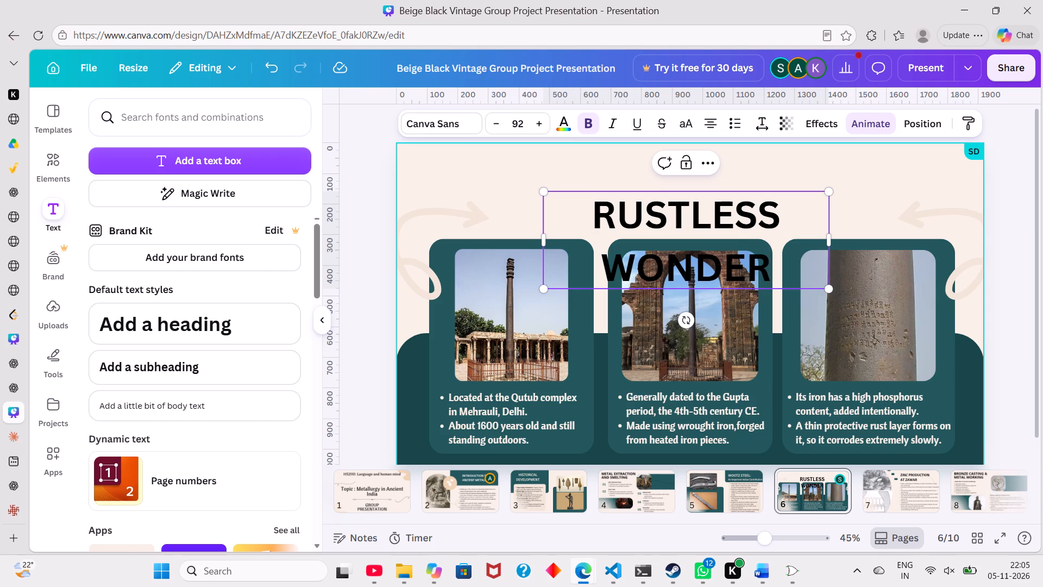
{"action": "key", "text": "space"}
{"action": "type", "text": "OF"}
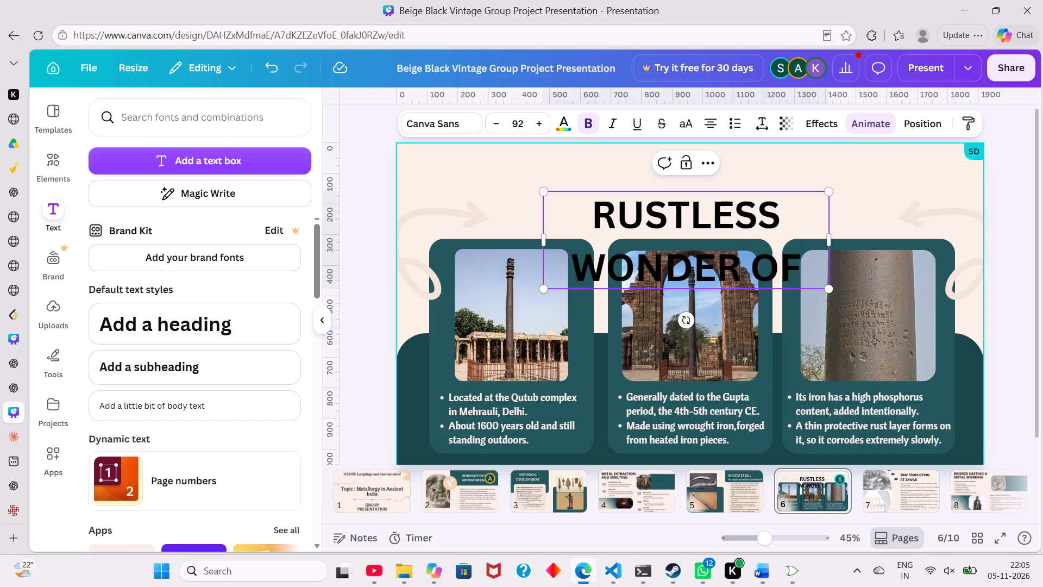
{"action": "key", "text": "space"}
{"action": "type", "text": "INDIA"}
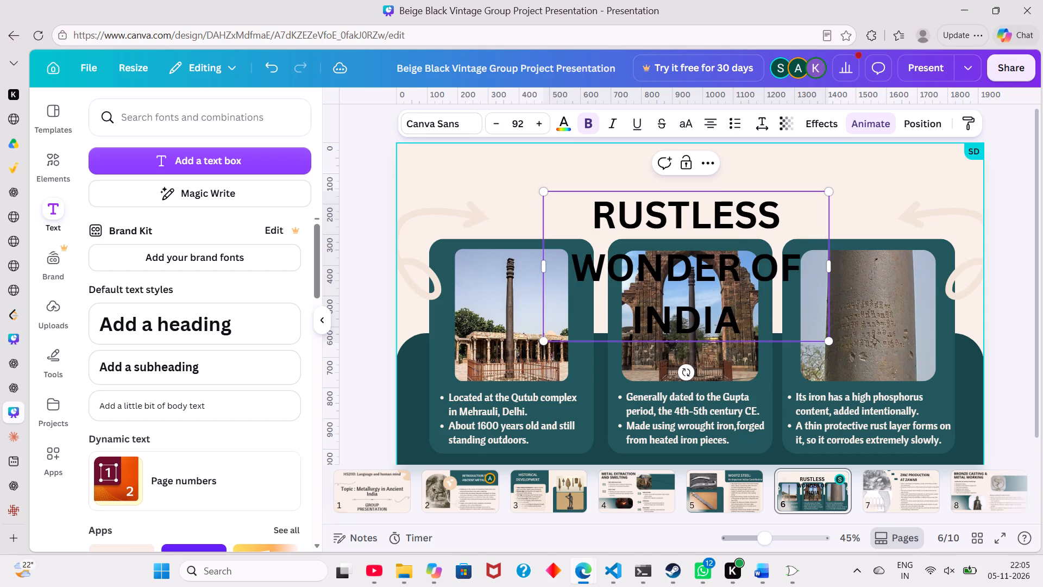
Reduce the font size of the "RUSTLESS WONDER OF INDIA" heading to 48 so it fits on one line.
{"action": "left_click", "coordinate": [705, 235]}
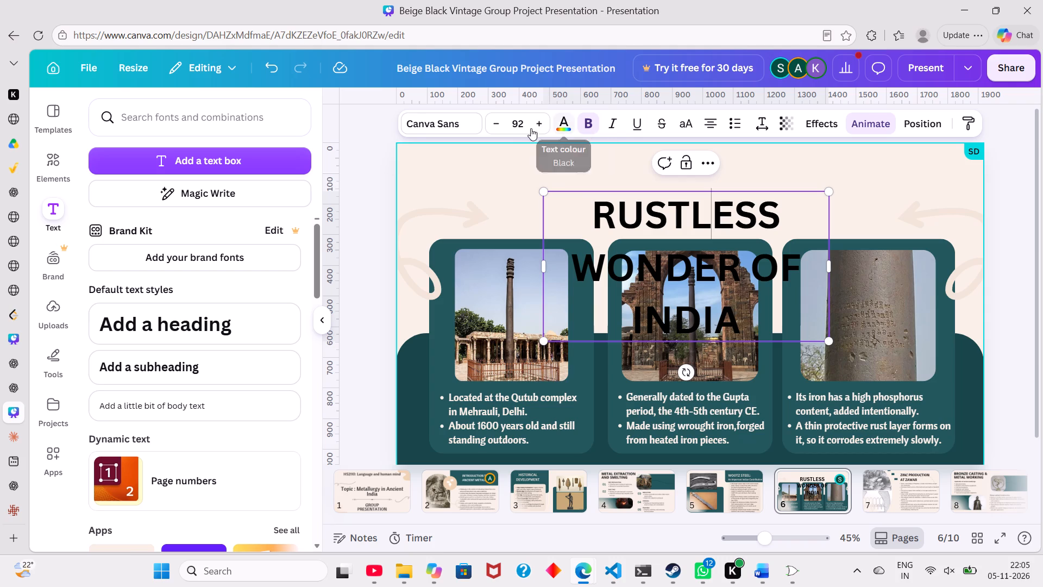
{"action": "left_click", "coordinate": [485, 123]}
{"action": "triple_click", "coordinate": [494, 123]}
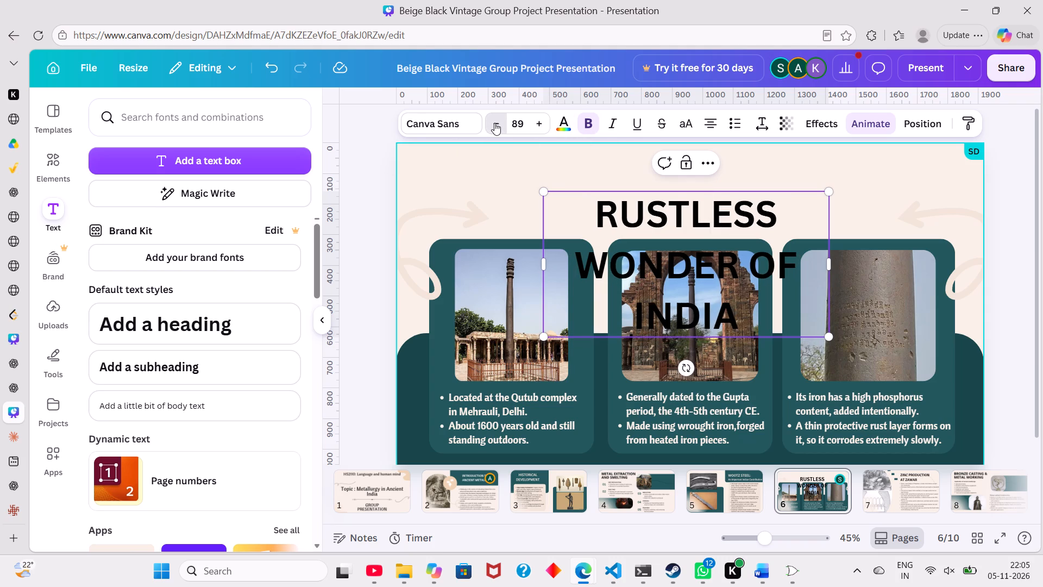
{"action": "double_click", "coordinate": [494, 123]}
{"action": "triple_click", "coordinate": [494, 123]}
{"action": "triple_click", "coordinate": [494, 123]}
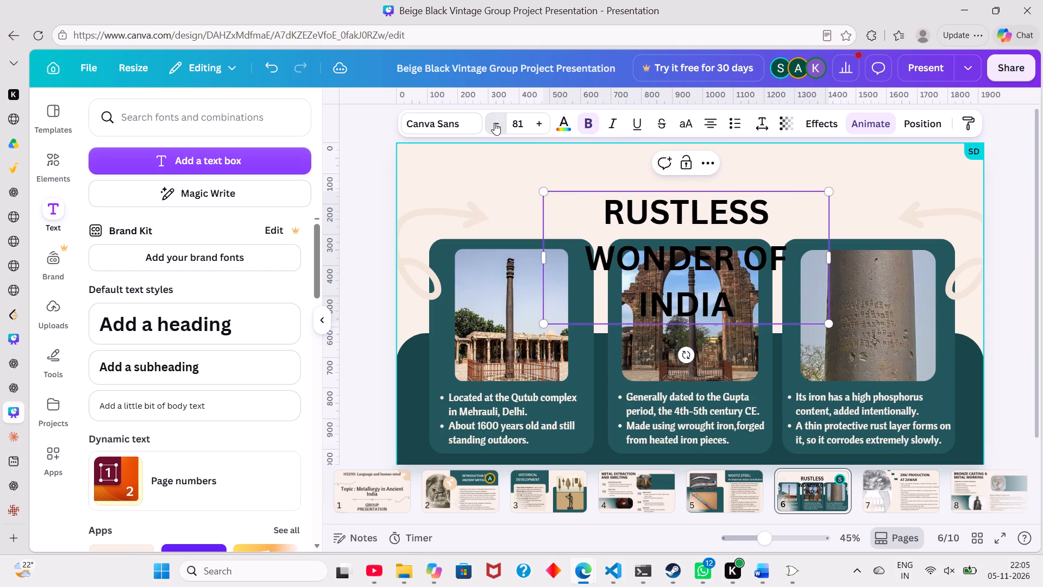
{"action": "triple_click", "coordinate": [494, 123]}
{"action": "double_click", "coordinate": [494, 123]}
{"action": "triple_click", "coordinate": [494, 123]}
{"action": "triple_click", "coordinate": [494, 123]}
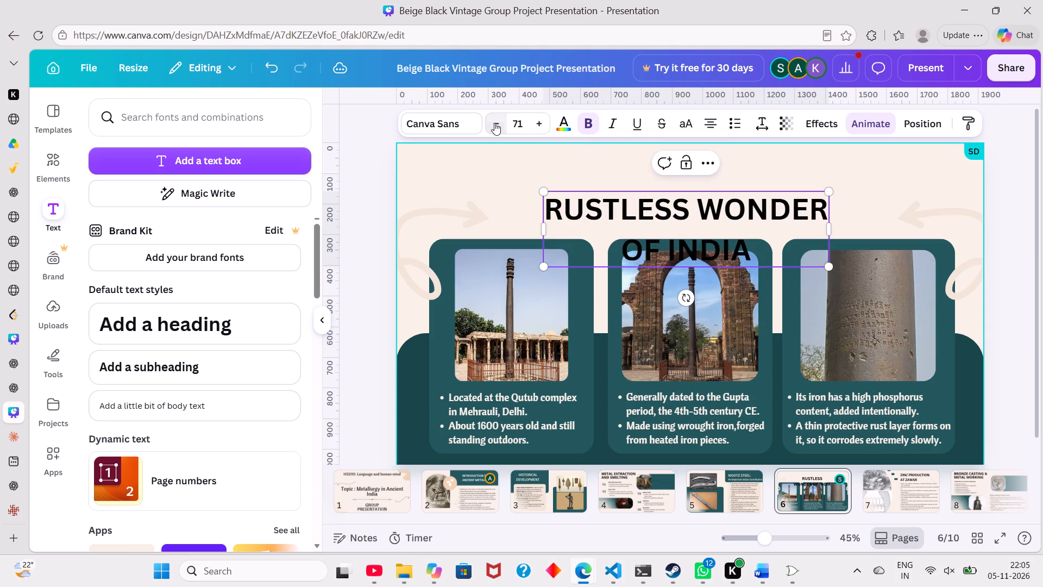
{"action": "triple_click", "coordinate": [494, 123]}
{"action": "triple_click", "coordinate": [494, 123]}
{"action": "triple_click", "coordinate": [494, 123]}
{"action": "triple_click", "coordinate": [494, 123]}
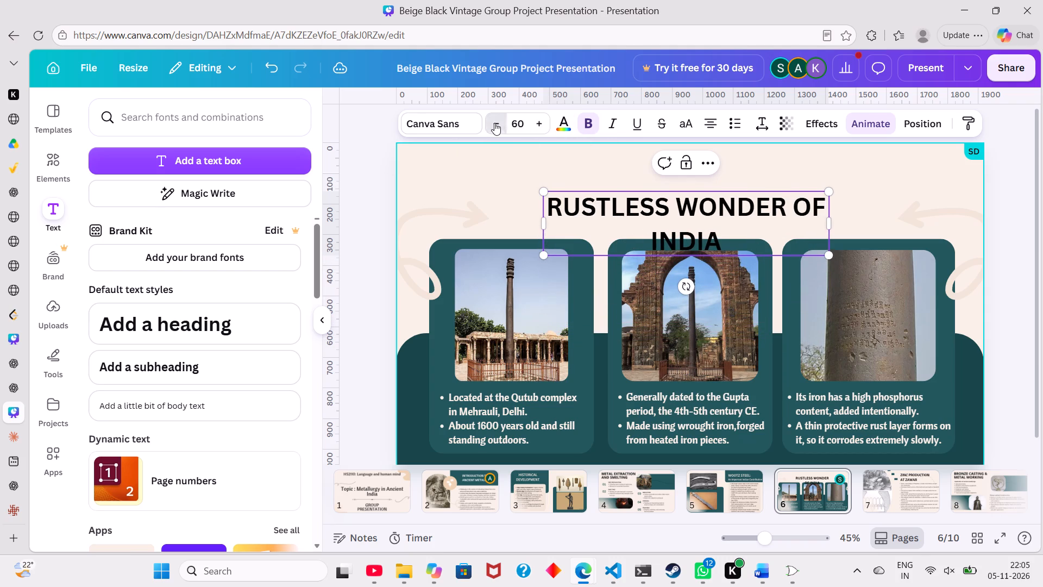
{"action": "triple_click", "coordinate": [494, 123]}
{"action": "triple_click", "coordinate": [494, 123]}
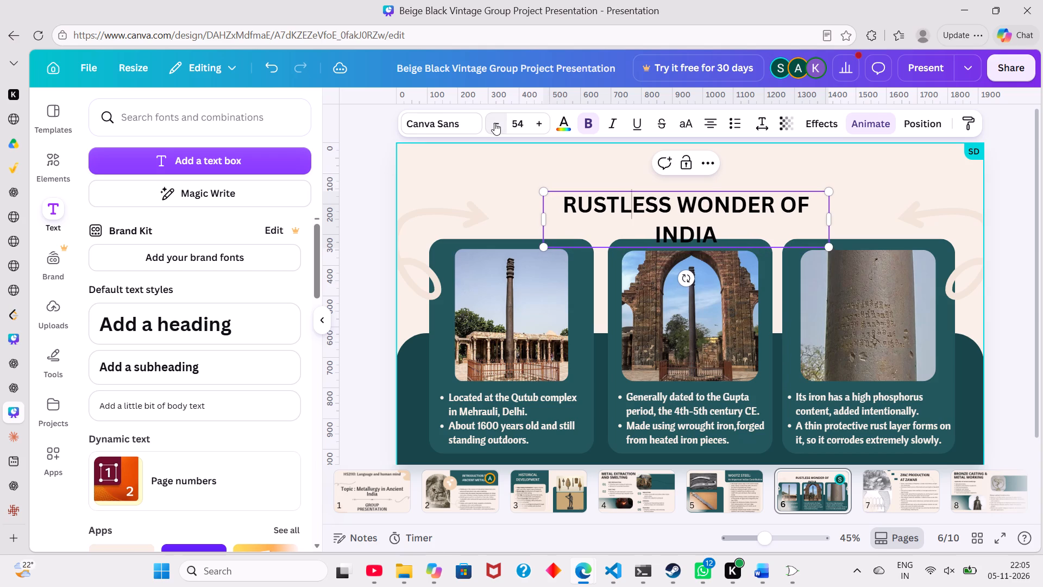
{"action": "triple_click", "coordinate": [494, 123]}
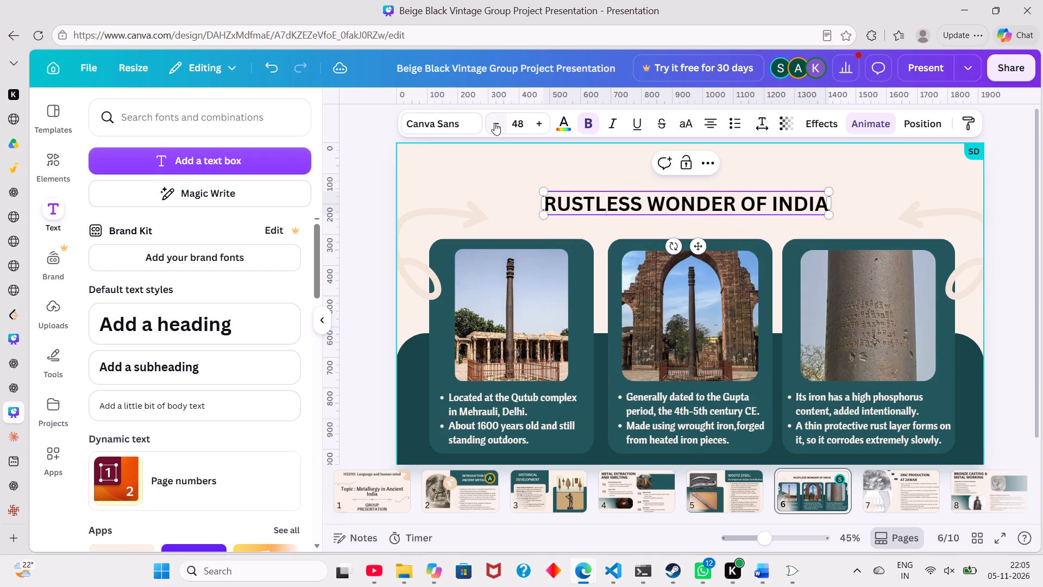
{"action": "left_click", "coordinate": [537, 120]}
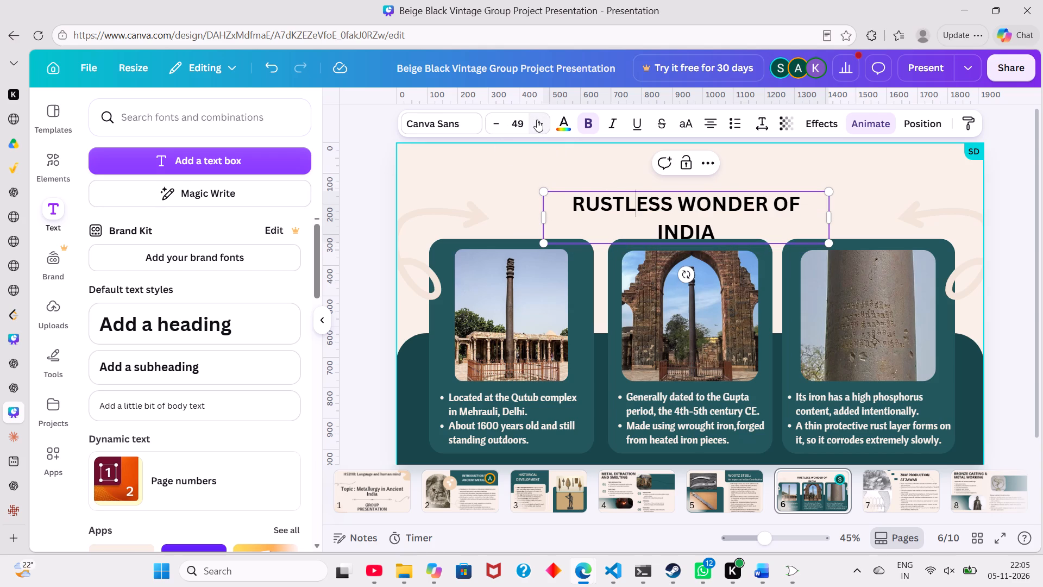
{"action": "left_click", "coordinate": [501, 124]}
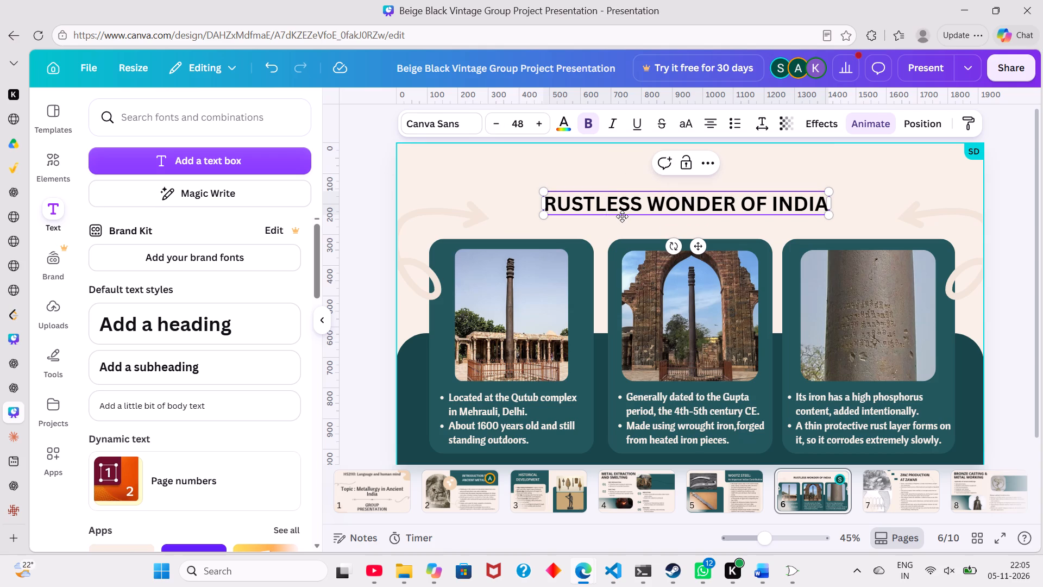
Move the "RUSTLESS WONDER OF INDIA" heading up to the slide's top edge.
{"action": "left_click_drag", "start_coordinate": [622, 216], "coordinate": [608, 174]}
{"action": "left_click_drag", "start_coordinate": [589, 184], "coordinate": [575, 212]}
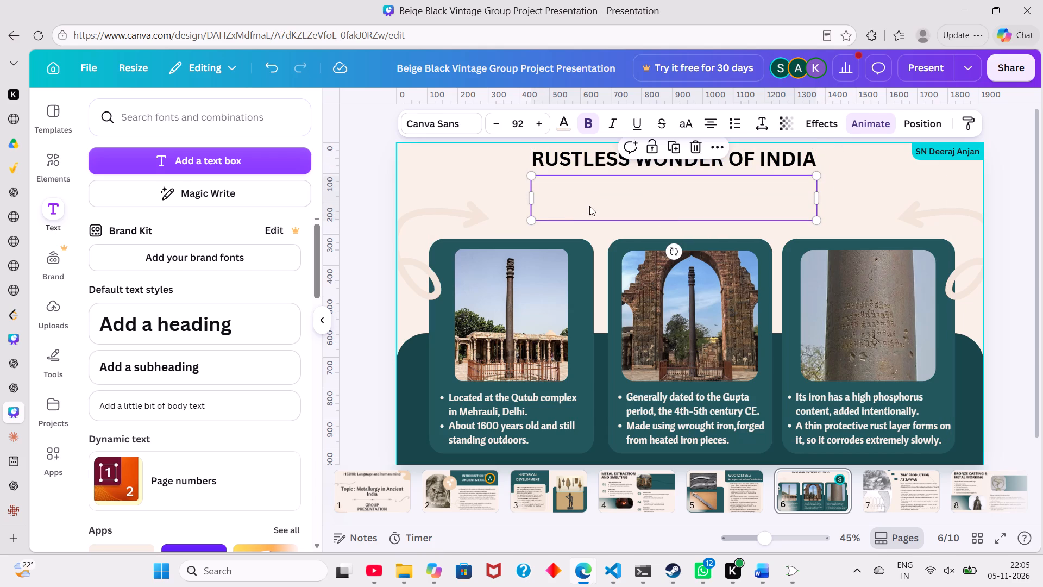
{"action": "left_click", "coordinate": [496, 206]}
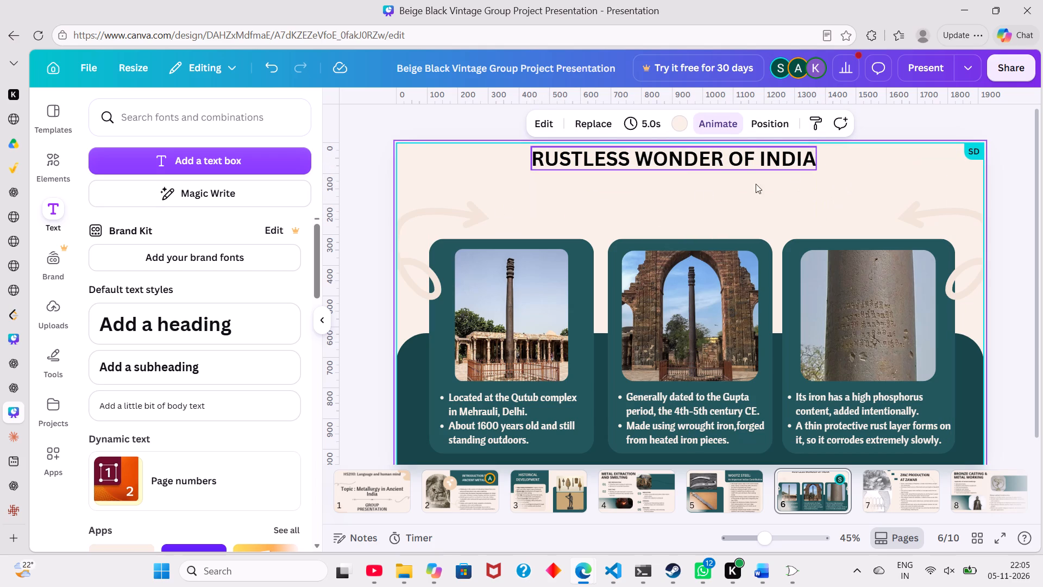
Add a default subheading to the slide reading "DELHI IRON PILLAR".
{"action": "left_click", "coordinate": [246, 361]}
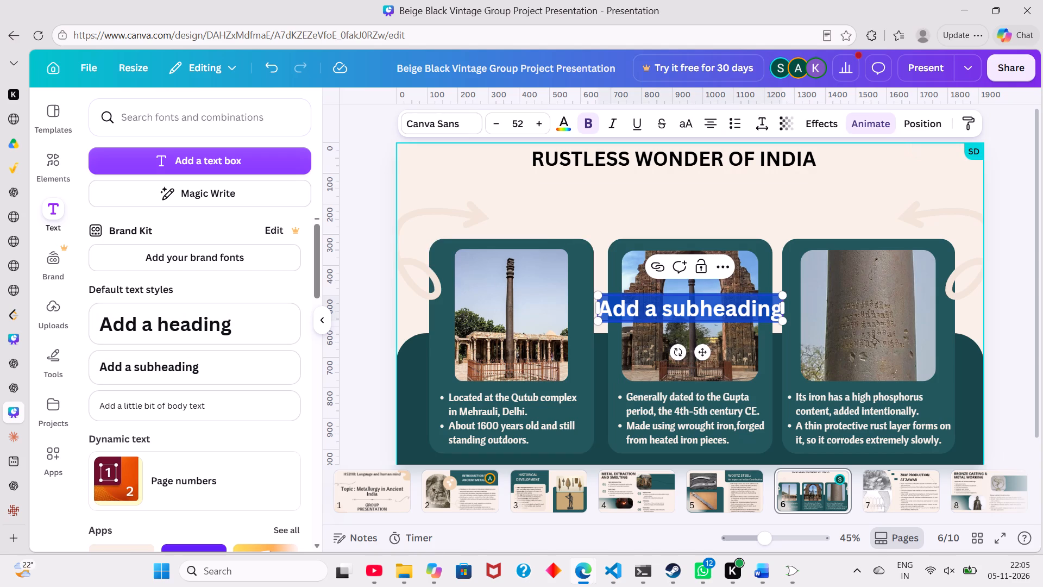
{"action": "key", "text": "shift+d"}
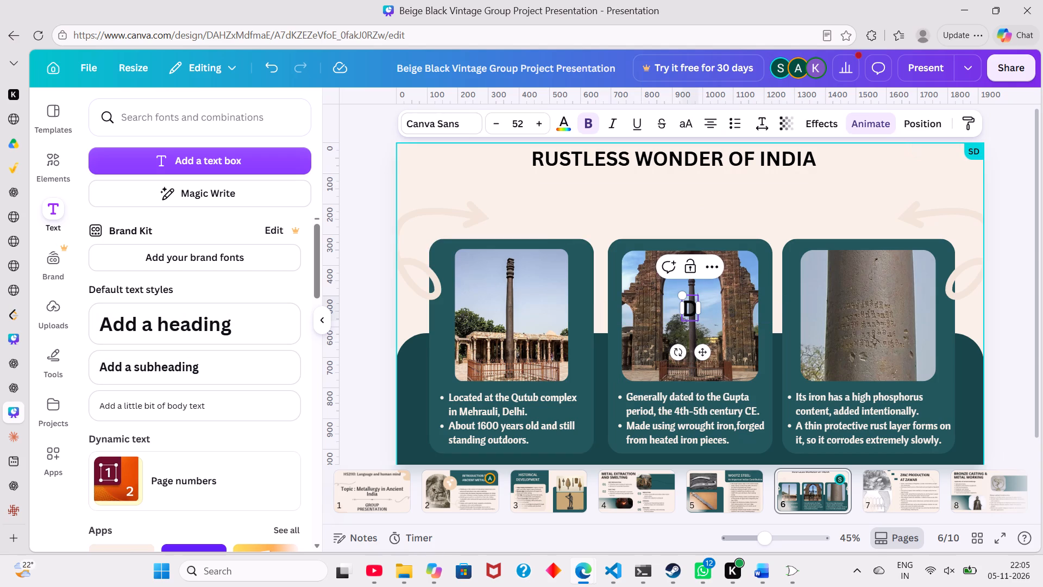
{"action": "key", "text": "shift+e"}
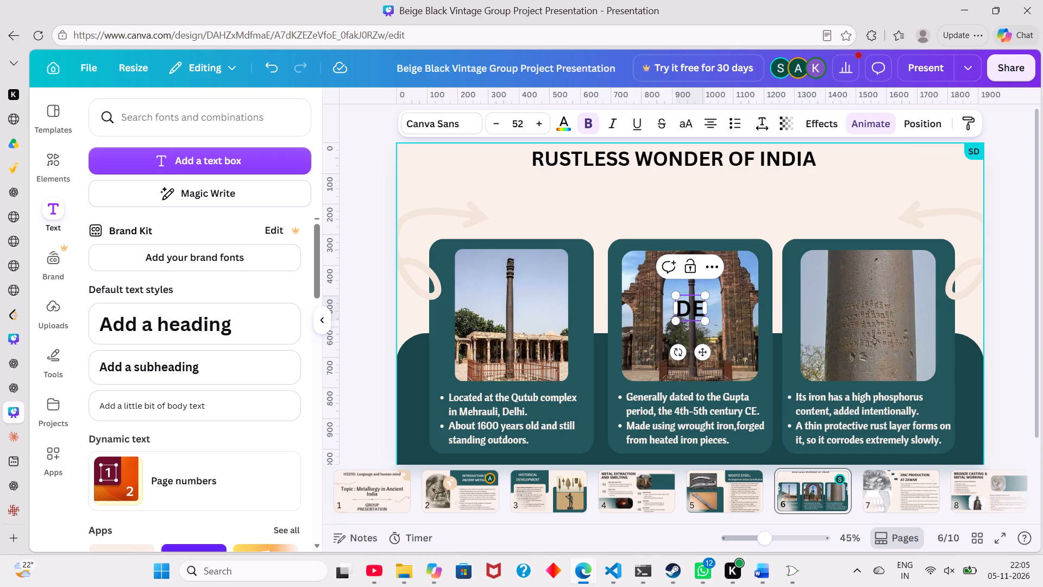
{"action": "type", "text": "LH"}
{"action": "type", "text": "I"}
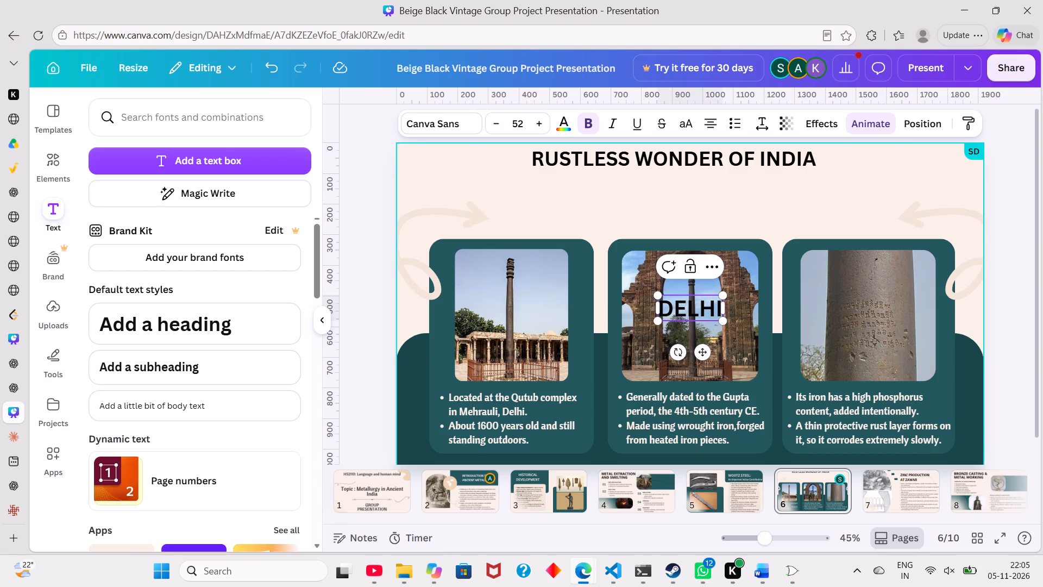
{"action": "key", "text": "space"}
{"action": "type", "text": "IRON PIl"}
{"action": "key", "text": "BackSpace"}
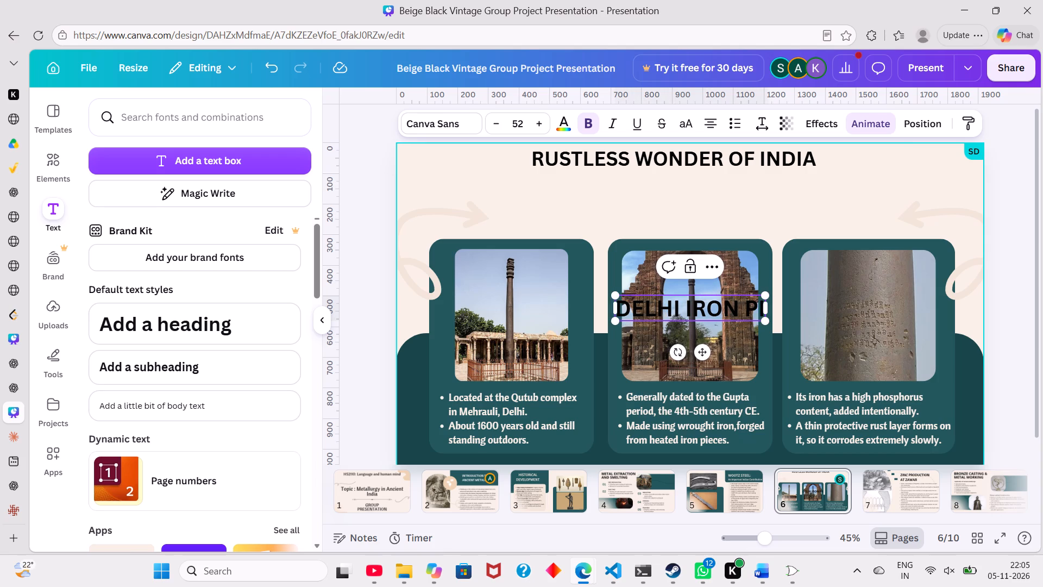
{"action": "type", "text": "LLAR"}
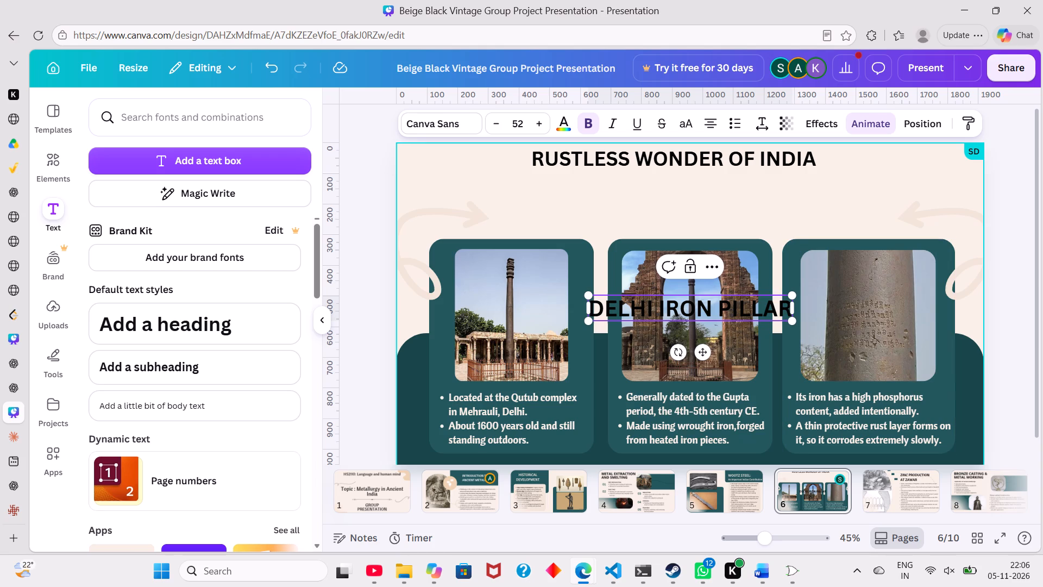
Place the "DELHI IRON PILLAR" subheading between the top heading and the picture cards, roughly centred under the heading.
{"action": "left_click_drag", "start_coordinate": [728, 321], "coordinate": [708, 218]}
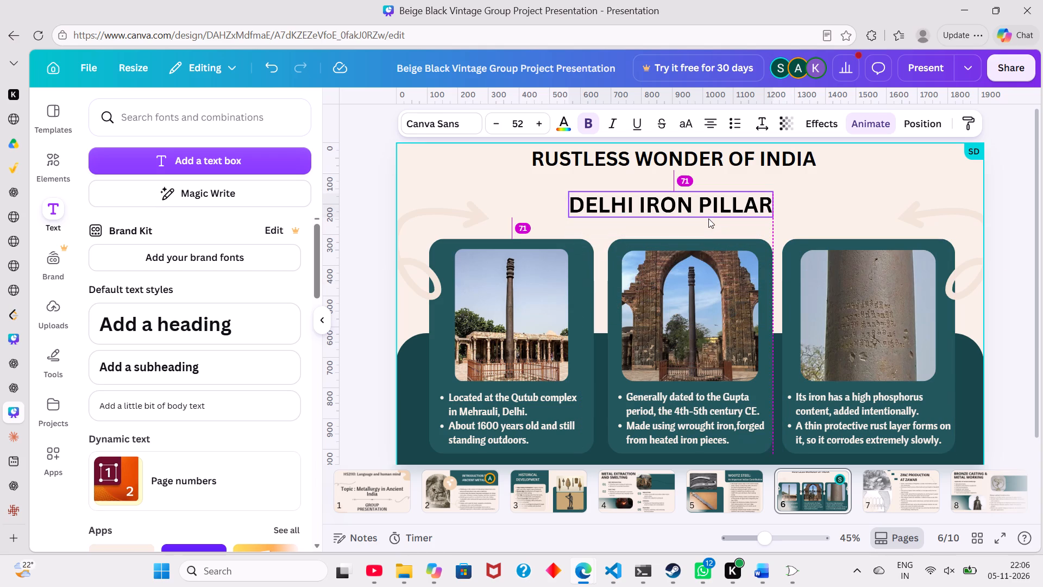
{"action": "left_click_drag", "start_coordinate": [708, 218], "coordinate": [703, 219]}
{"action": "left_click", "coordinate": [863, 175]}
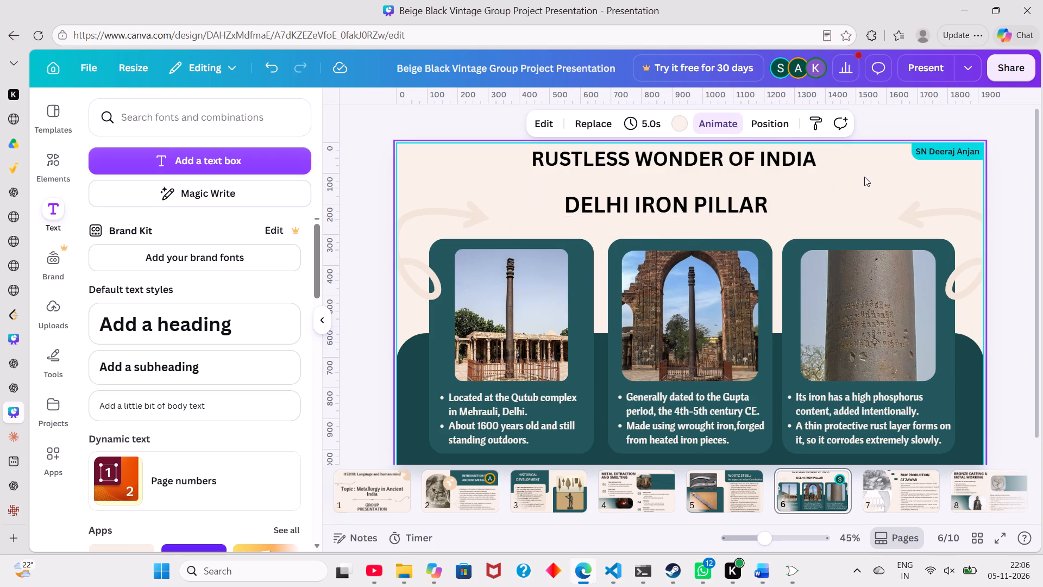
{"action": "left_click_drag", "start_coordinate": [739, 209], "coordinate": [750, 208]}
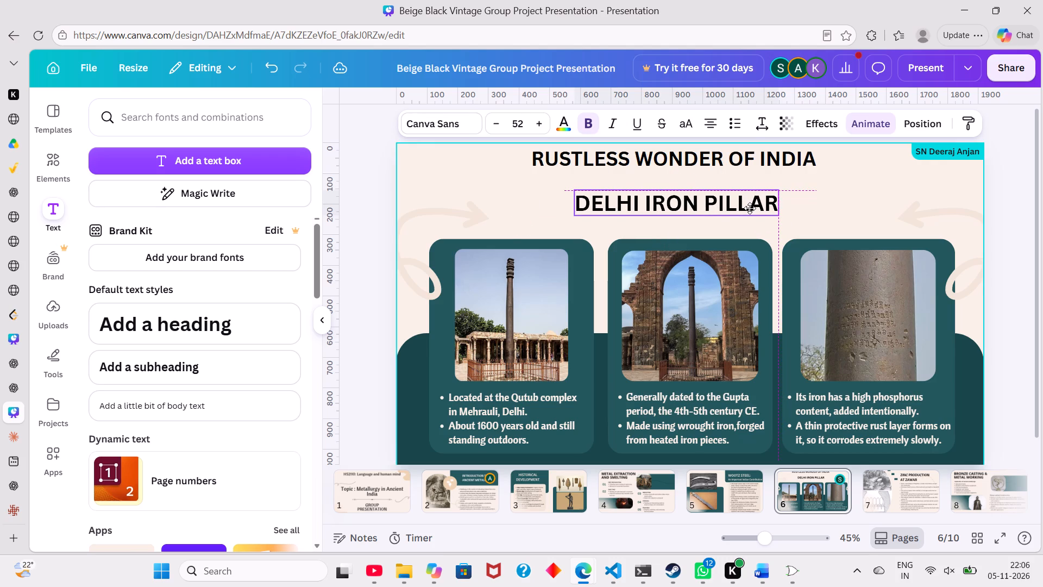
{"action": "left_click_drag", "start_coordinate": [750, 208], "coordinate": [753, 209]}
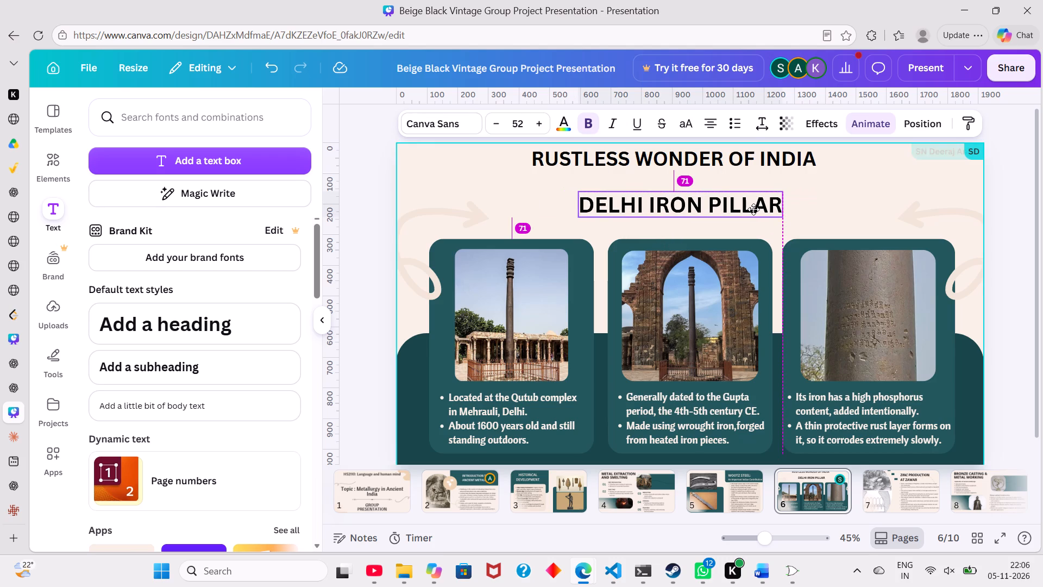
{"action": "left_click_drag", "start_coordinate": [753, 209], "coordinate": [757, 209]}
{"action": "left_click", "coordinate": [366, 214]}
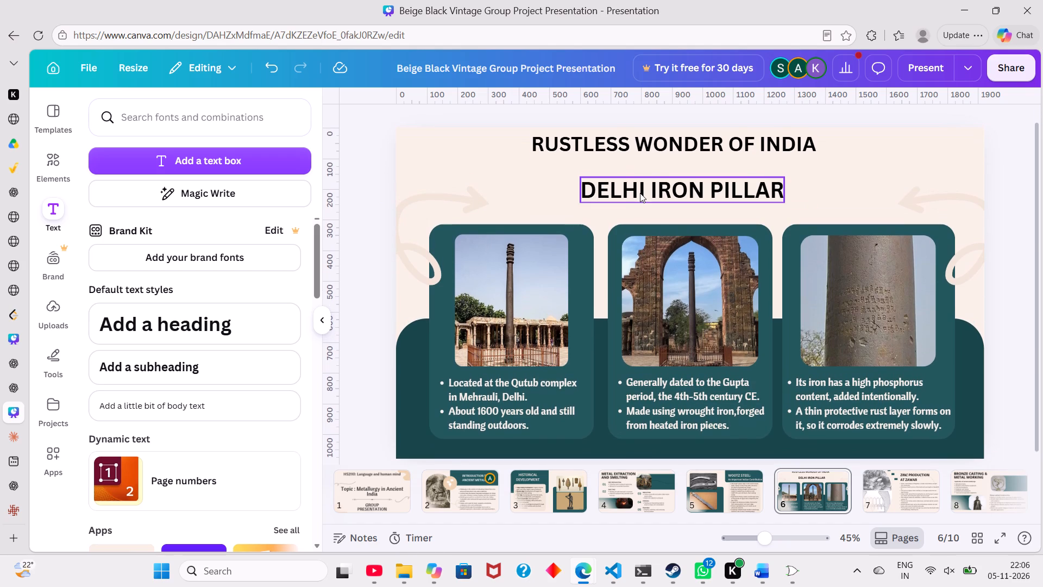
{"action": "left_click_drag", "start_coordinate": [679, 195], "coordinate": [673, 191]}
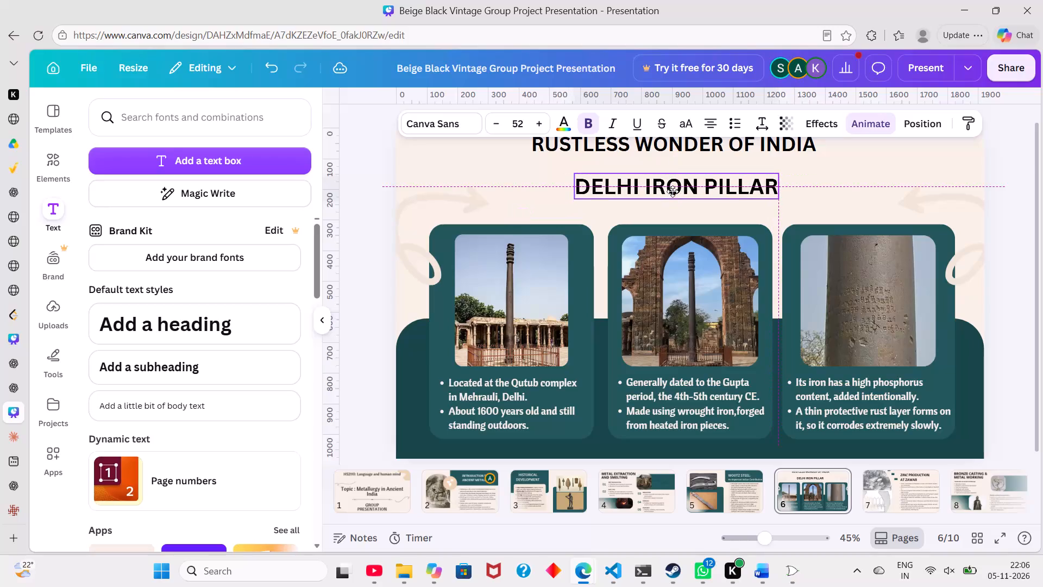
{"action": "left_click_drag", "start_coordinate": [673, 191], "coordinate": [674, 192]}
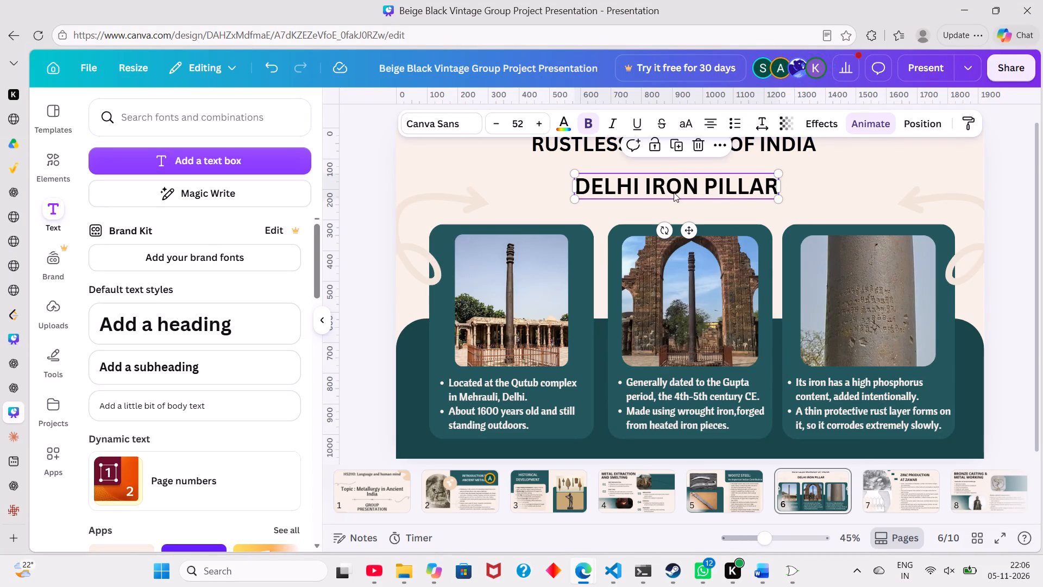
{"action": "left_click", "coordinate": [367, 202]}
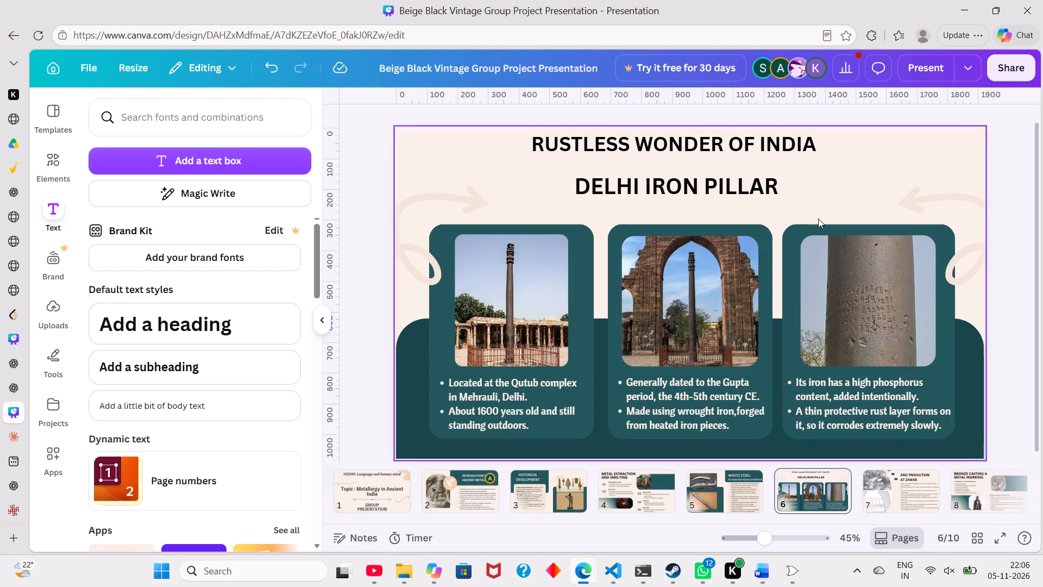
Review the zinc production and bronze casting slides, ending back on the Delhi Iron Pillar slide.
{"action": "scroll", "coordinate": [241, 167], "scroll_direction": "left", "scroll_amount": 2}
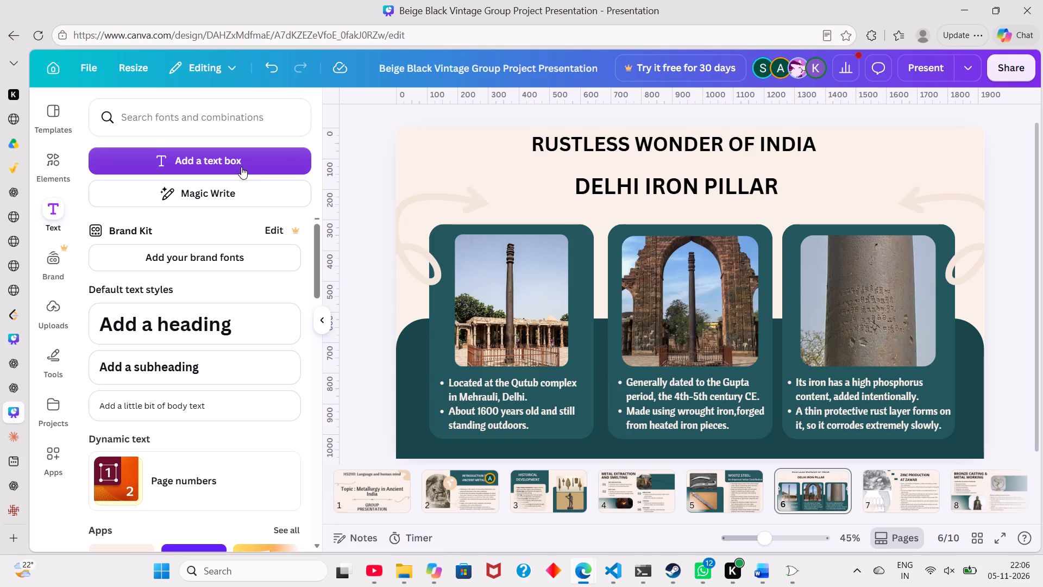
{"action": "left_click", "coordinate": [49, 208]}
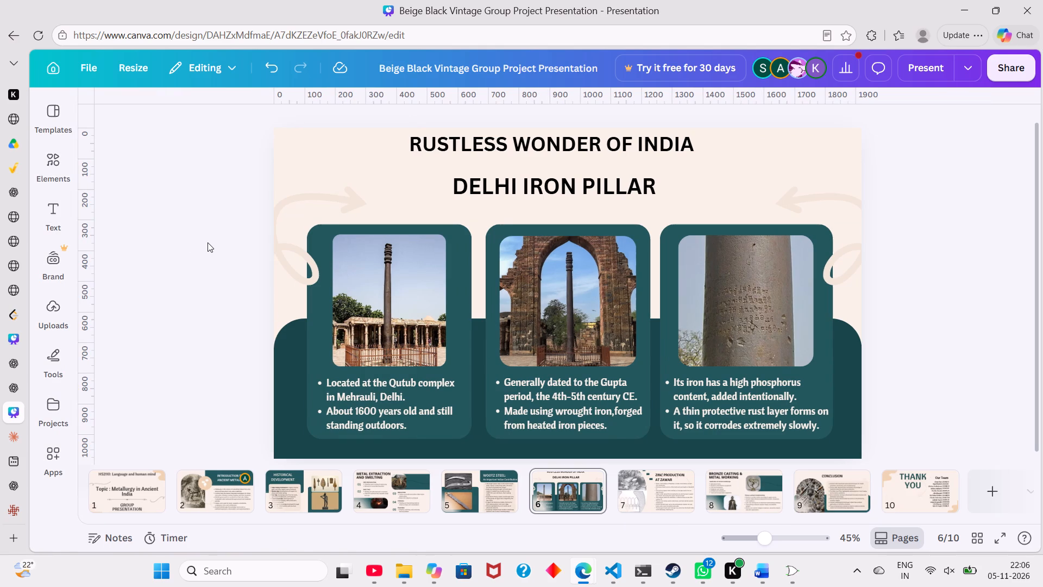
{"action": "left_click", "coordinate": [743, 478]}
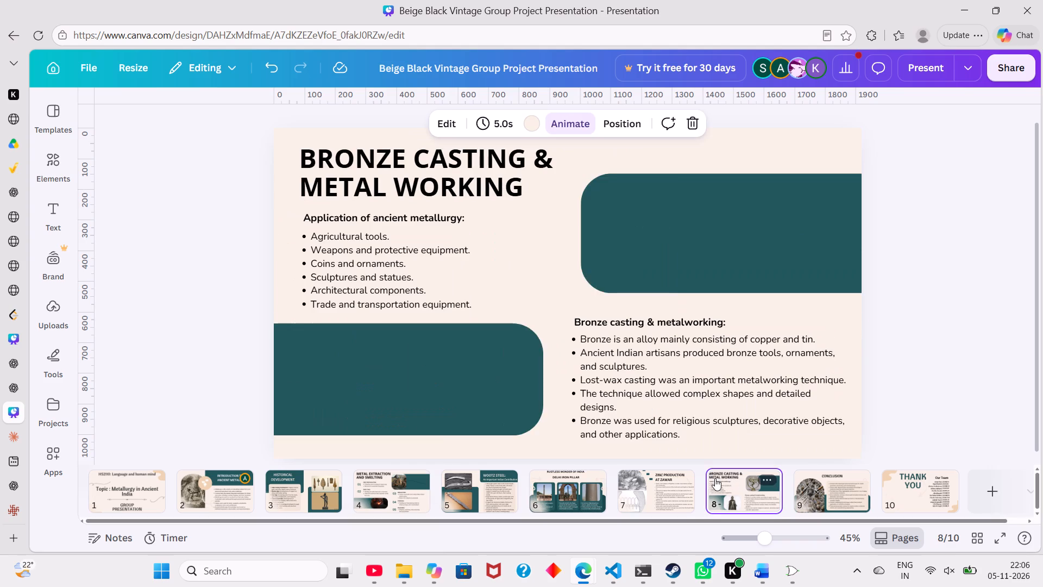
{"action": "left_click", "coordinate": [661, 490]}
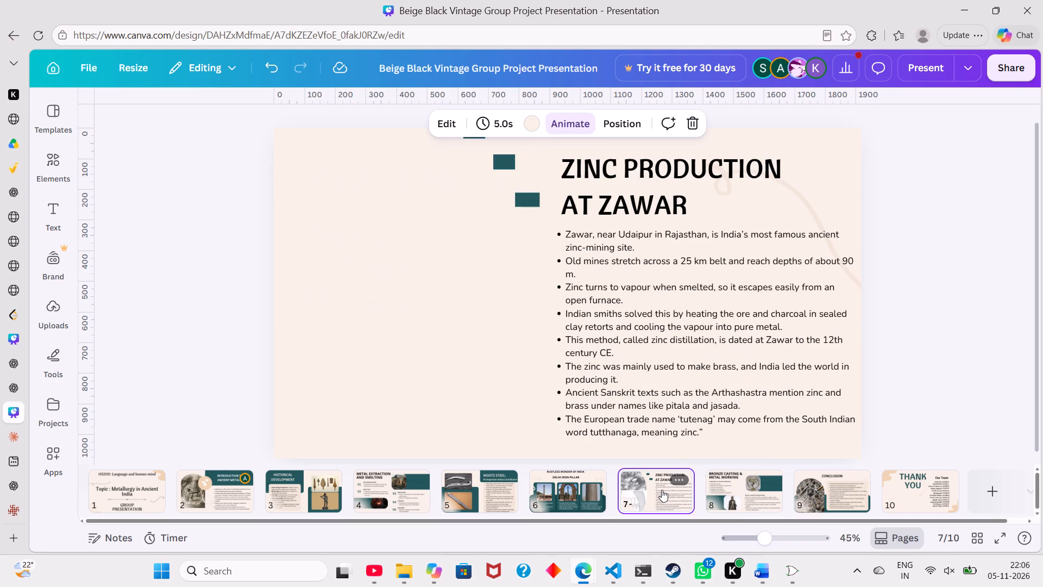
{"action": "left_click", "coordinate": [728, 492]}
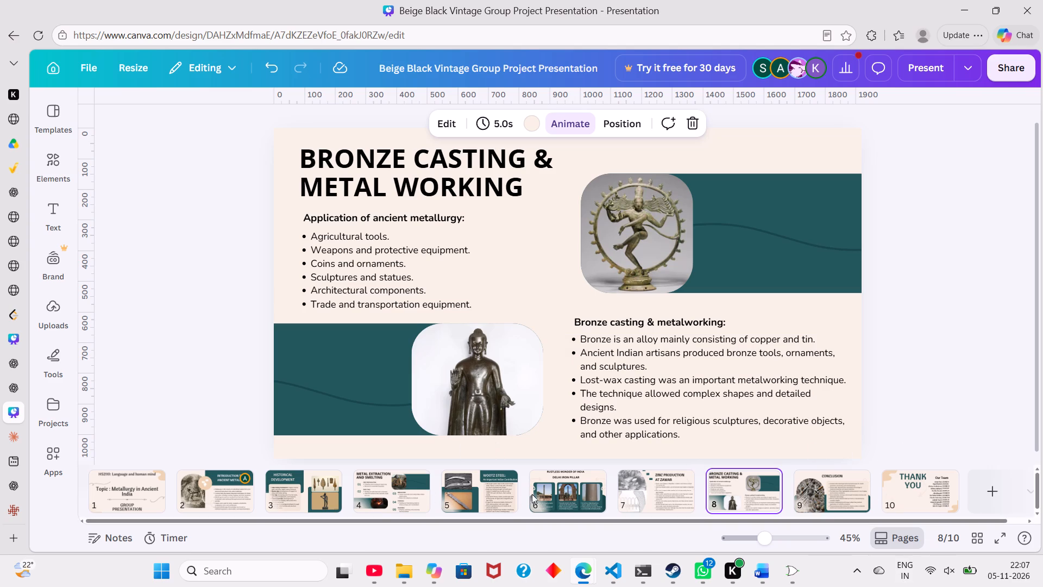
{"action": "left_click", "coordinate": [550, 492]}
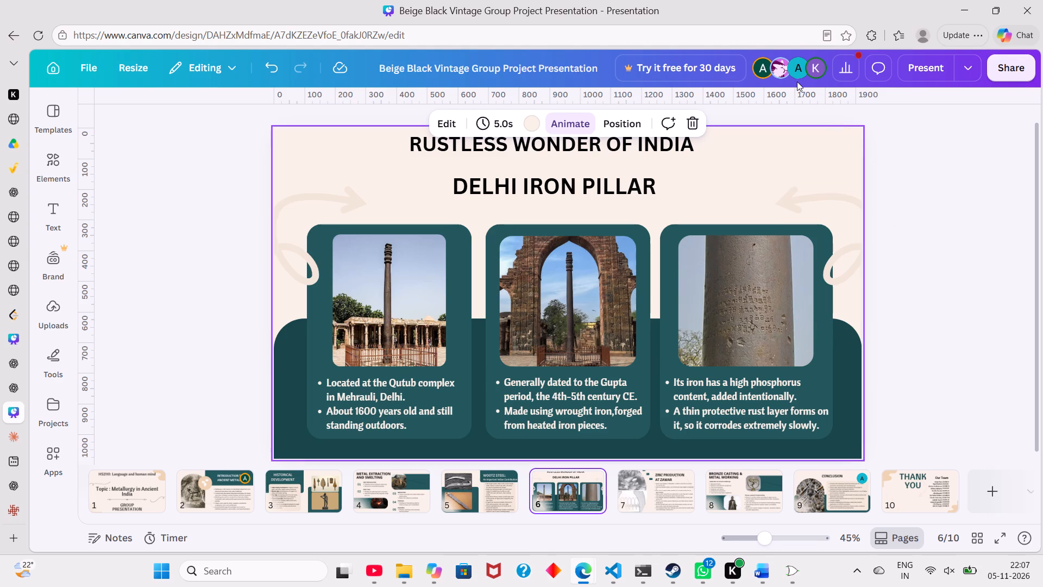
Check the identity and access role of each collaborator currently in the presentation.
{"action": "left_click", "coordinate": [764, 71]}
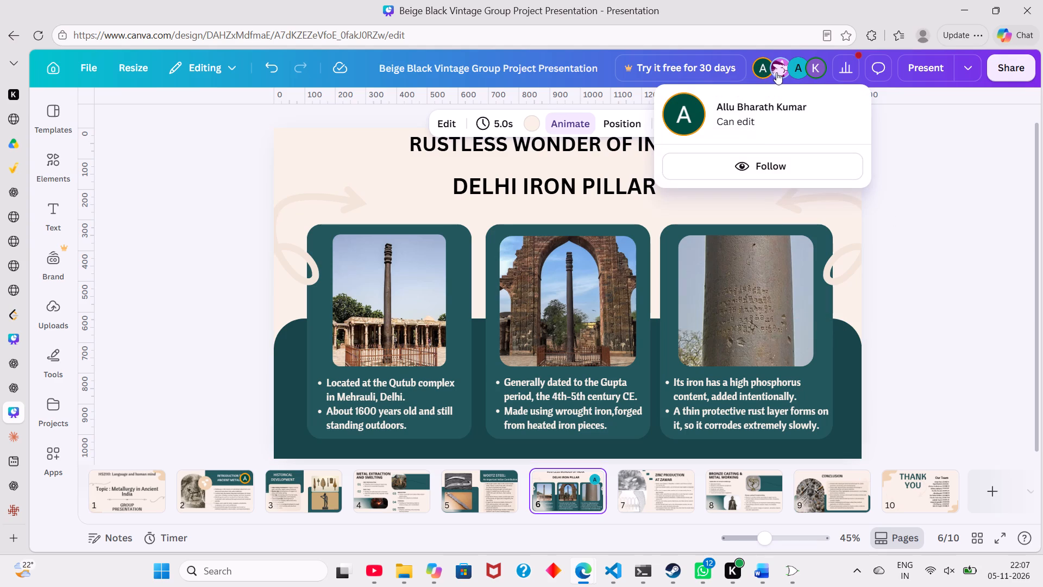
{"action": "left_click", "coordinate": [777, 71]}
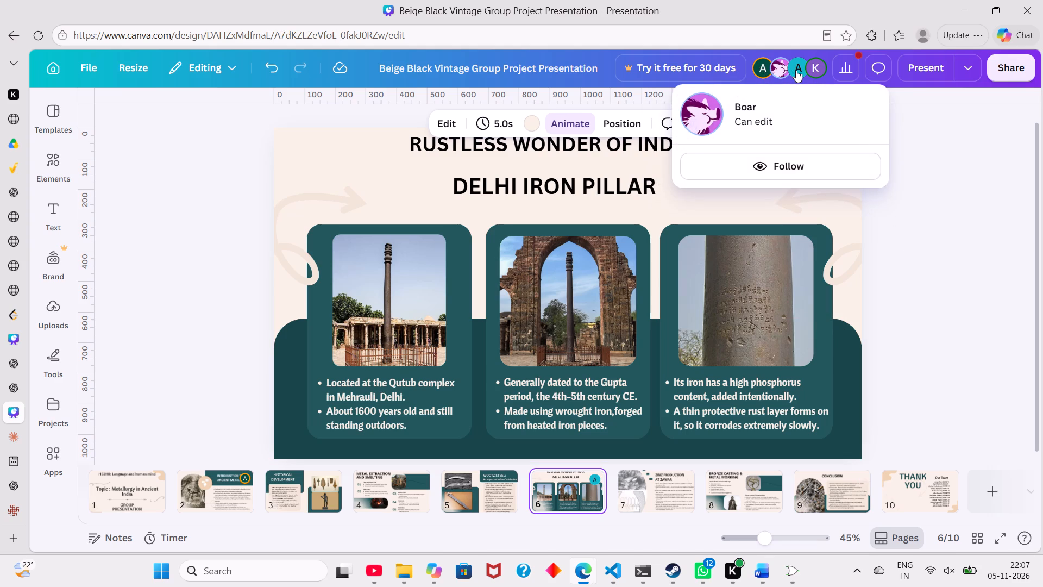
{"action": "left_click", "coordinate": [796, 70]}
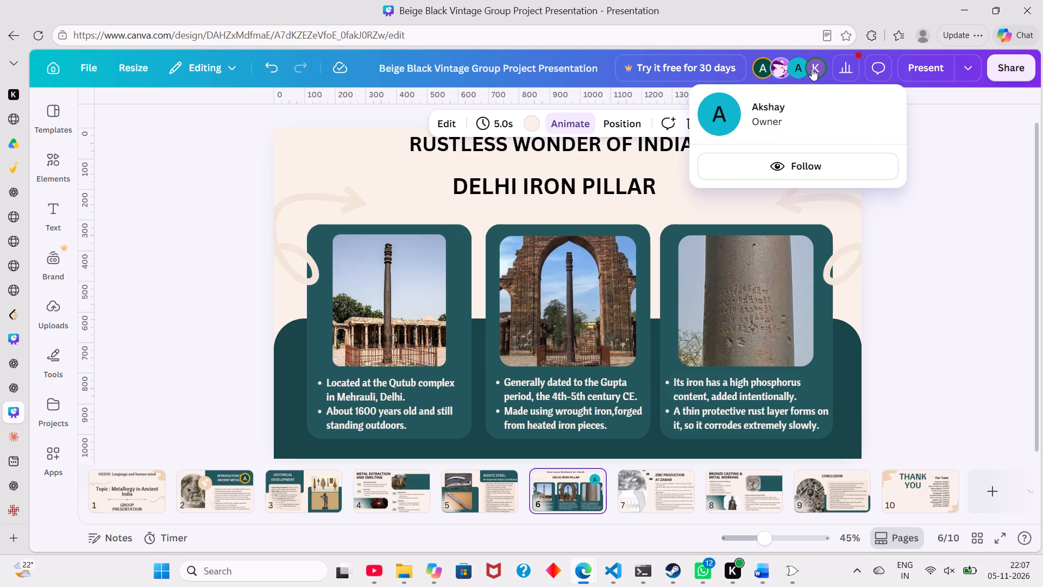
{"action": "left_click", "coordinate": [812, 68]}
{"action": "left_click", "coordinate": [812, 68]}
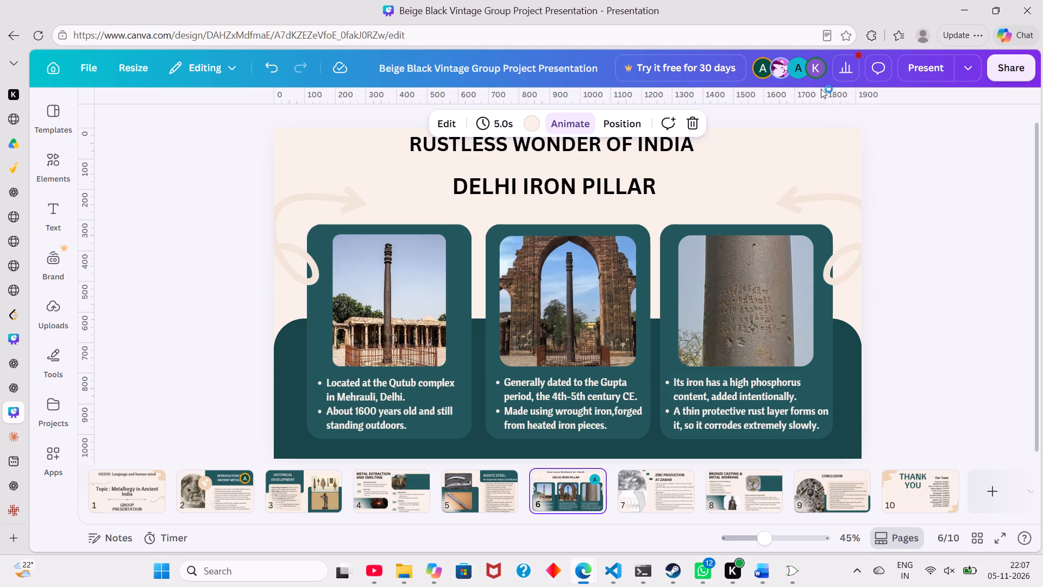
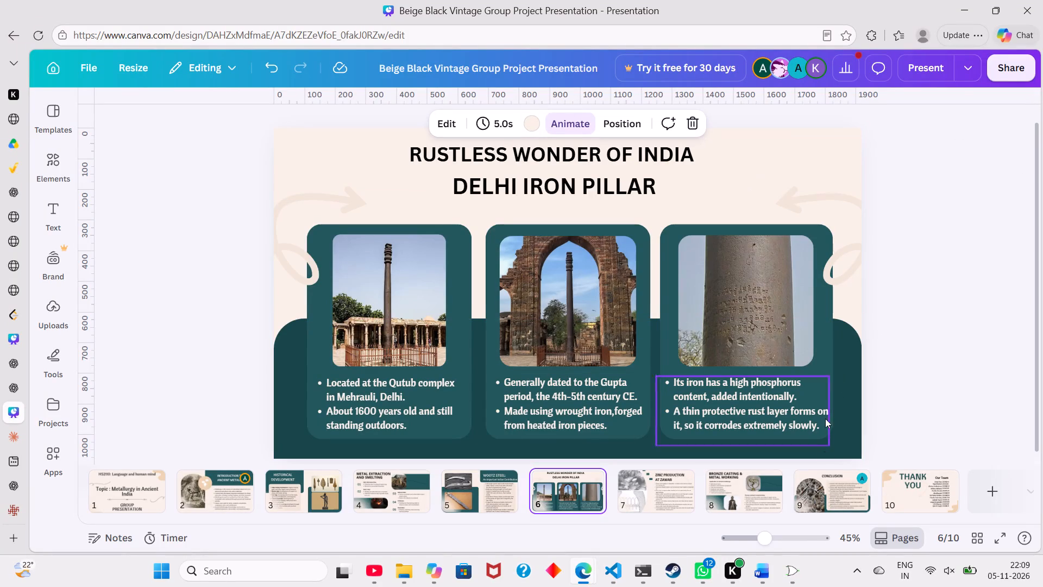
Review the slides in reverse order from the conclusion back to the metal extraction and smelting slide.
{"action": "left_click", "coordinate": [831, 495]}
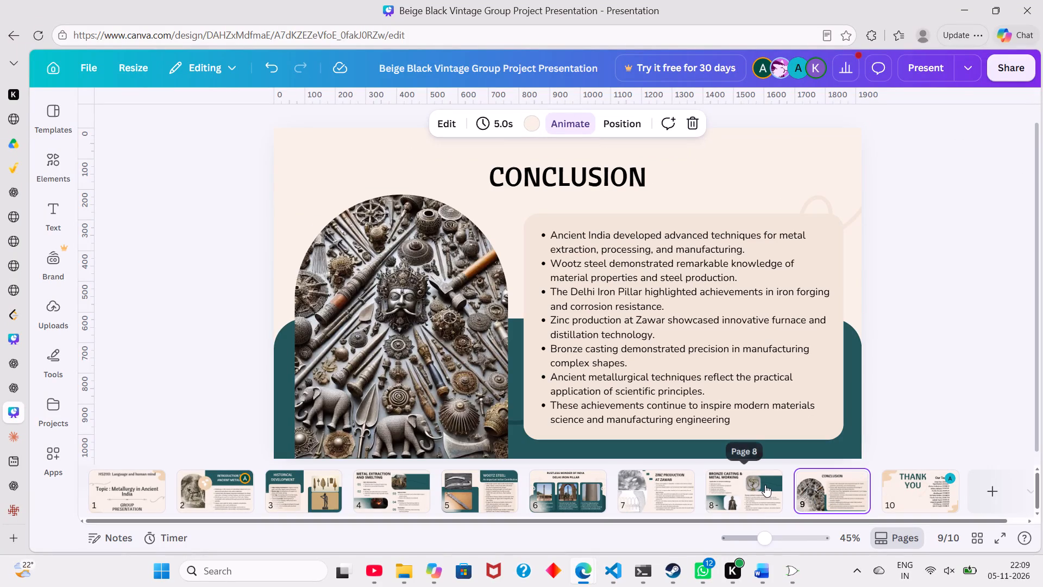
{"action": "left_click", "coordinate": [765, 485]}
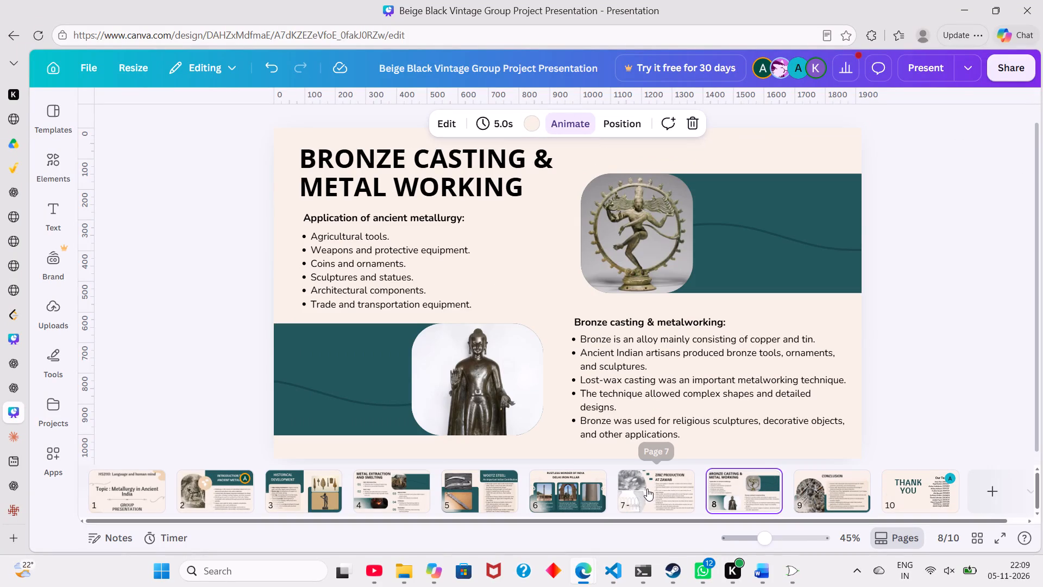
{"action": "left_click", "coordinate": [646, 488]}
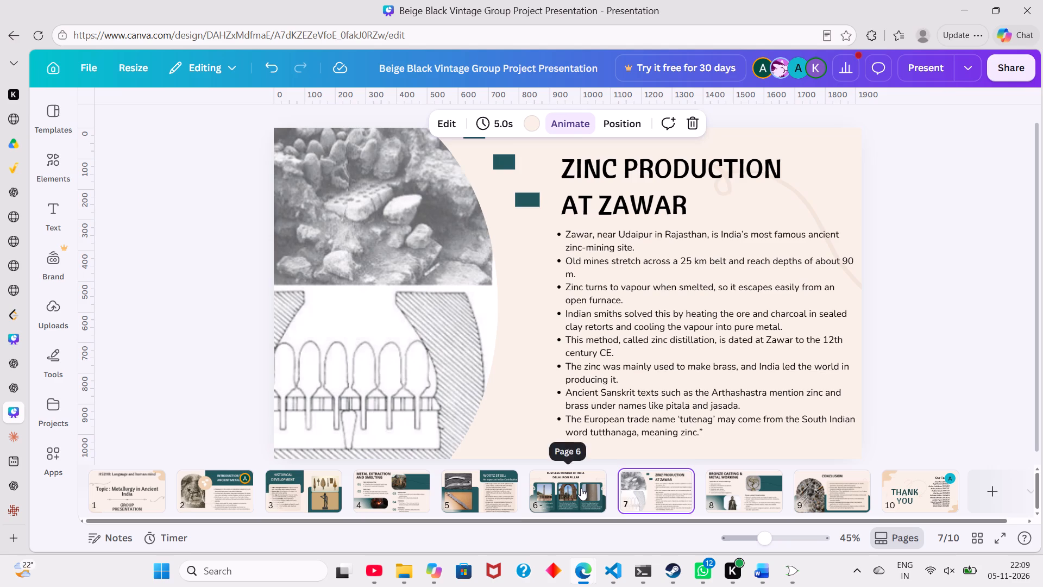
{"action": "left_click", "coordinate": [581, 488]}
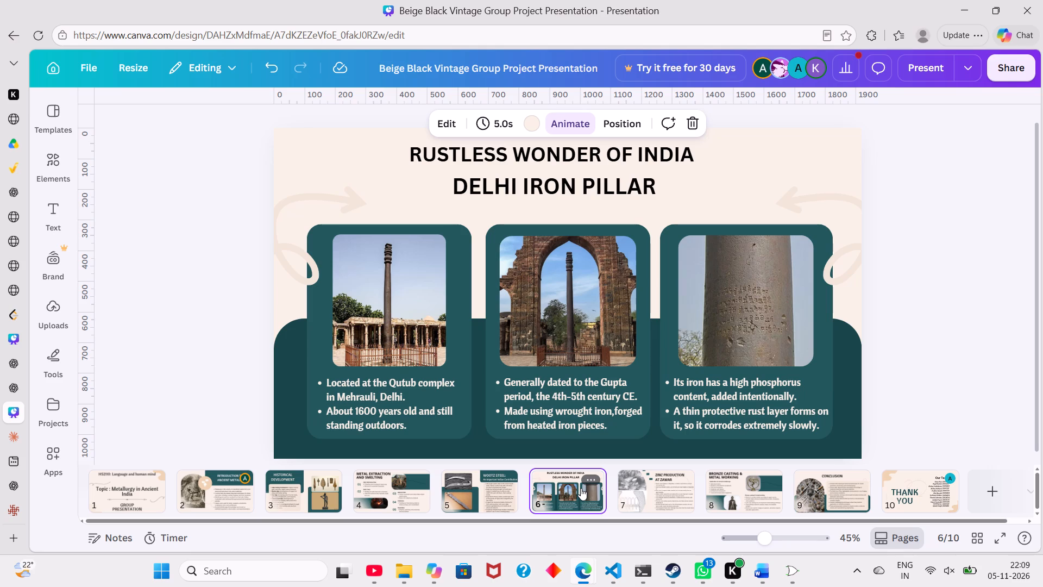
{"action": "key", "text": "Left"}
{"action": "key", "text": "Left"}
{"action": "key", "text": "Left"}
{"action": "key", "text": "Left"}
{"action": "key", "text": "Left"}
{"action": "key", "text": "Left"}
{"action": "key", "text": "Left"}
{"action": "key", "text": "Left"}
{"action": "key", "text": "Left"}
{"action": "key", "text": "Left"}
{"action": "key", "text": "Left"}
{"action": "key", "text": "Left"}
{"action": "key", "text": "Left"}
{"action": "key", "text": "Left"}
{"action": "key", "text": "Left"}
{"action": "key", "text": "Left"}
{"action": "key", "text": "Left"}
{"action": "key", "text": "Left"}
{"action": "key", "text": "Left"}
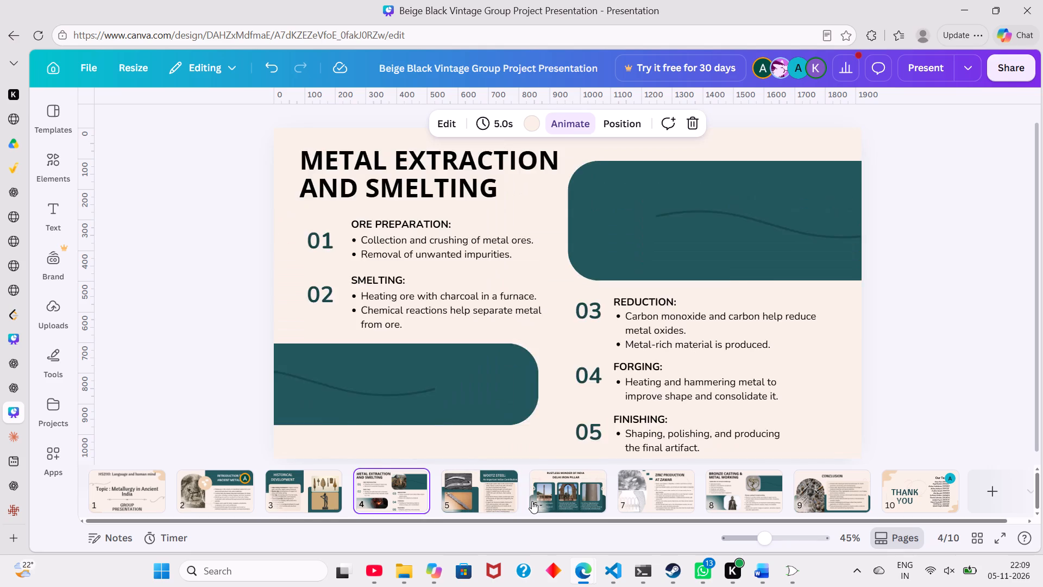
Go back from the metal extraction and smelting slide to the opening title slide of the presentation.
{"action": "key", "text": "Left"}
{"action": "key", "text": "Left"}
{"action": "key", "text": "Left"}
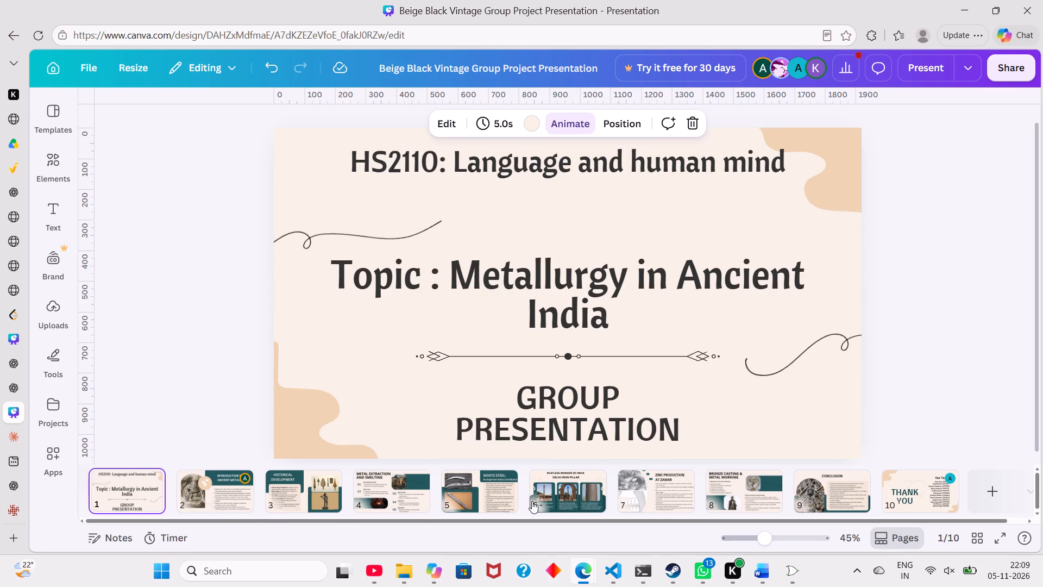
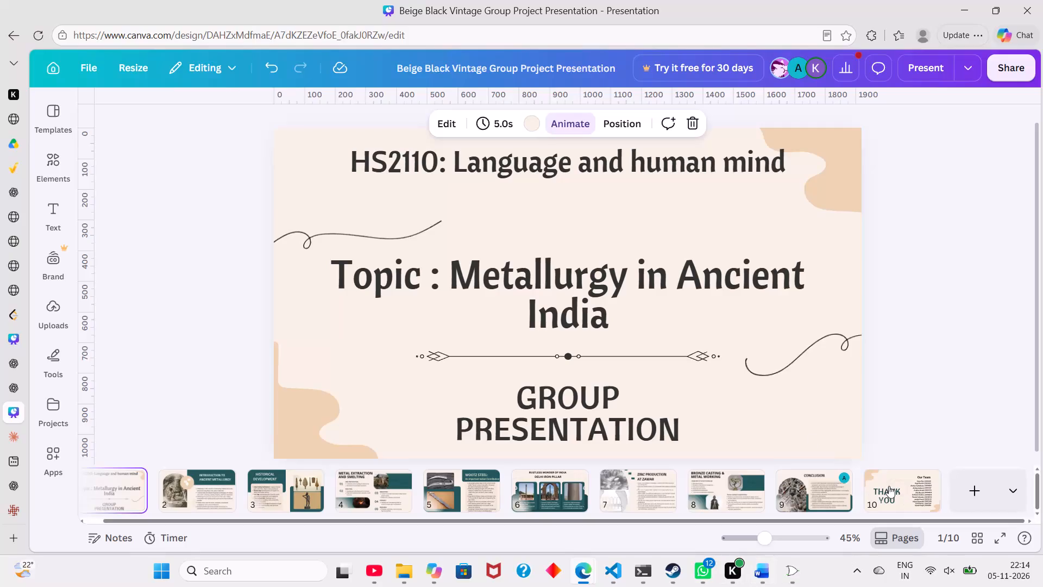
On the Conclusion slide, delete the text of the first bullet about advanced techniques for metal extraction, processing, and manufacturing.
{"action": "left_click", "coordinate": [812, 484]}
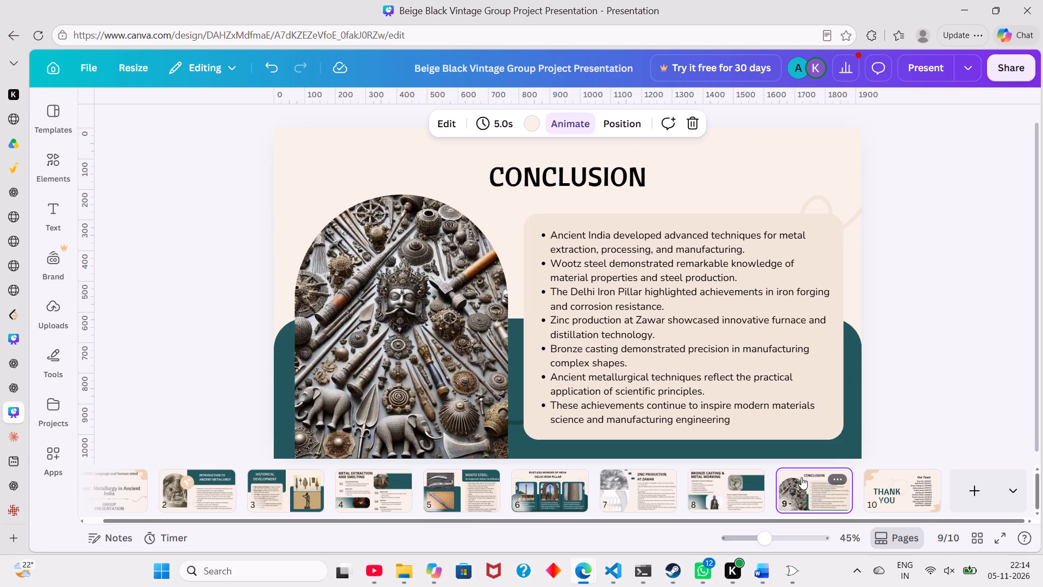
{"action": "double_click", "coordinate": [742, 245]}
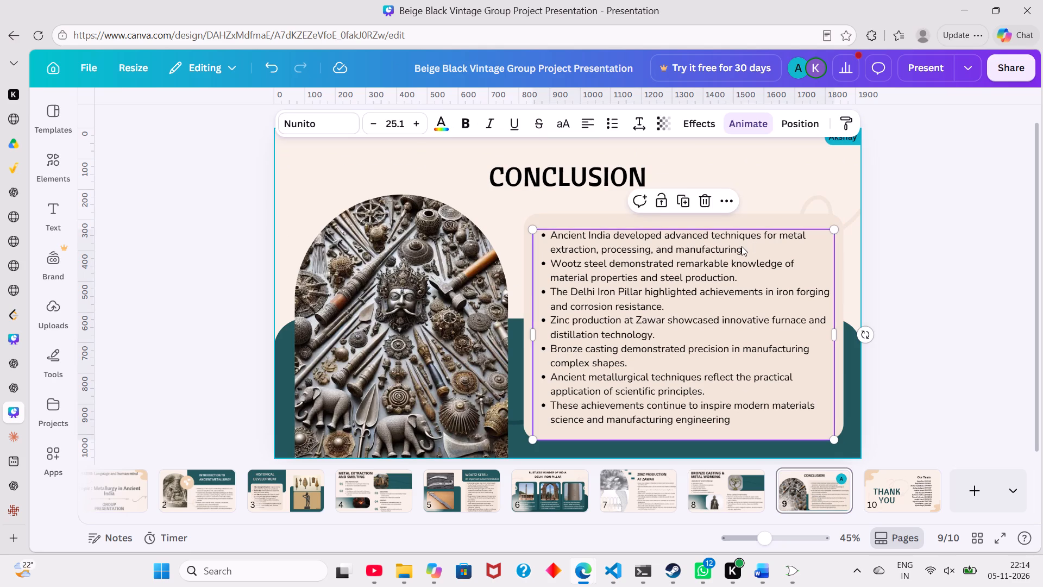
{"action": "left_click", "coordinate": [742, 251]}
{"action": "left_click_drag", "start_coordinate": [746, 251], "coordinate": [718, 243]}
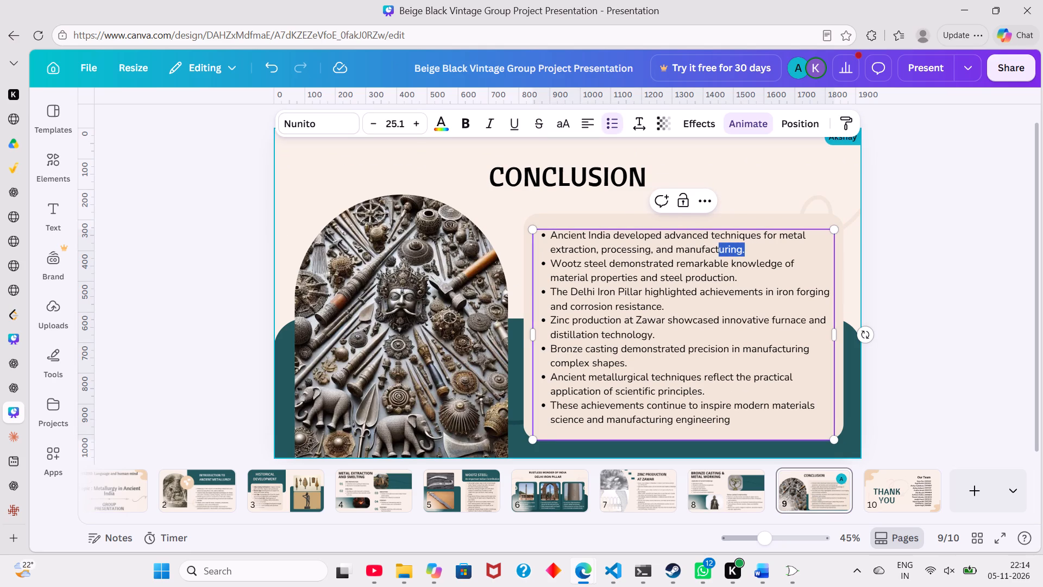
{"action": "left_click_drag", "start_coordinate": [718, 243], "coordinate": [551, 234]}
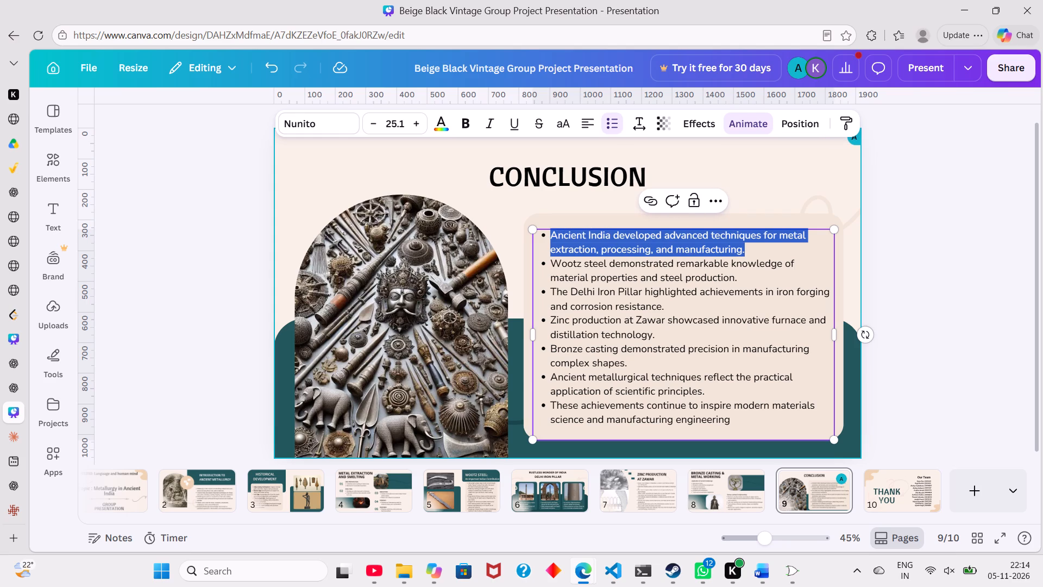
{"action": "key", "text": "BackSpace"}
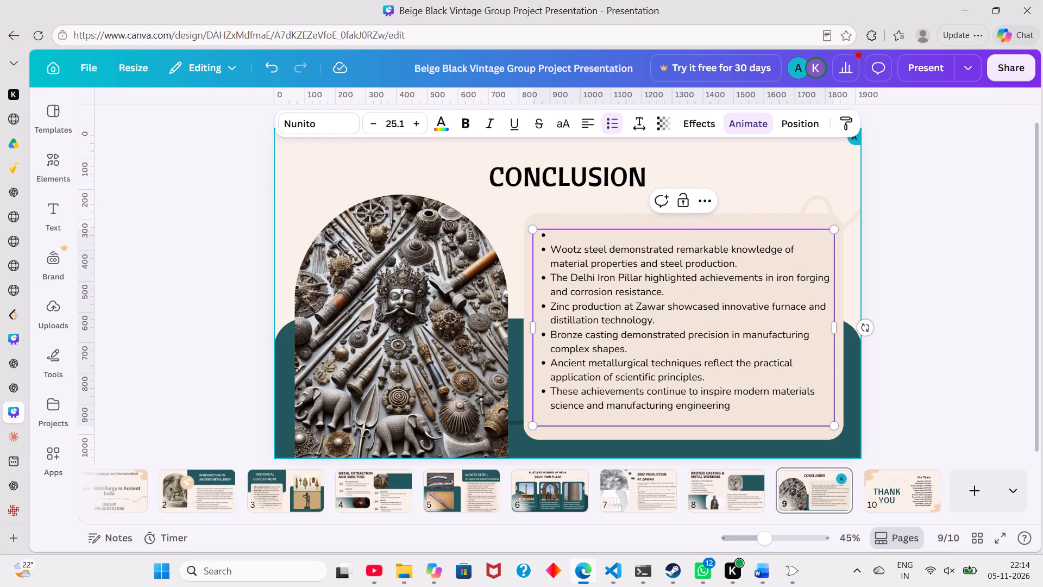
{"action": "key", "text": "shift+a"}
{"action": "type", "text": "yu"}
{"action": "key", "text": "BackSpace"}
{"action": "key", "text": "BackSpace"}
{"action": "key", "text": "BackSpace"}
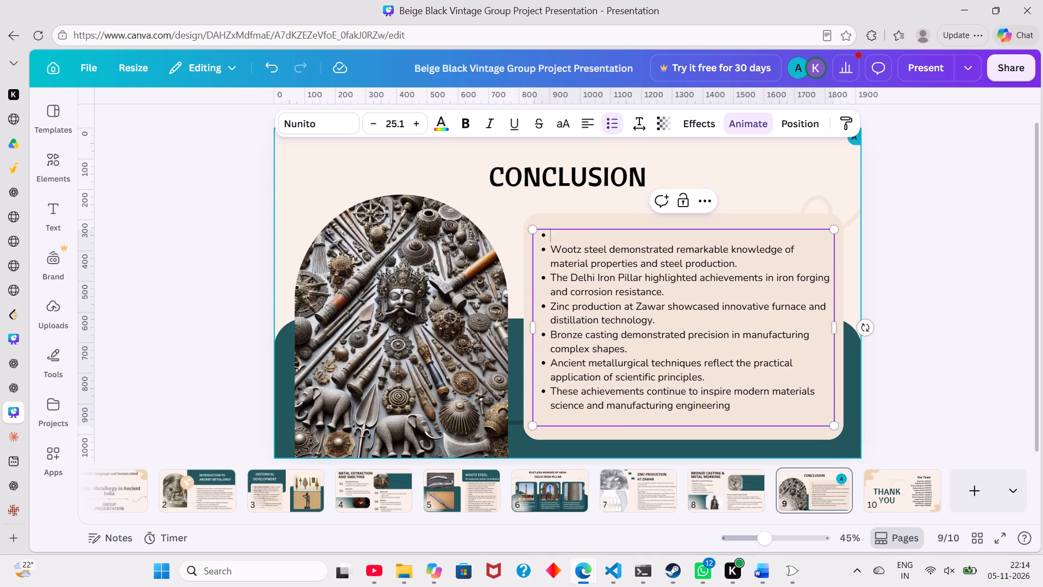
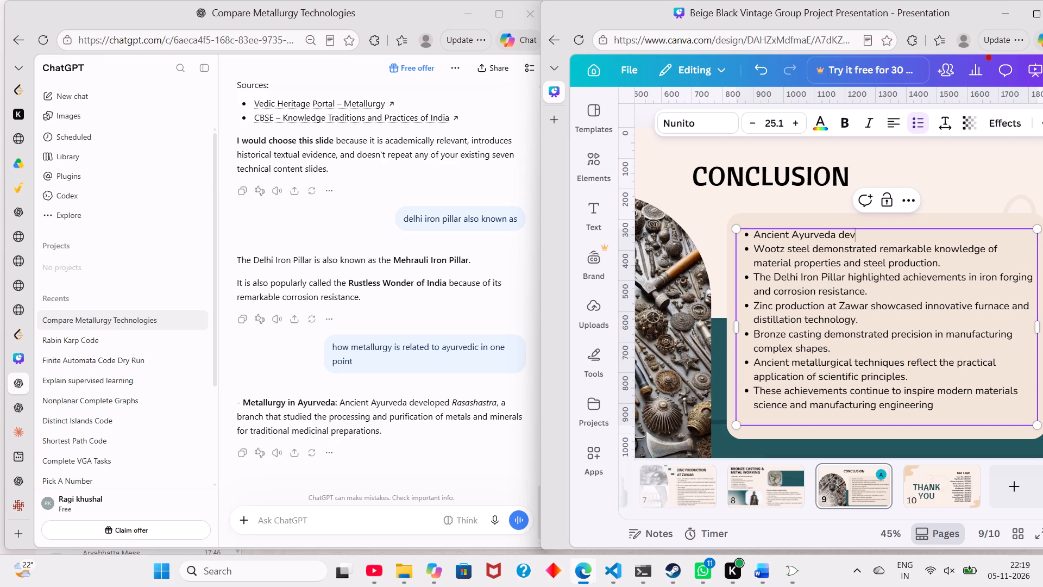
{"action": "type", "text": "olo"}
{"action": "type", "text": "ped"}
{"action": "key", "text": "space"}
{"action": "type", "text": "Ras"}
{"action": "type", "text": "ha"}
{"action": "key", "text": "BackSpace"}
{"action": "key", "text": "BackSpace"}
{"action": "key", "text": "a"}
{"action": "type", "text": "sha"}
{"action": "type", "text": "str"}
{"action": "type", "text": "a,"}
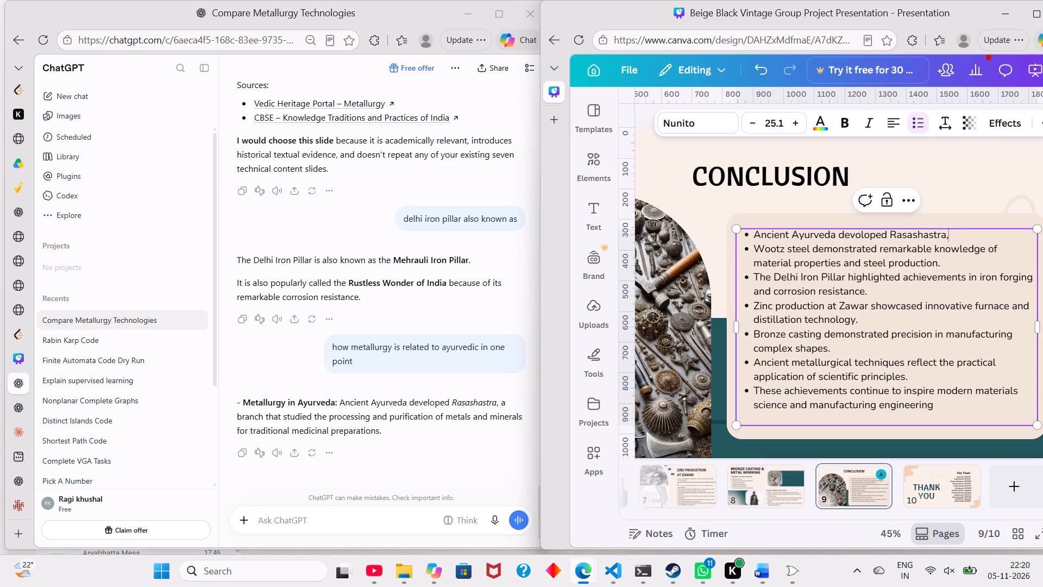
Continue the Conclusion slide's first bullet after "Rasashastra," with "a branch that studied the".
{"action": "type", "text": "a branch"}
{"action": "key", "text": "space"}
{"action": "type", "text": "that stu"}
{"action": "key", "text": "d"}
{"action": "type", "text": "ie"}
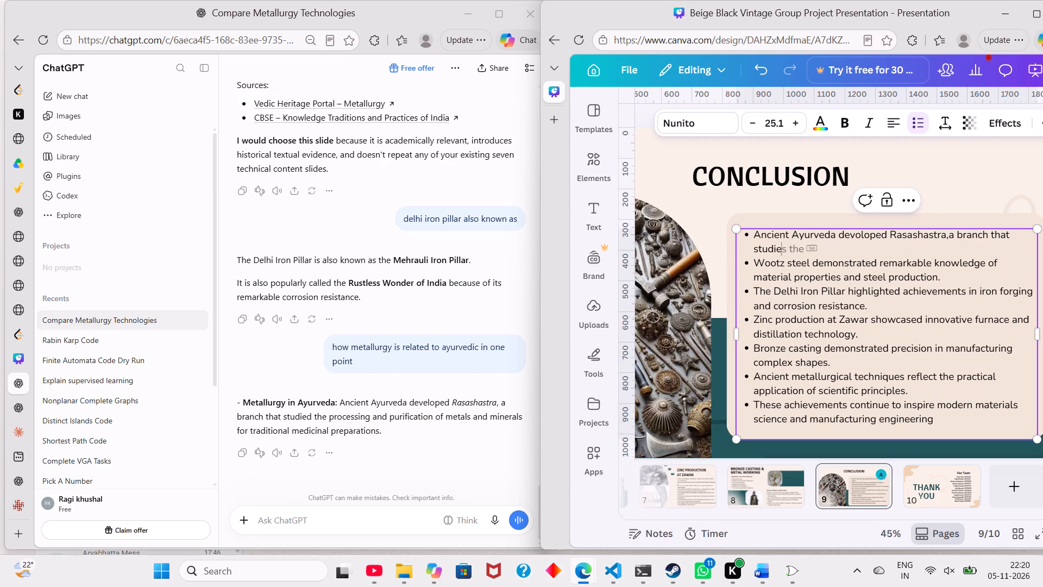
{"action": "type", "text": "d"}
{"action": "key", "text": "space"}
{"action": "type", "text": "the"}
{"action": "key", "text": "space"}
Add "processing and purification of metals" to the end of the first Conclusion bullet.
{"action": "type", "text": "processing an"}
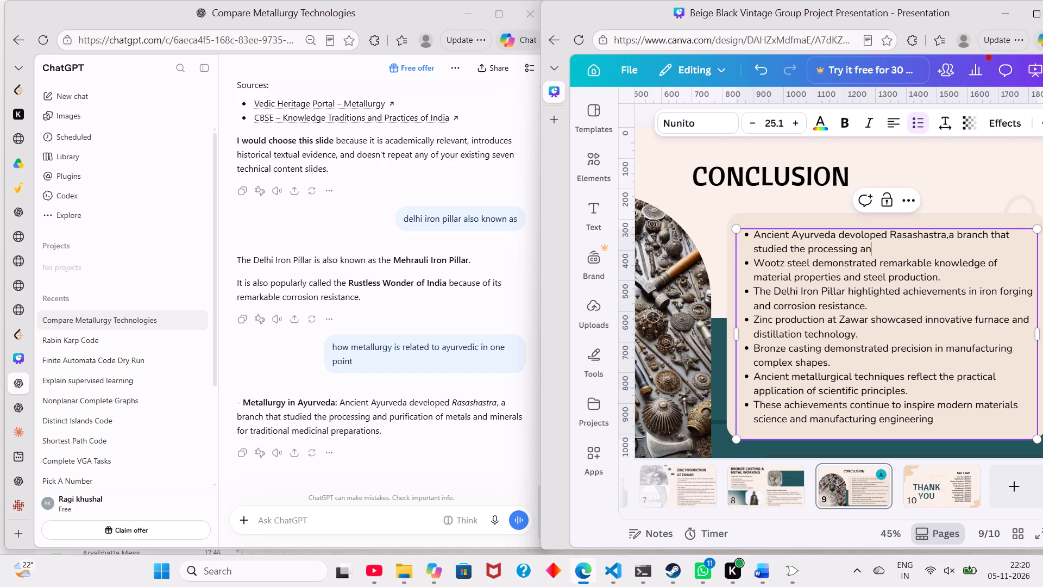
{"action": "type", "text": "d"}
{"action": "key", "text": "space"}
{"action": "type", "text": "purification"}
{"action": "key", "text": "space"}
{"action": "type", "text": "of"}
{"action": "key", "text": "space"}
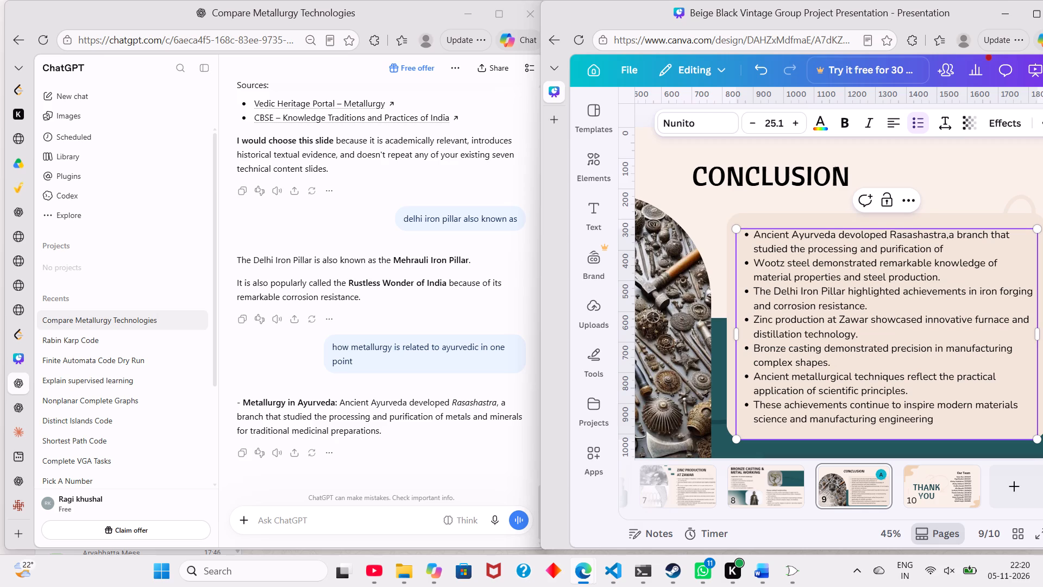
{"action": "type", "text": "metals"}
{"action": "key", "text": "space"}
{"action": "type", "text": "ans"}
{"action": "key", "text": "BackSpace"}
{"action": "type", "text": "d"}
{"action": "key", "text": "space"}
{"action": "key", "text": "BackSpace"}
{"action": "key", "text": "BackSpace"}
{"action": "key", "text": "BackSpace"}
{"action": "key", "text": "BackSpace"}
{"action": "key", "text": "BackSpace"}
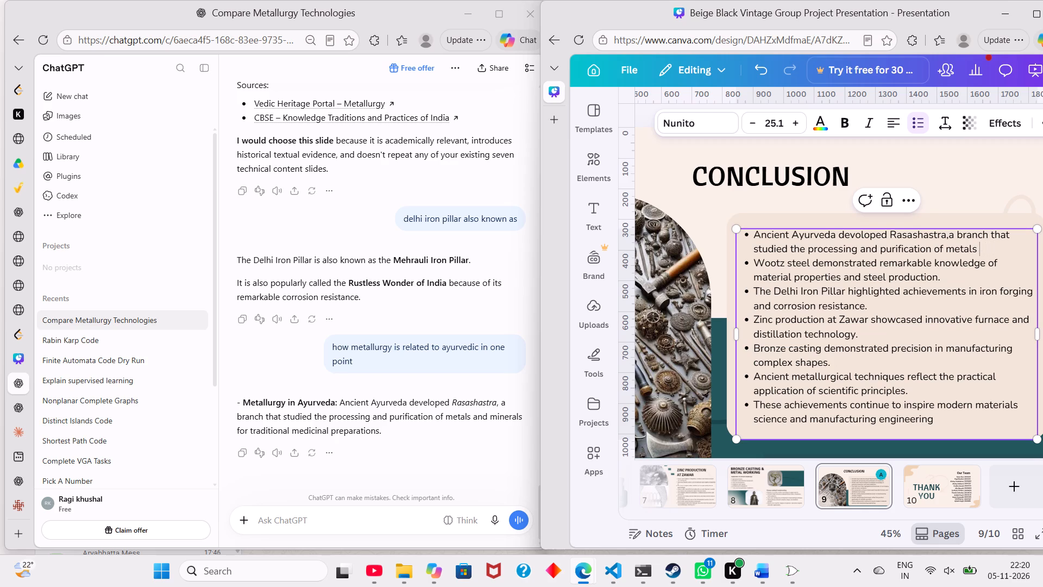
Finish the first Conclusion bullet with "for traditional medicinal preparations.".
{"action": "key", "text": "space"}
{"action": "type", "text": "for"}
{"action": "key", "text": "space"}
{"action": "type", "text": "tradi"}
{"action": "type", "text": "tional"}
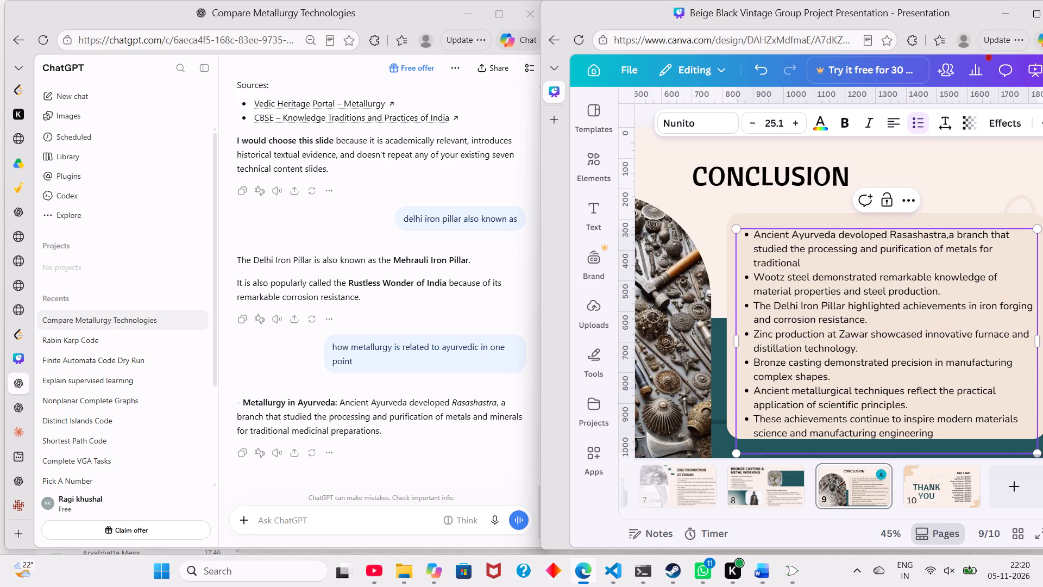
{"action": "key", "text": "space"}
{"action": "type", "text": "medicinal"}
{"action": "key", "text": "space"}
{"action": "type", "text": "prepa"}
{"action": "type", "text": "rations"}
{"action": "key", "text": "period"}
Replace the whole Wootz steel bullet on the Conclusion slide with the bold label "COPPER-".
{"action": "left_click", "coordinate": [952, 288]}
{"action": "left_click_drag", "start_coordinate": [950, 288], "coordinate": [883, 284]}
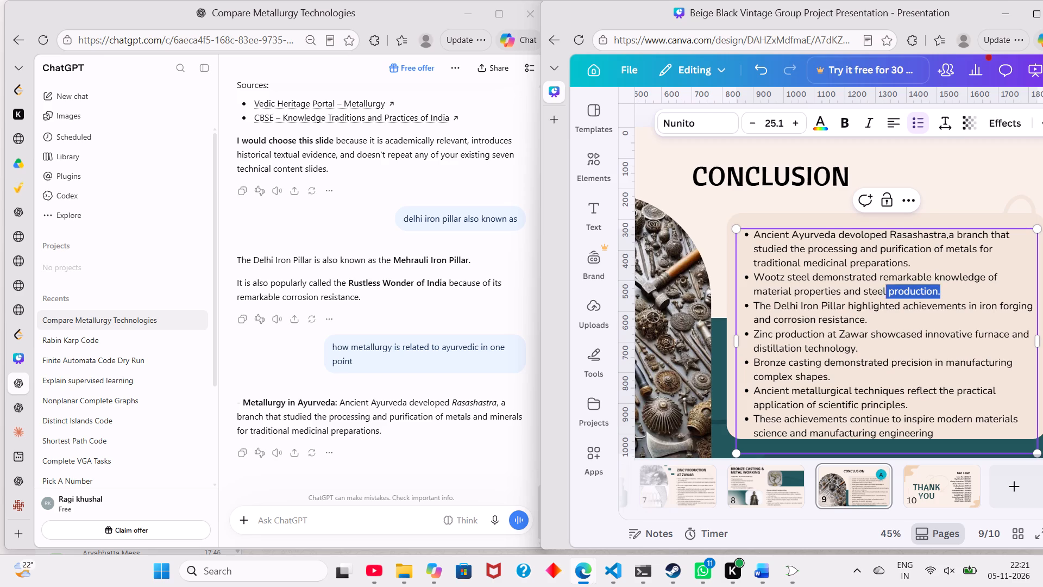
{"action": "left_click_drag", "start_coordinate": [883, 284], "coordinate": [755, 278]}
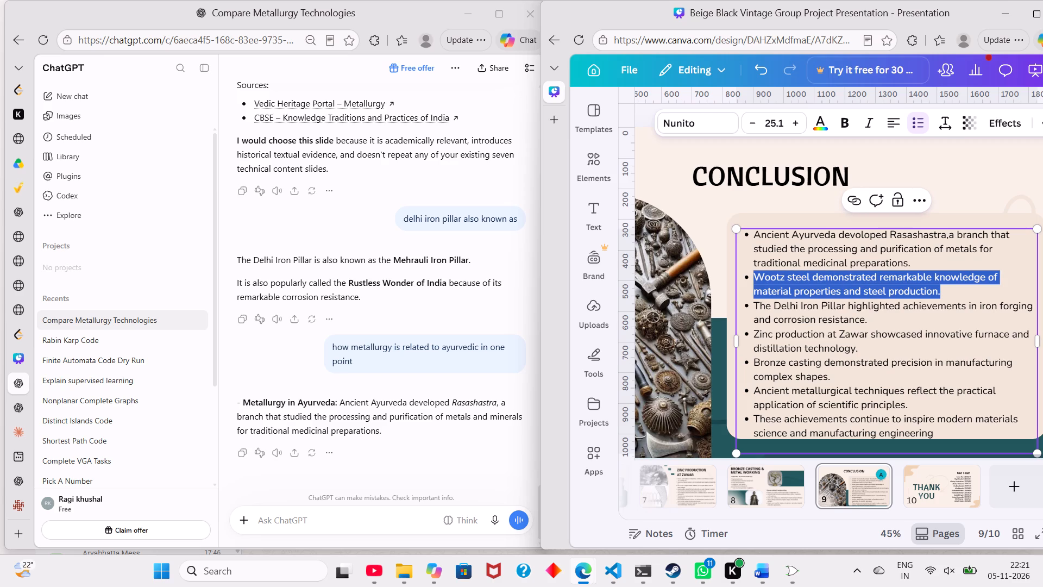
{"action": "key", "text": "BackSpace"}
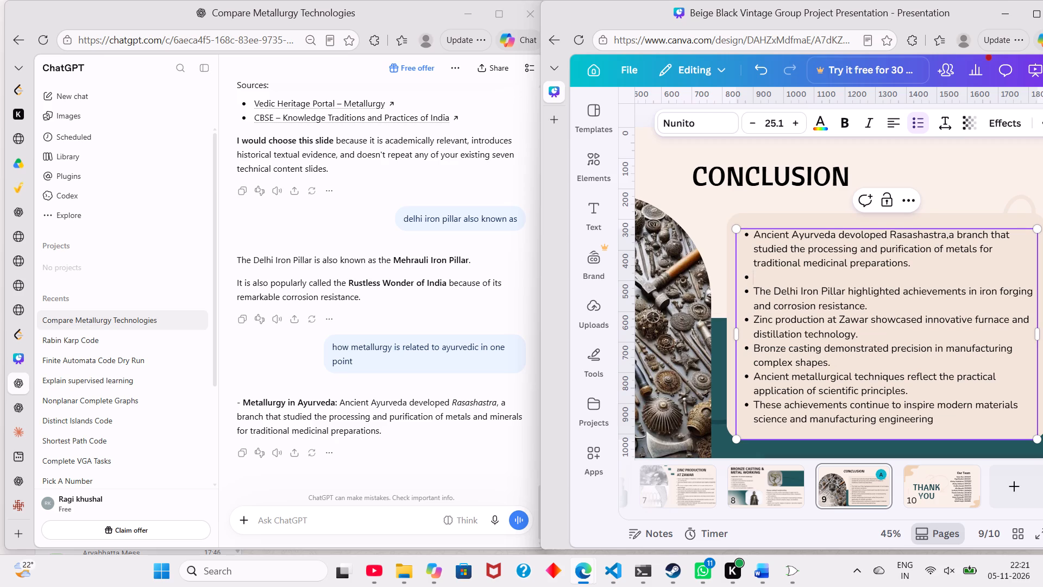
{"action": "left_click", "coordinate": [841, 122]}
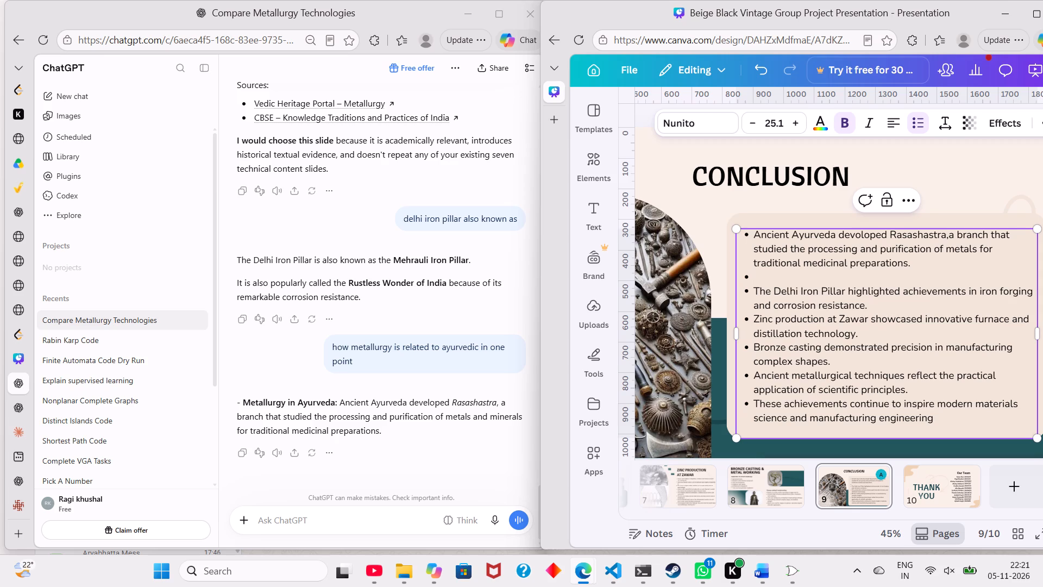
{"action": "key", "text": "shift+c"}
{"action": "type", "text": "OPPER"}
{"action": "key", "text": "shift+colon"}
{"action": "key", "text": "BackSpace"}
{"action": "key", "text": "minus"}
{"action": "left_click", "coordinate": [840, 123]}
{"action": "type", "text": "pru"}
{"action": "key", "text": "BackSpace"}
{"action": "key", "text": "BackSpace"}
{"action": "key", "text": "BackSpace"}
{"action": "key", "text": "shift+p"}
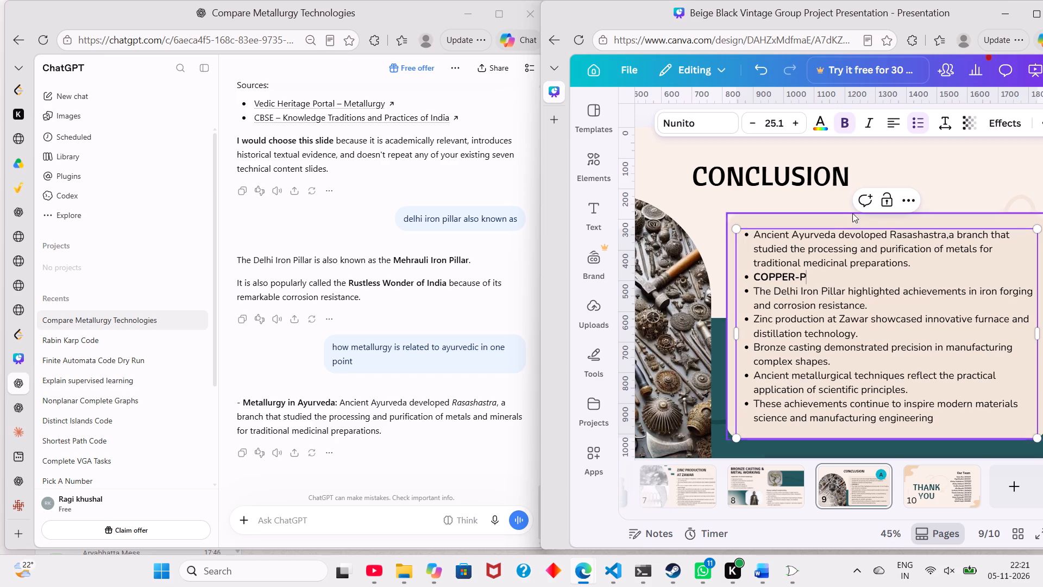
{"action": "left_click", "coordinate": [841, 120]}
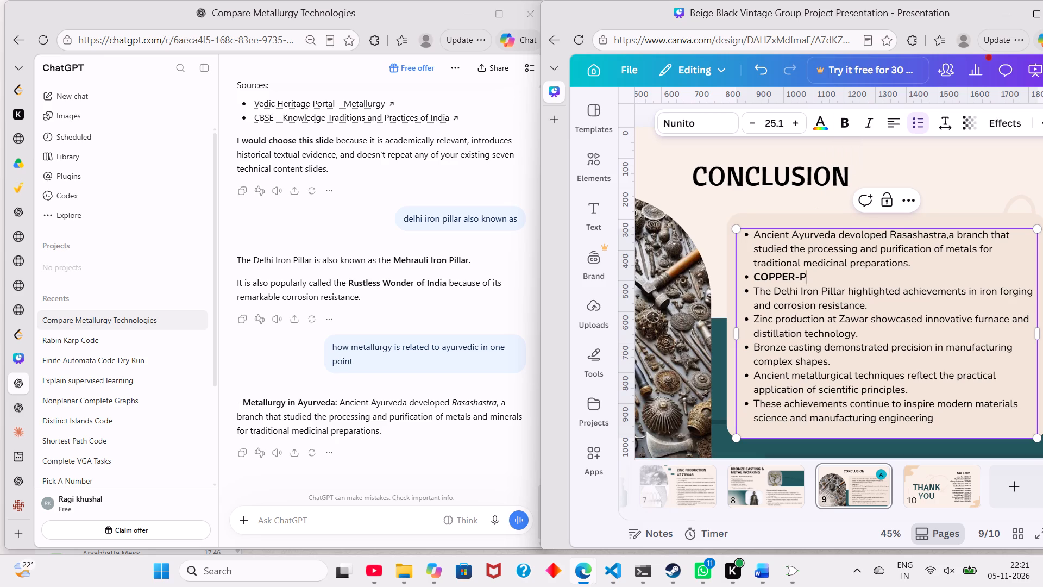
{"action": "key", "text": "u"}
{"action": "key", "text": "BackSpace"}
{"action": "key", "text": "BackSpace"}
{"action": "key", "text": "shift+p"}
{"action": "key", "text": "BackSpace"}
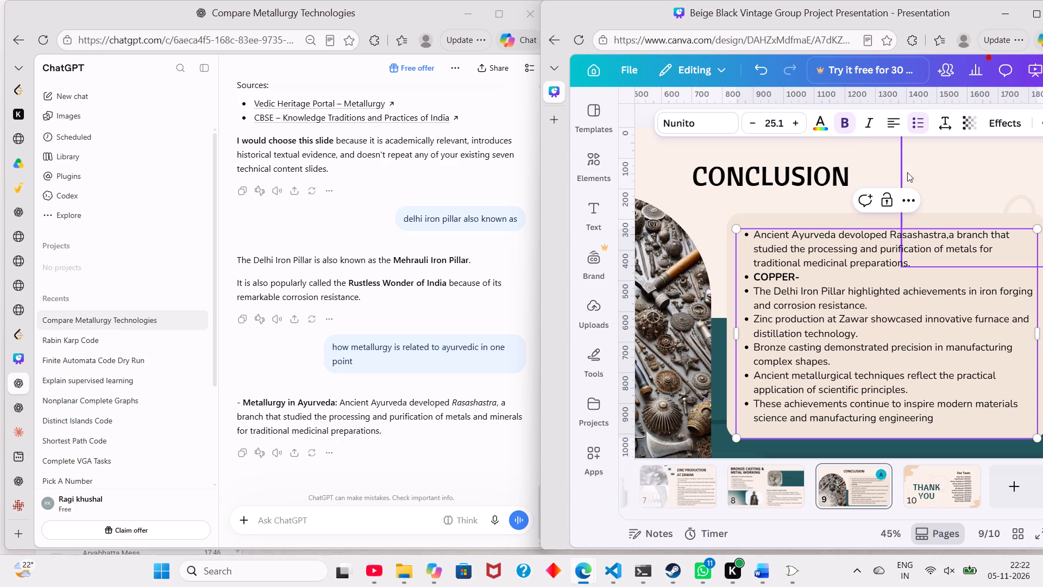
Continue the Conclusion slide's second bullet after "COPPER-" with the word "Purifies" in regular, non-bold text.
{"action": "left_click", "coordinate": [846, 125]}
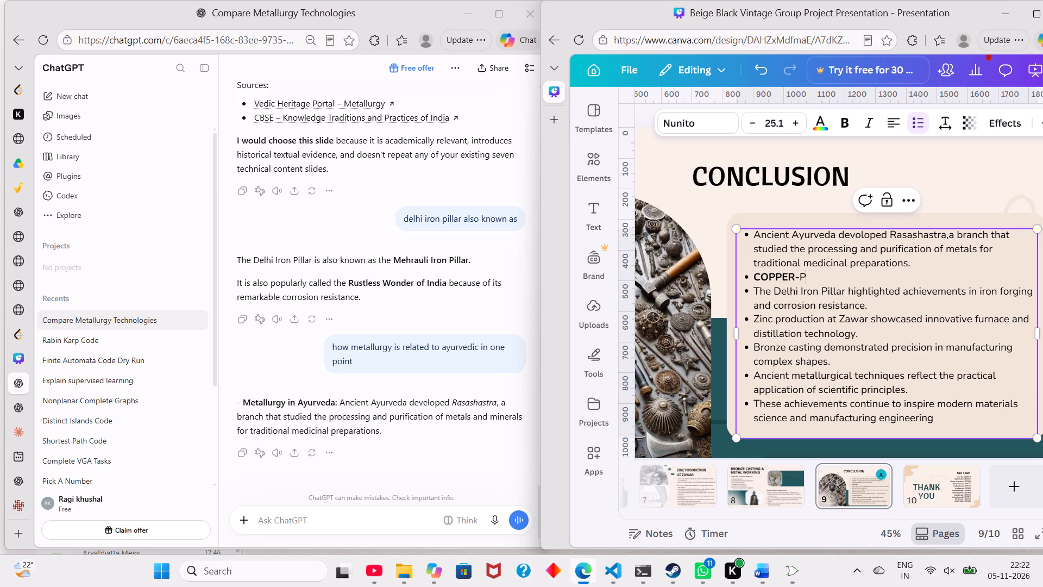
{"action": "type", "text": "uri"}
{"action": "type", "text": "fies"}
{"action": "key", "text": "BackSpace"}
{"action": "key", "text": "BackSpace"}
{"action": "key", "text": "BackSpace"}
{"action": "key", "text": "Return"}
{"action": "key", "text": "BackSpace"}
{"action": "key", "text": "BackSpace"}
{"action": "key", "text": "i"}
{"action": "key", "text": "BackSpace"}
{"action": "key", "text": "BackSpace"}
{"action": "type", "text": "ficati==="}
{"action": "key", "text": "BackSpace"}
{"action": "key", "text": "BackSpace"}
{"action": "key", "text": "BackSpace"}
{"action": "key", "text": "BackSpace"}
{"action": "key", "text": "BackSpace"}
{"action": "key", "text": "BackSpace"}
{"action": "key", "text": "BackSpace"}
{"action": "type", "text": "es"}
{"action": "key", "text": "space"}
Add "Water," after "Purifies" in the COPPER bullet.
{"action": "key", "text": "w"}
{"action": "key", "text": "BackSpace"}
{"action": "key", "text": "shift+w"}
{"action": "key", "text": "BackSpace"}
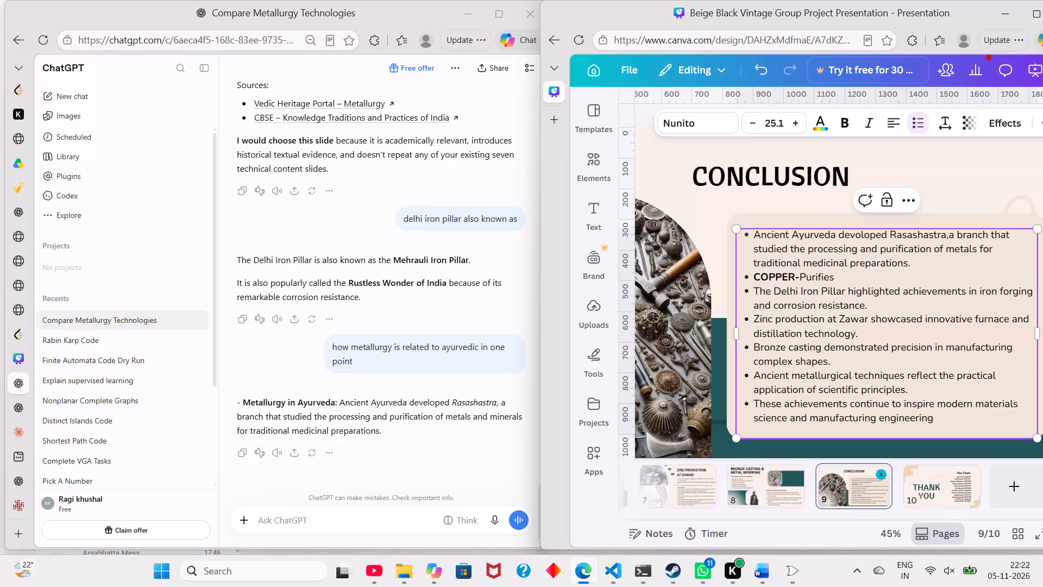
{"action": "key", "text": "w"}
{"action": "type", "text": "atr"}
{"action": "key", "text": "BackSpace"}
{"action": "type", "text": "er"}
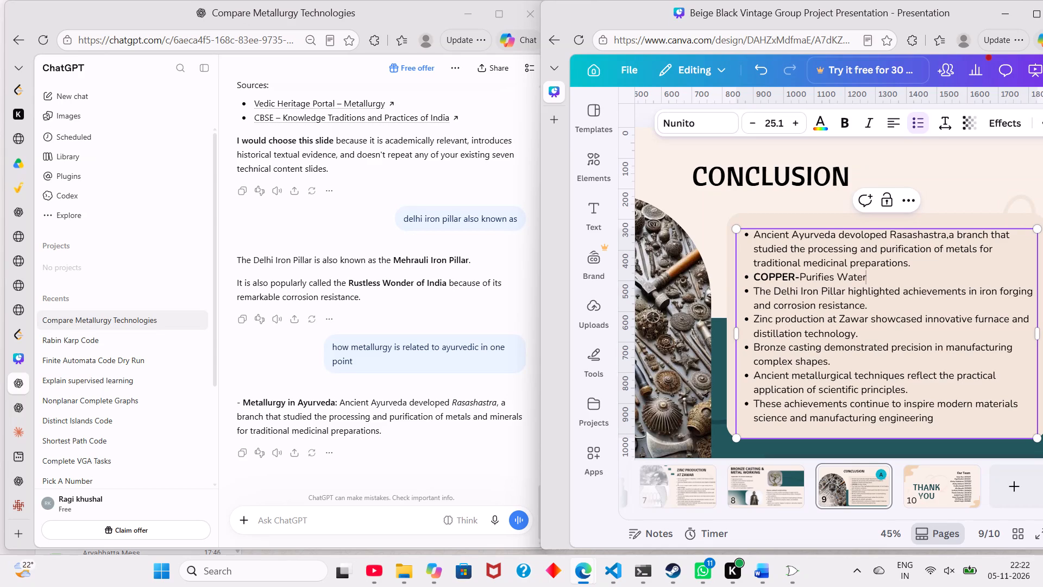
{"action": "key", "text": "comma"}
Add the bold label "BRONZE-" after "Purifies Water," in the same bullet.
{"action": "key", "text": "shift+b"}
{"action": "key", "text": "BackSpace"}
{"action": "left_click", "coordinate": [844, 117]}
{"action": "key", "text": "shift+b"}
{"action": "key", "text": "shift+r"}
{"action": "type", "text": "ONZE"}
{"action": "key", "text": "minus"}
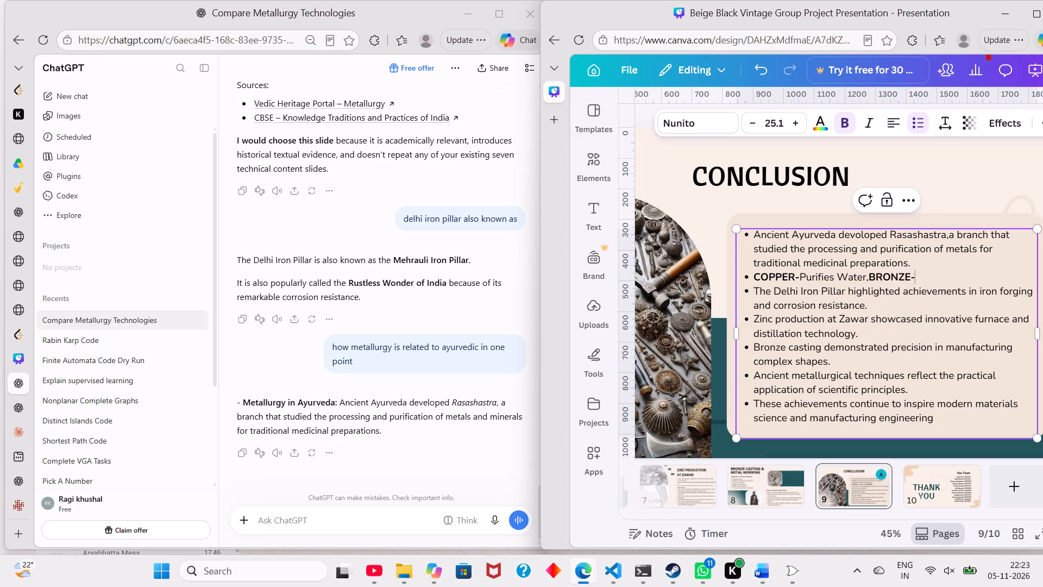
Finish the copper and bronze bullet with "Promotes intellect." in regular, non-bold text after "BRONZE-".
{"action": "left_click", "coordinate": [843, 122]}
{"action": "type", "text": "romo"}
{"action": "type", "text": "tes"}
{"action": "key", "text": "space"}
{"action": "type", "text": "inte"}
{"action": "type", "text": "llect"}
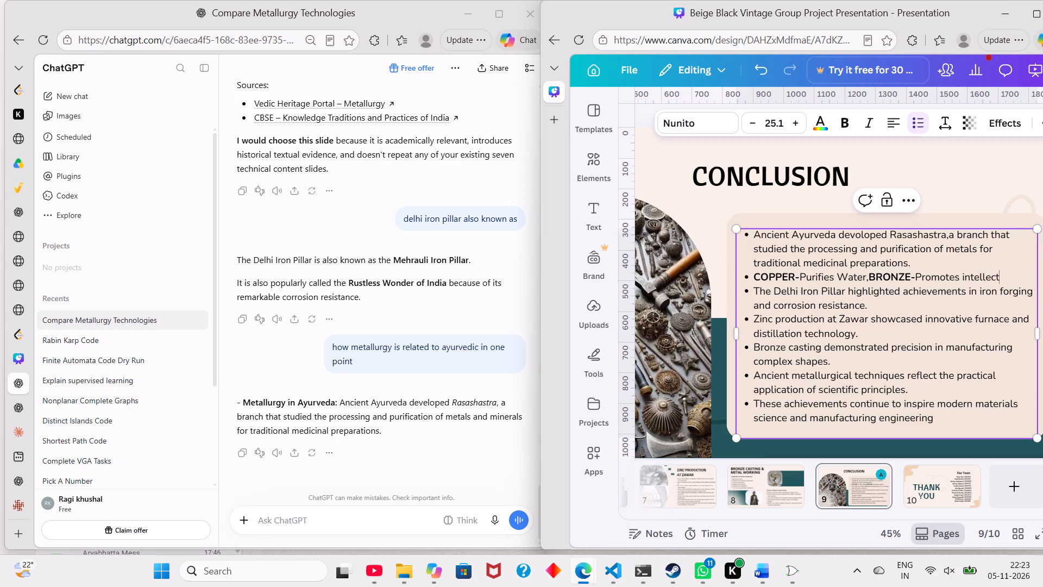
{"action": "key", "text": "comma"}
{"action": "key", "text": "BackSpace"}
{"action": "key", "text": "period"}
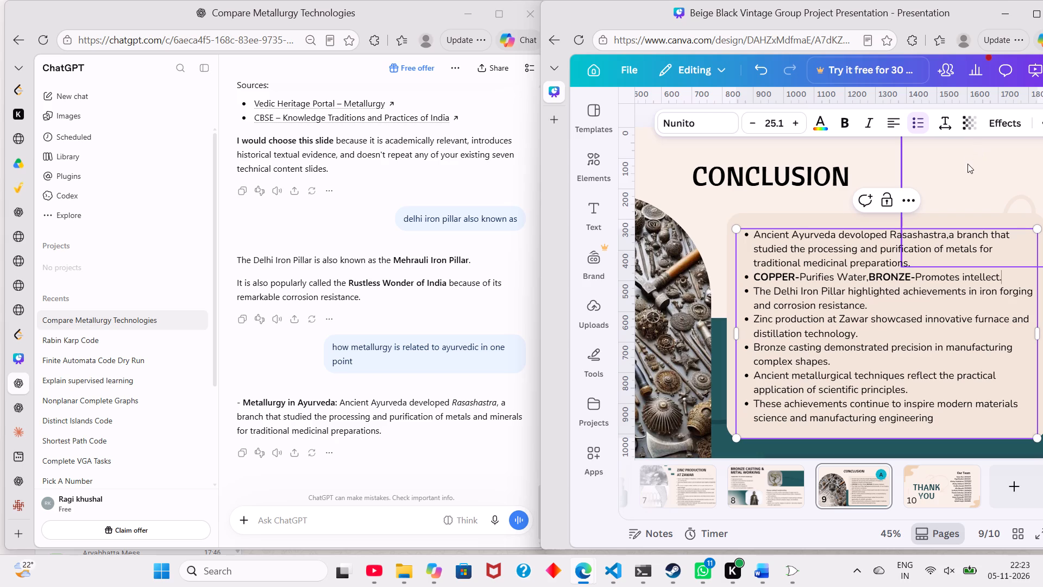
{"action": "left_click", "coordinate": [955, 197]}
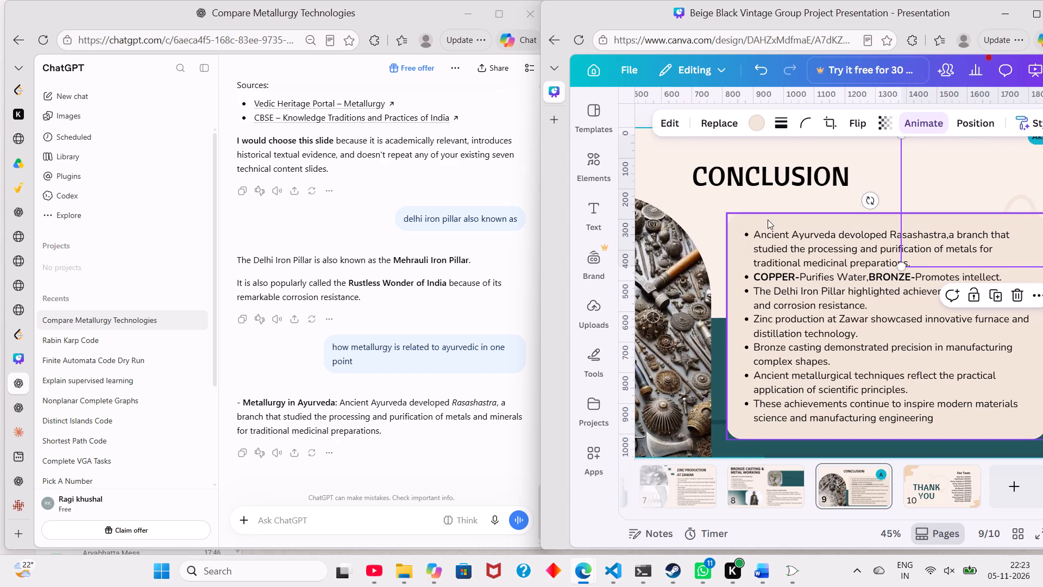
{"action": "left_click", "coordinate": [979, 170]}
Clear the "CONCLUSION" heading text from slide 9, keeping its empty text box.
{"action": "scroll", "coordinate": [891, 296], "scroll_direction": "down", "scroll_amount": 1}
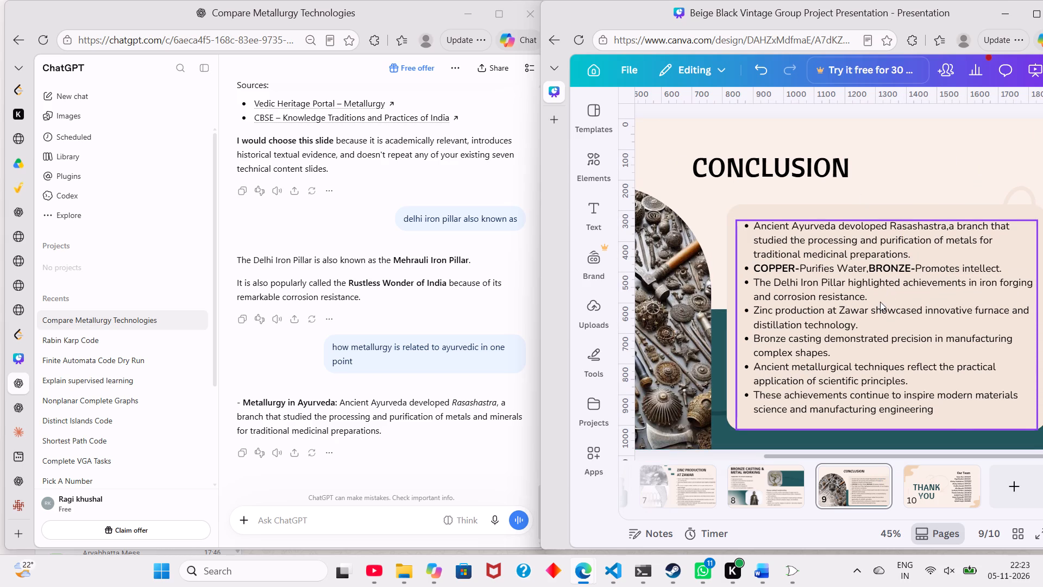
{"action": "left_click", "coordinate": [781, 161]}
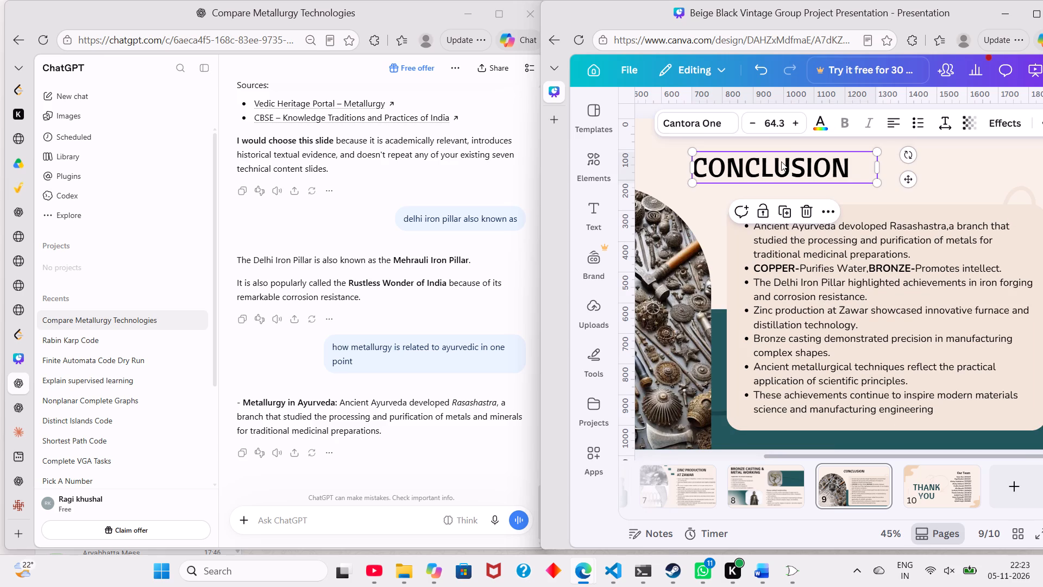
{"action": "key", "text": "Left"}
{"action": "left_click", "coordinate": [749, 170]}
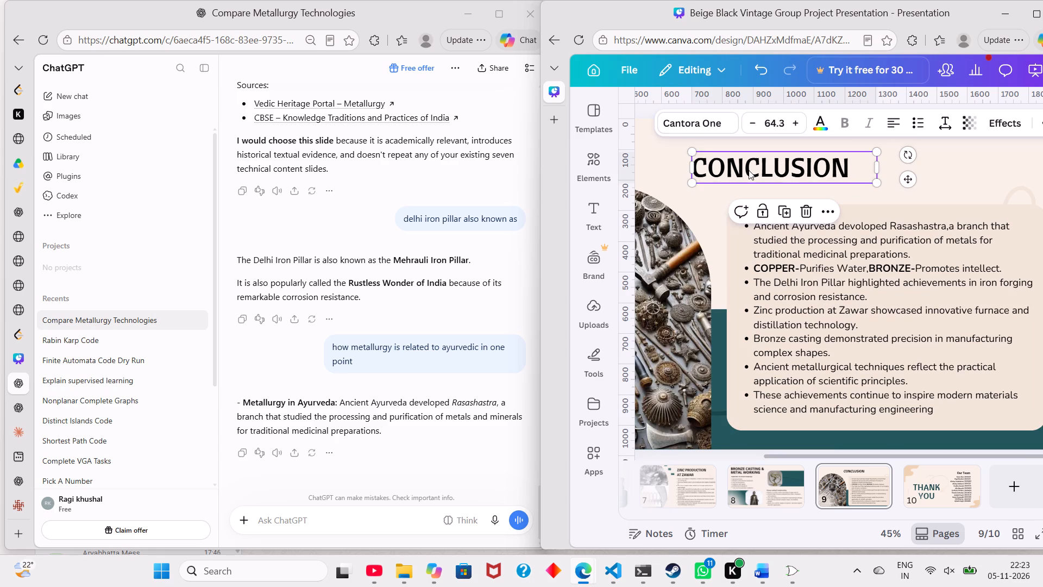
{"action": "key", "text": "BackSpace"}
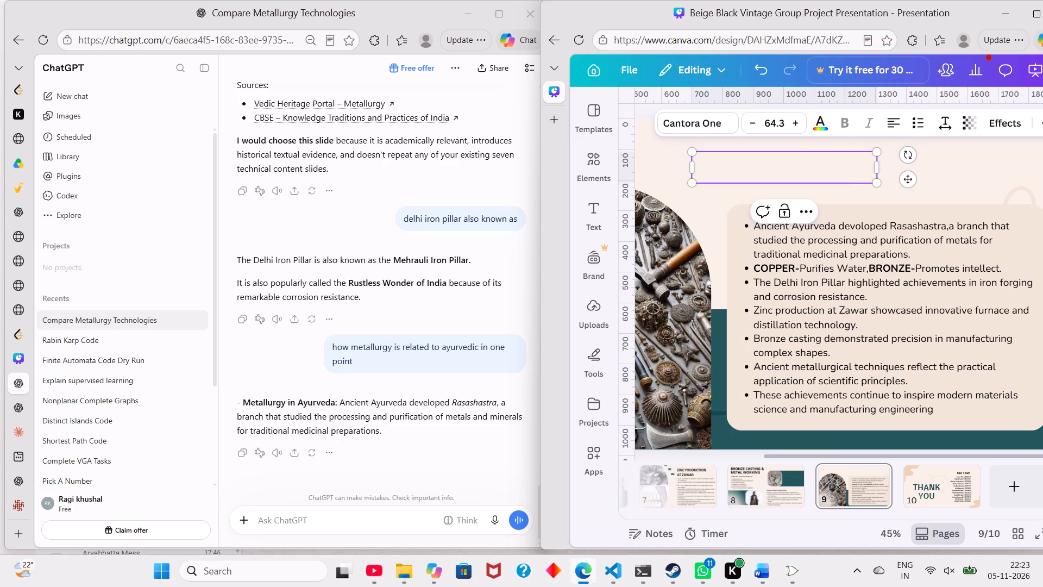
{"action": "key", "text": "shift+o"}
{"action": "key", "text": "BackSpace"}
Maximize the presentation window and activate the empty heading text box on slide 9 for editing.
{"action": "left_click", "coordinate": [1032, 9]}
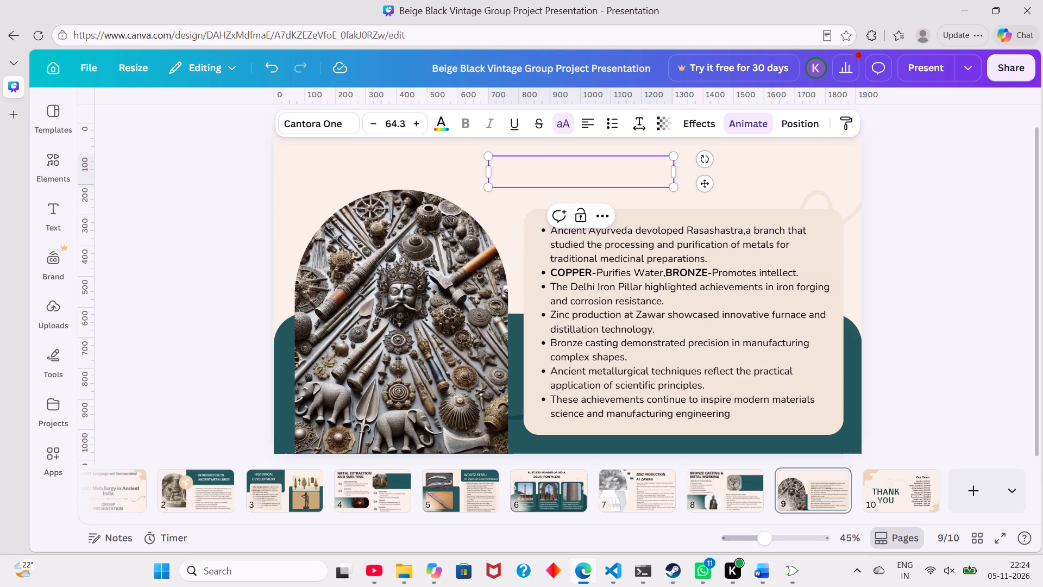
{"action": "left_click", "coordinate": [524, 177]}
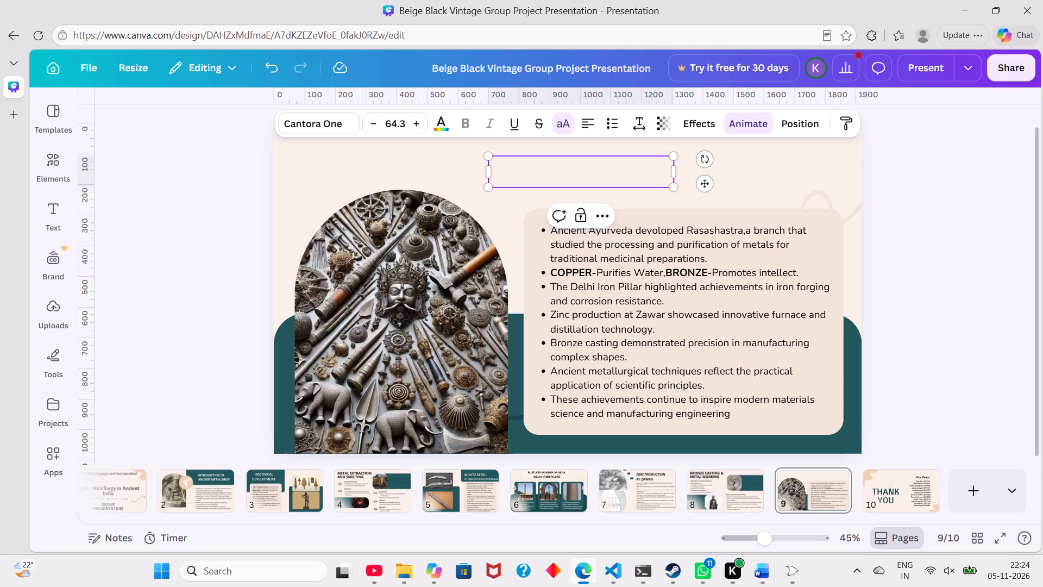
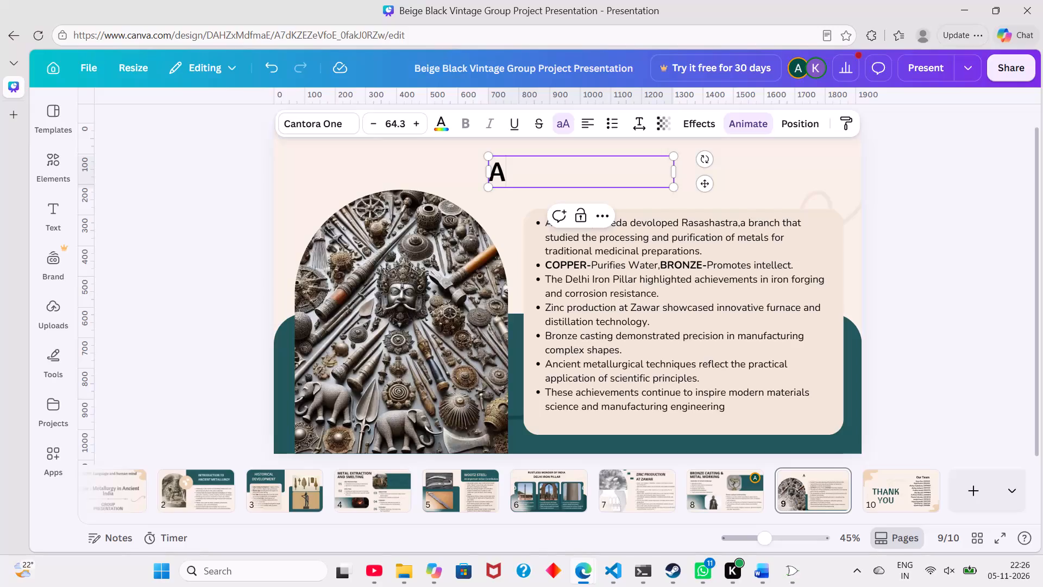
Complete slide 9's heading so it reads "APPLICATIONS AND CONCLUDING OVERVIEW".
{"action": "type", "text": "PP"}
{"action": "type", "text": "Li"}
{"action": "key", "text": "c"}
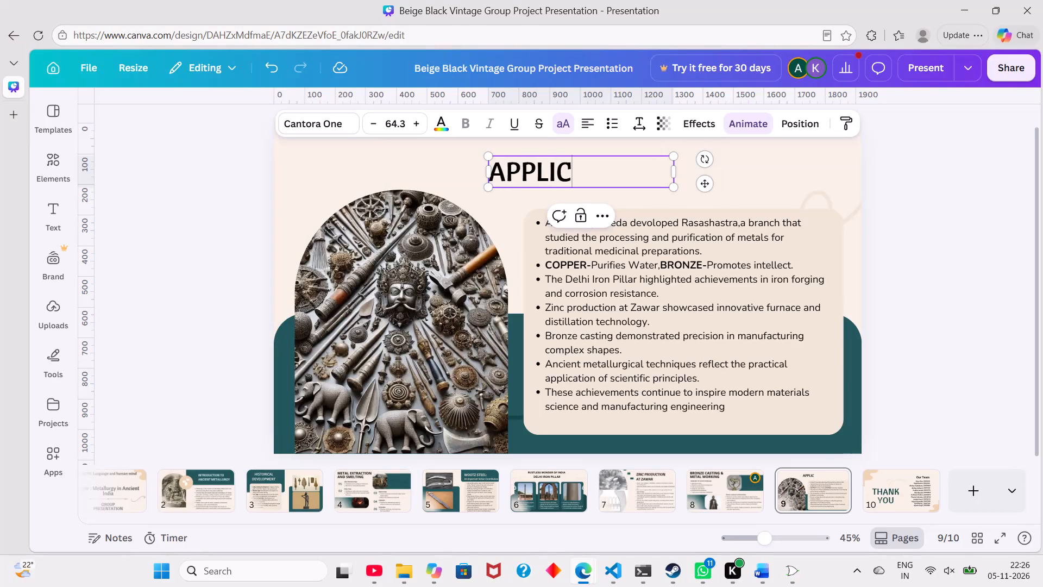
{"action": "type", "text": "at"}
{"action": "type", "text": "ion"}
{"action": "key", "text": "s"}
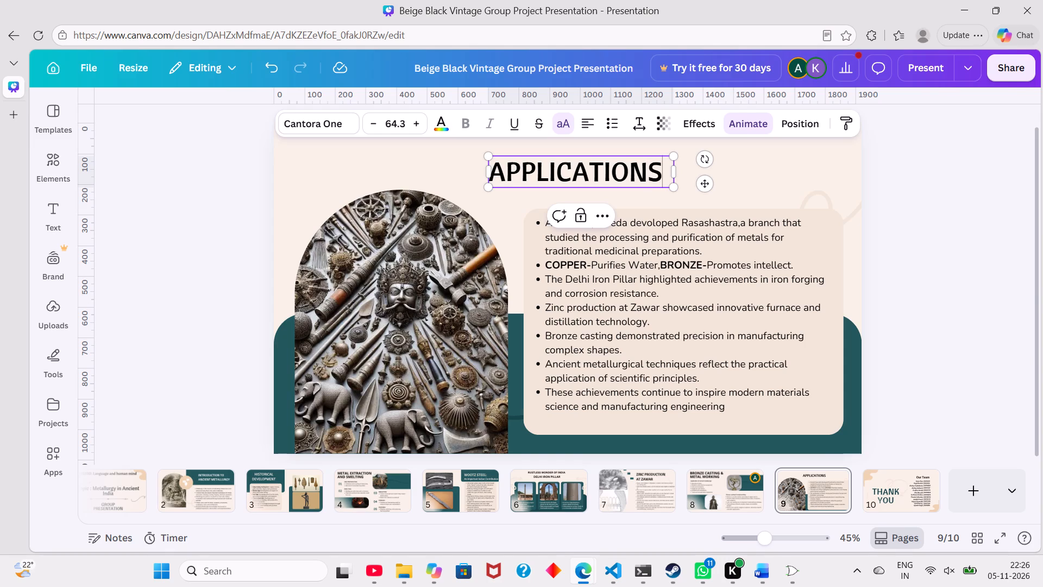
{"action": "key", "text": "space"}
{"action": "type", "text": "and"}
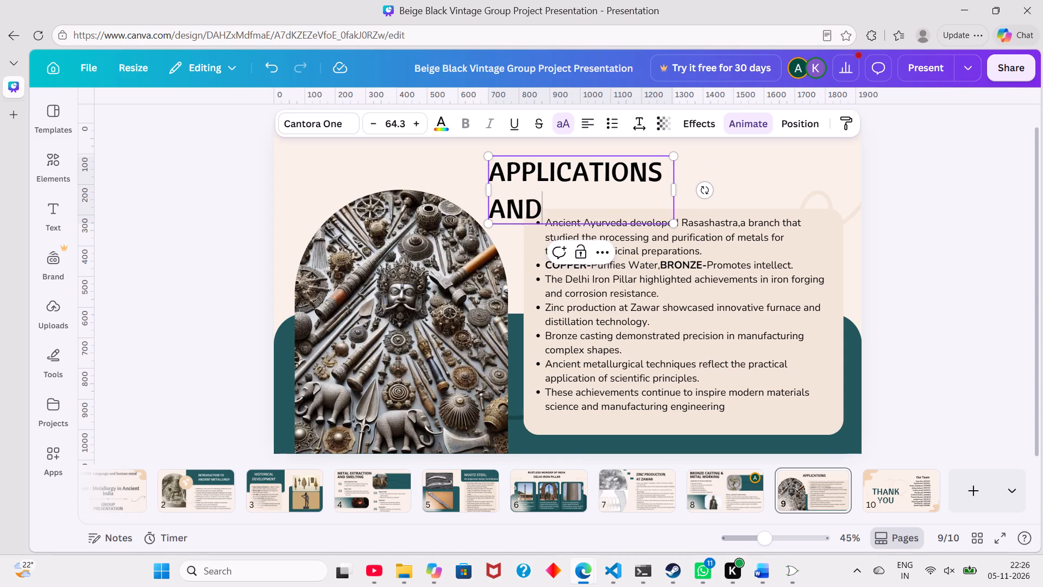
{"action": "key", "text": "space"}
{"action": "type", "text": "con"}
{"action": "type", "text": "cluding"}
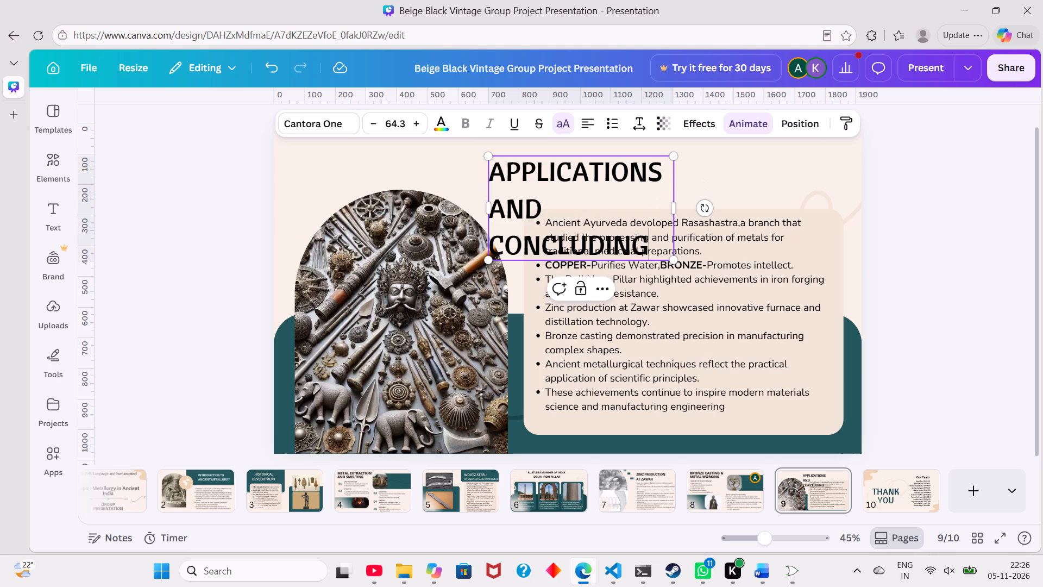
{"action": "key", "text": "space"}
{"action": "type", "text": "ov"}
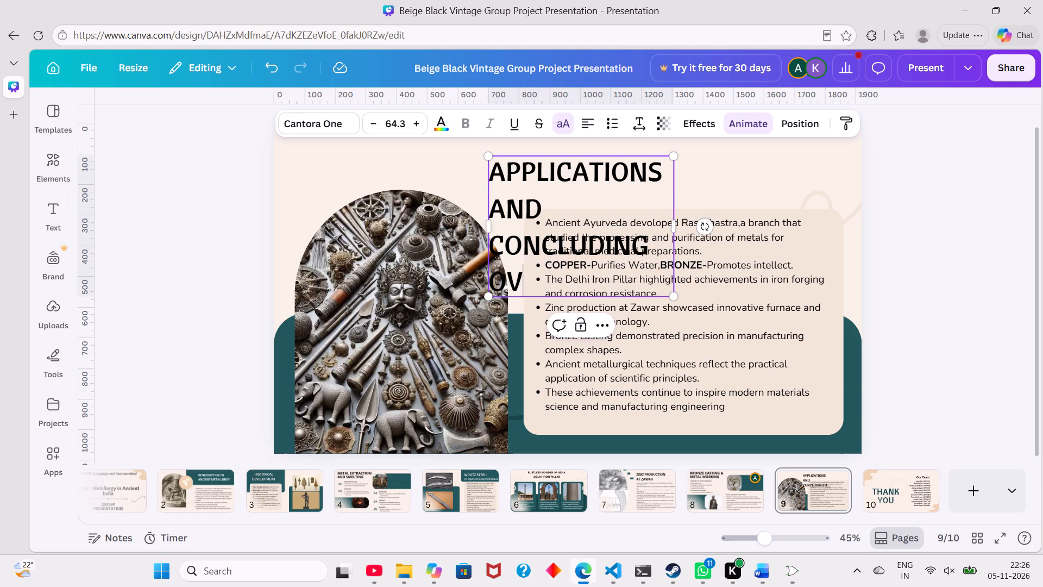
{"action": "key", "text": "e"}
{"action": "type", "text": "rview"}
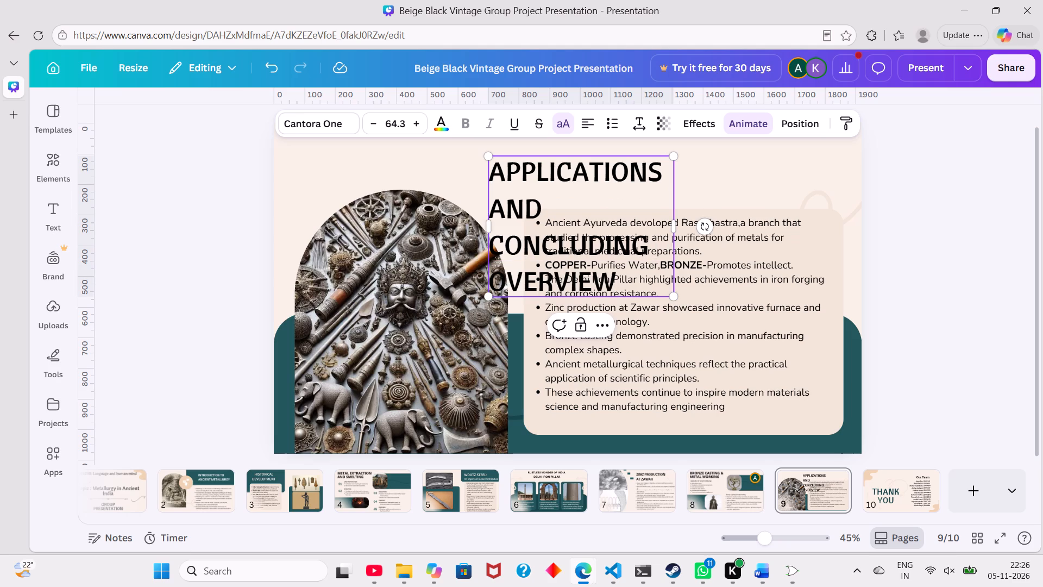
Reduce the slide 9 heading's font size to 40 so it fits on two lines.
{"action": "triple_click", "coordinate": [374, 124]}
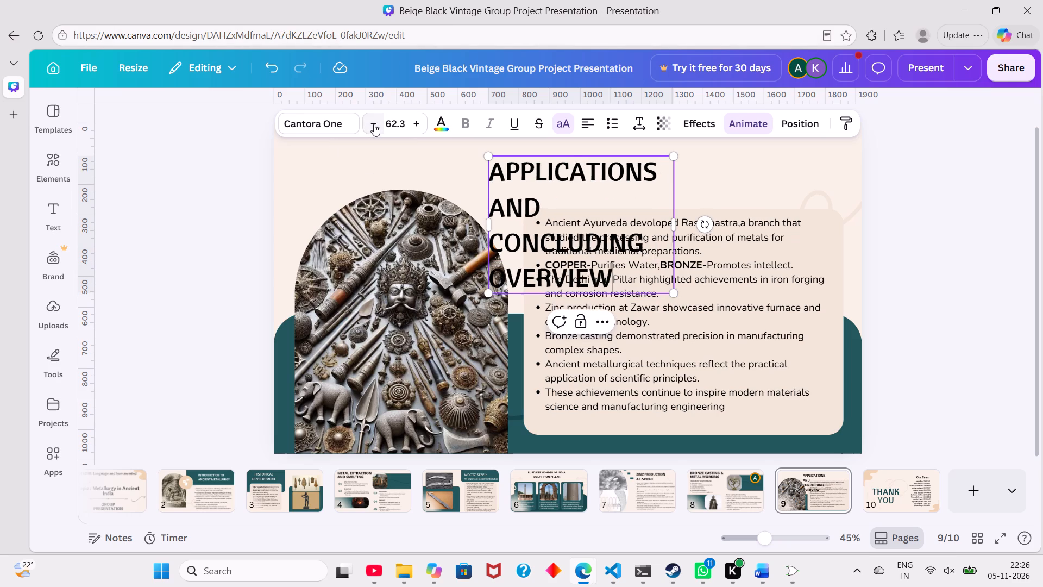
{"action": "left_click", "coordinate": [374, 124]}
{"action": "left_click", "coordinate": [393, 121]}
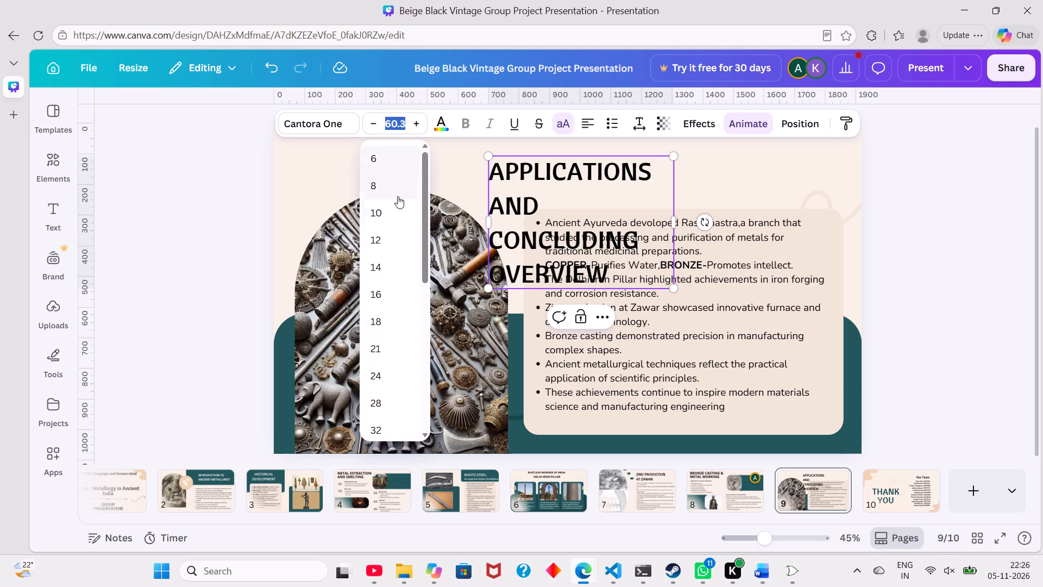
{"action": "scroll", "coordinate": [380, 294], "scroll_direction": "down", "scroll_amount": 3}
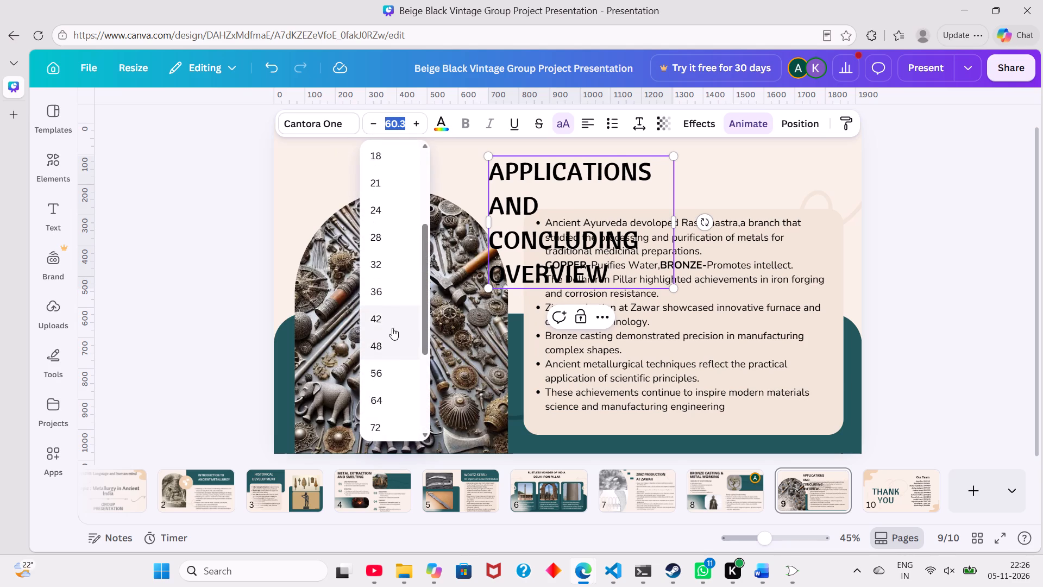
{"action": "left_click", "coordinate": [388, 347]}
{"action": "left_click", "coordinate": [367, 123]}
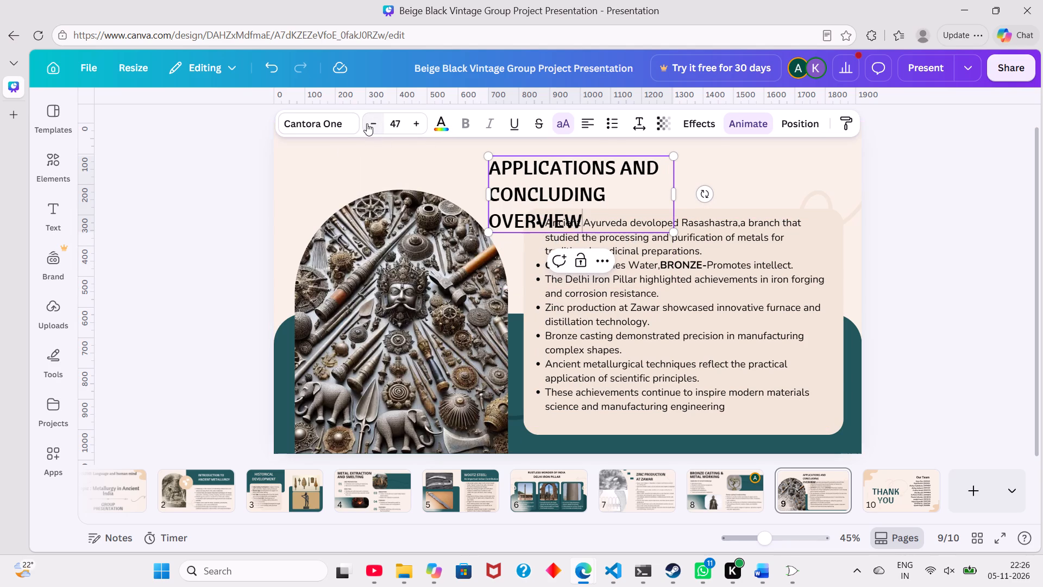
{"action": "left_click", "coordinate": [368, 123]}
{"action": "left_click", "coordinate": [369, 123]}
{"action": "triple_click", "coordinate": [369, 123]}
{"action": "triple_click", "coordinate": [370, 122]}
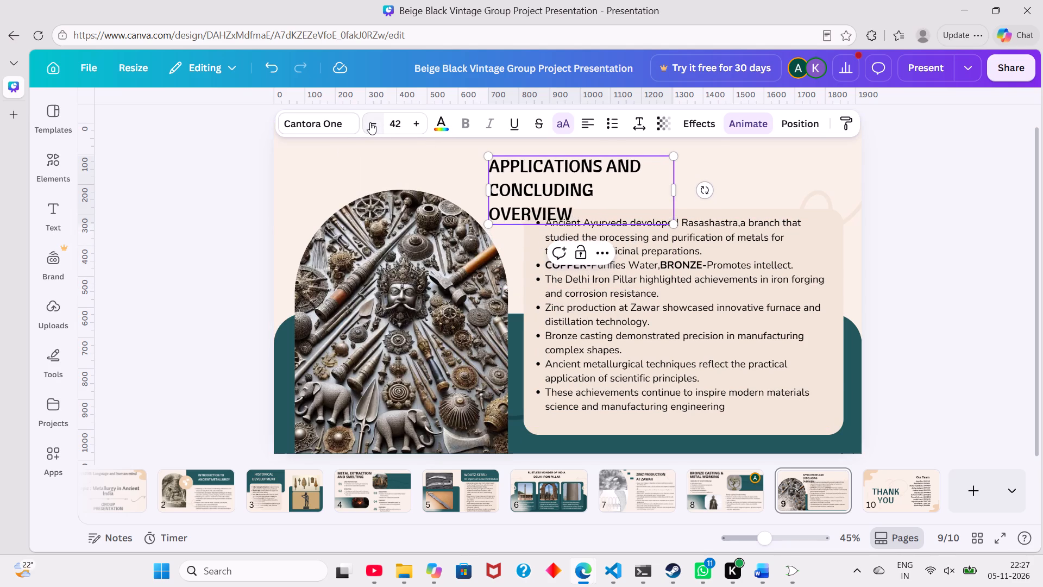
{"action": "left_click", "coordinate": [370, 122]}
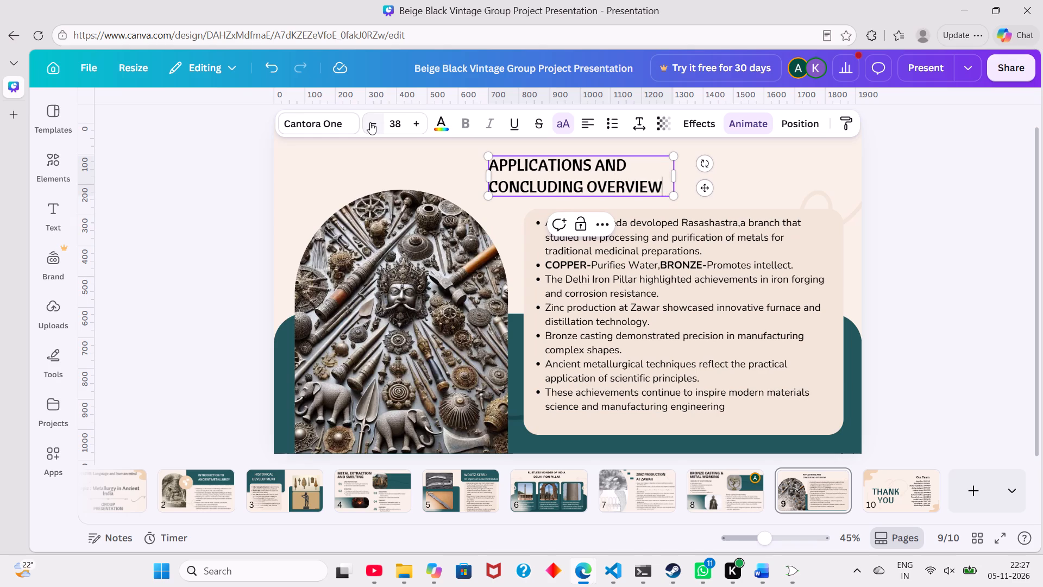
{"action": "left_click", "coordinate": [414, 121]}
{"action": "left_click", "coordinate": [415, 121]}
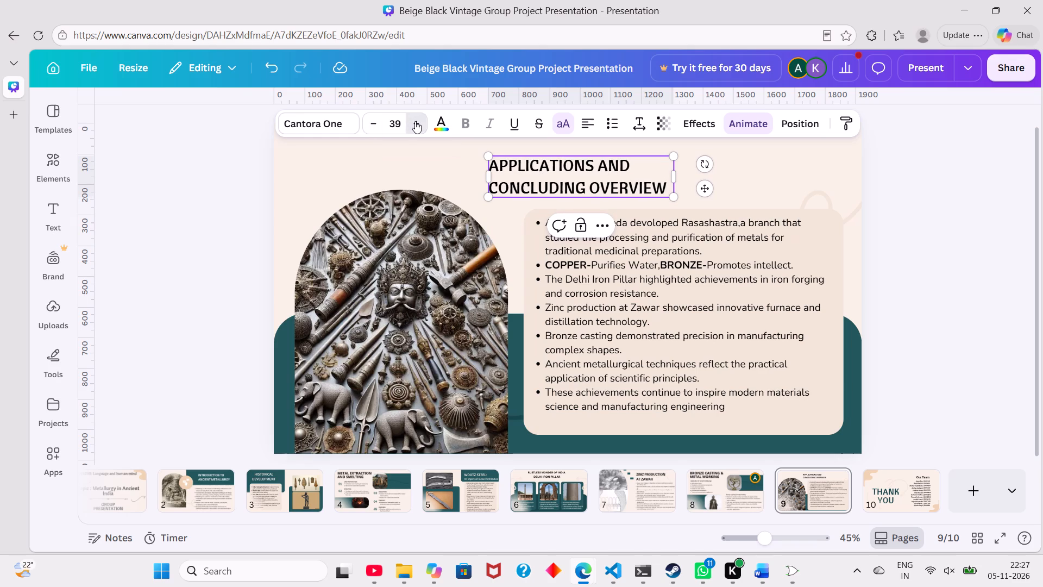
{"action": "left_click", "coordinate": [416, 123]}
{"action": "left_click", "coordinate": [374, 126]}
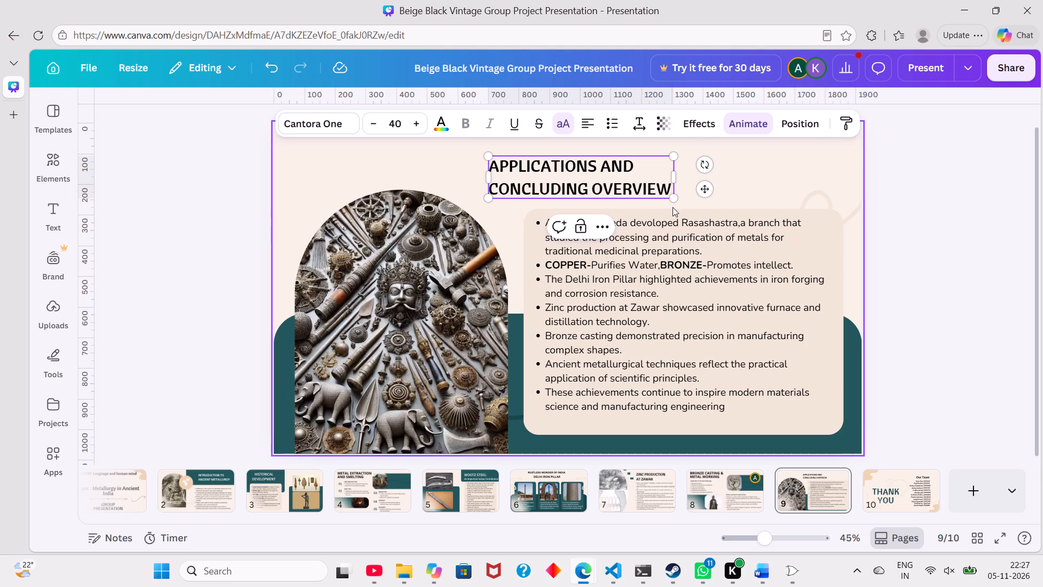
Replace the word "OVERVIEW" with "REMARKS" in the slide 9 heading.
{"action": "key", "text": "BackSpace"}
{"action": "key", "text": "BackSpace"}
{"action": "key", "text": "BackSpace"}
{"action": "key", "text": "BackSpace"}
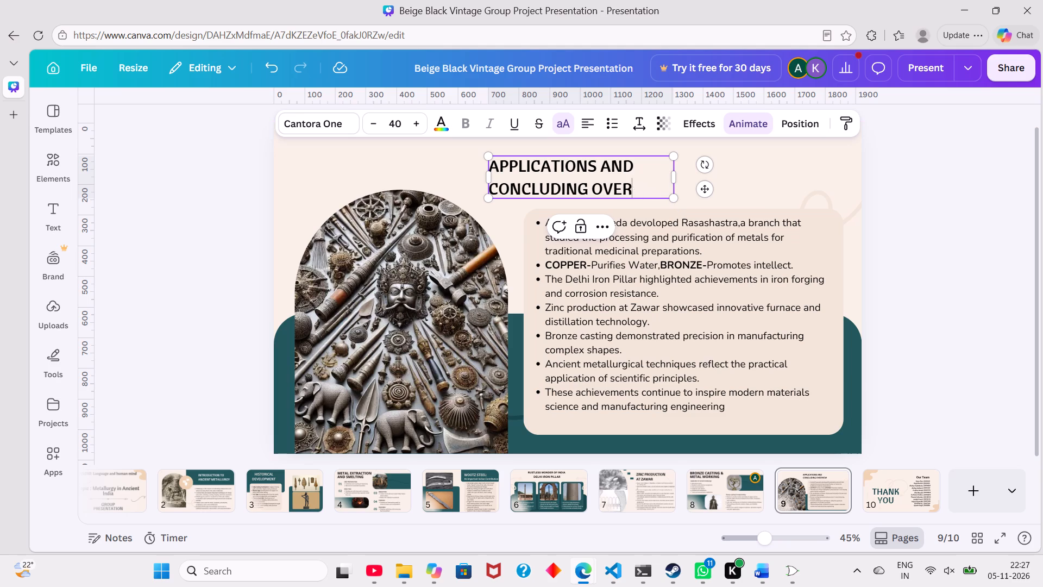
{"action": "key", "text": "BackSpace"}
{"action": "key", "text": "BackSpace"}
{"action": "key", "text": "BackSpace"}
{"action": "key", "text": "BackSpace"}
{"action": "key", "text": "shift+r"}
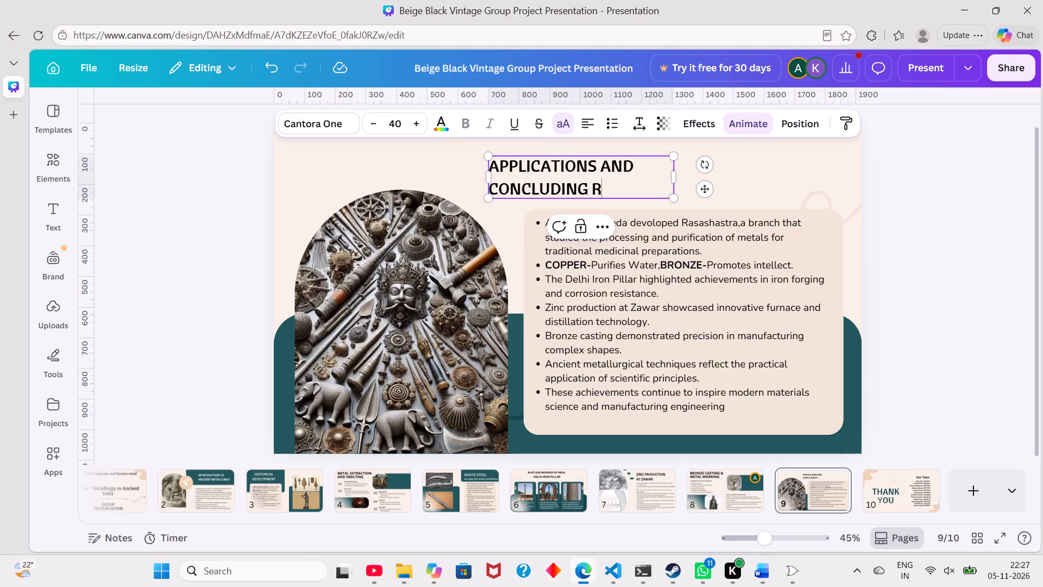
{"action": "key", "text": "e"}
{"action": "key", "text": "e"}
{"action": "key", "text": "e"}
{"action": "key", "text": "e"}
{"action": "key", "text": "e"}
{"action": "key", "text": "e"}
{"action": "key", "text": "e"}
{"action": "key", "text": "e"}
{"action": "key", "text": "e"}
{"action": "key", "text": "e"}
{"action": "key", "text": "BackSpace"}
{"action": "key", "text": "BackSpace"}
{"action": "key", "text": "BackSpace"}
{"action": "key", "text": "BackSpace"}
{"action": "key", "text": "BackSpace"}
{"action": "key", "text": "BackSpace"}
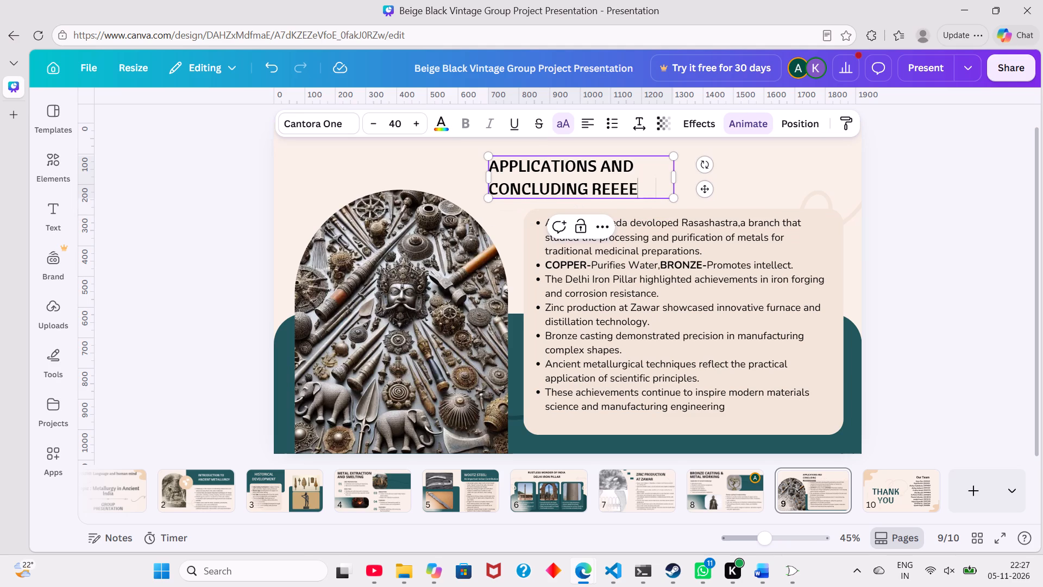
{"action": "key", "text": "BackSpace"}
{"action": "key", "text": "BackSpace"}
{"action": "key", "text": "BackSpace"}
{"action": "type", "text": "marks"}
{"action": "left_click", "coordinate": [963, 215]}
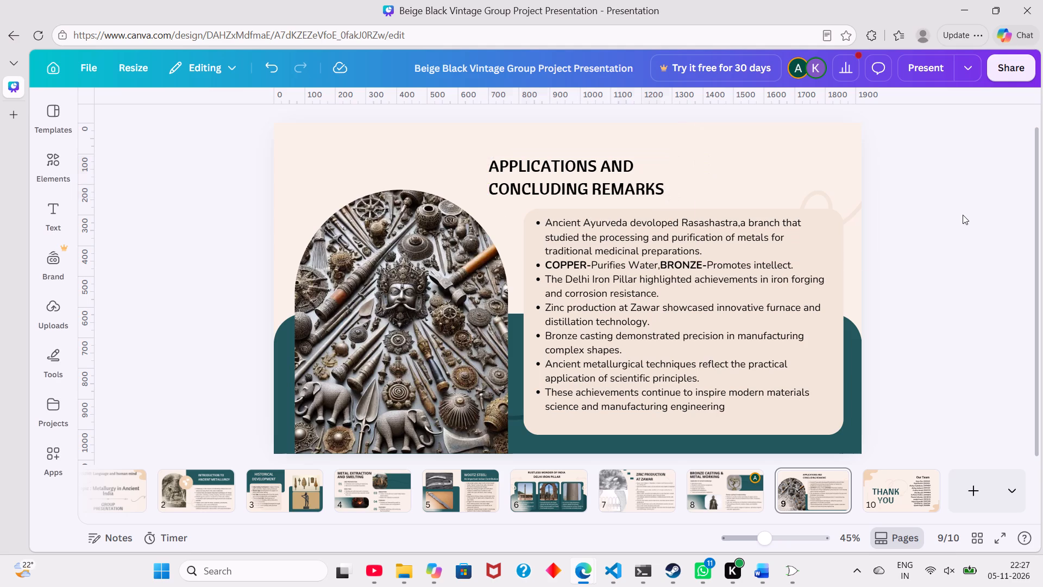
{"action": "left_click_drag", "start_coordinate": [582, 172], "coordinate": [589, 153]}
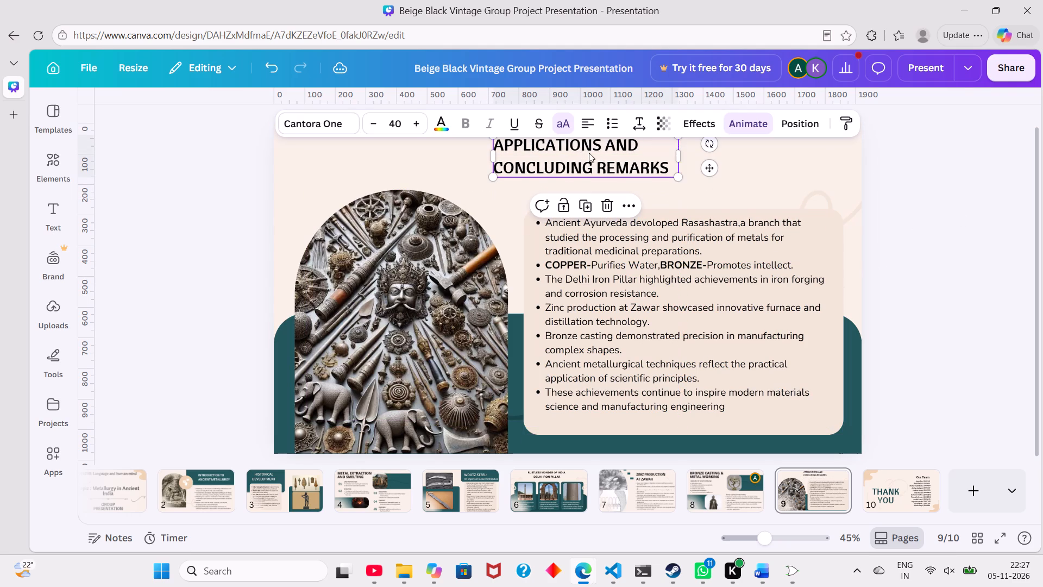
{"action": "left_click", "coordinate": [418, 123]}
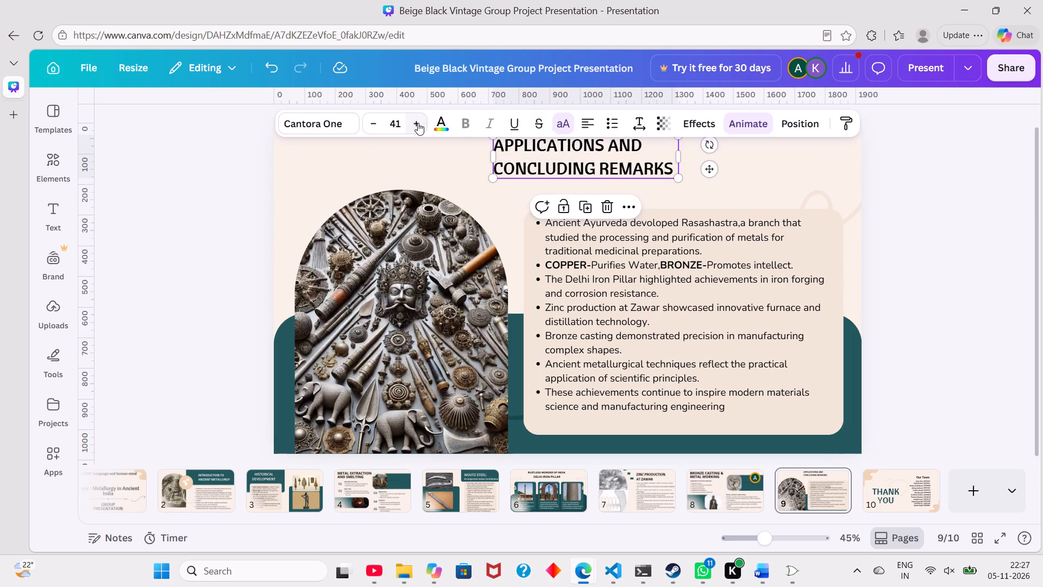
{"action": "left_click", "coordinate": [418, 123]}
{"action": "left_click", "coordinate": [418, 123]}
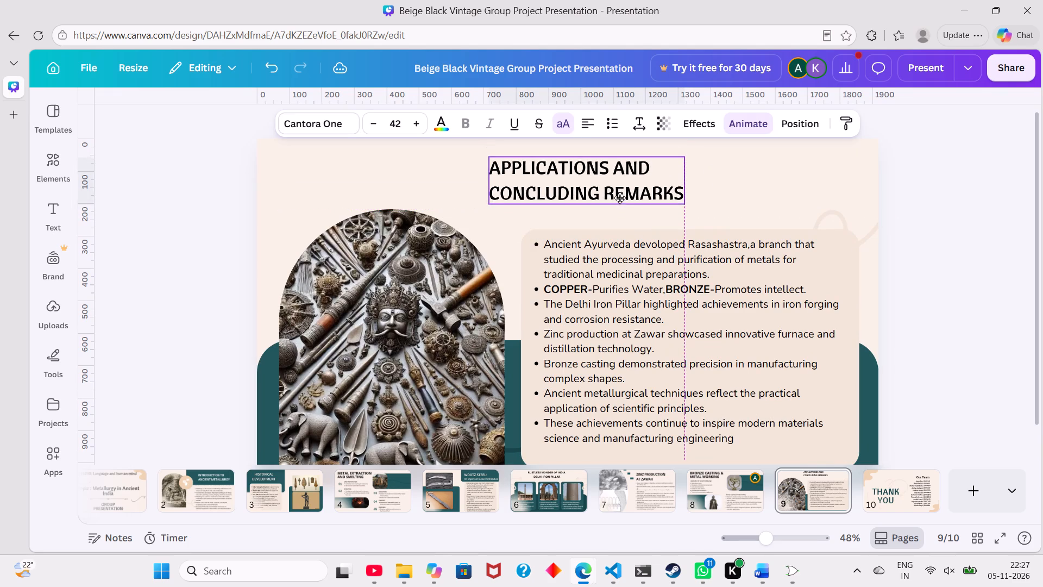
{"action": "left_click_drag", "start_coordinate": [620, 198], "coordinate": [613, 194]}
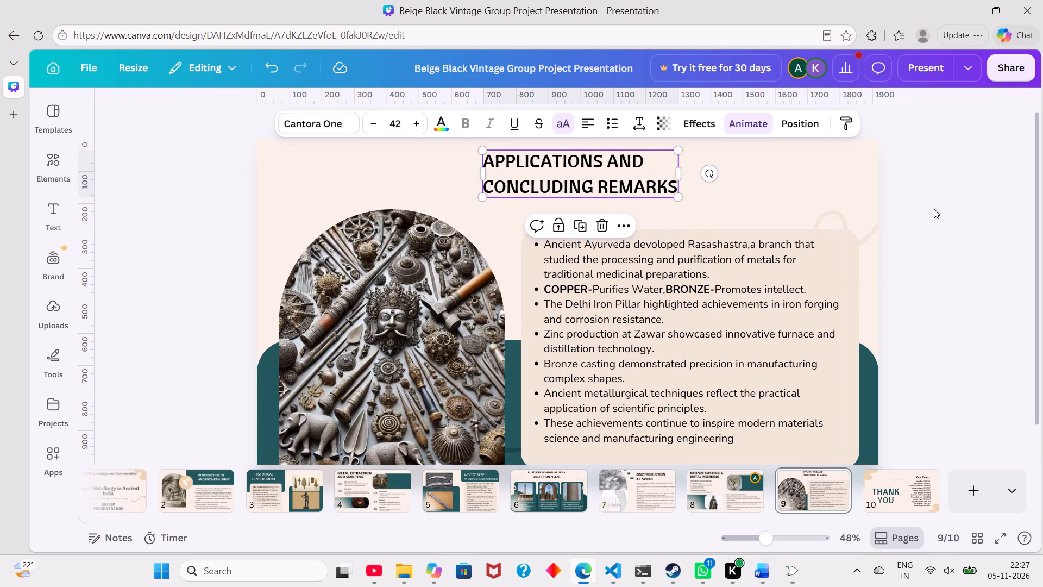
{"action": "left_click", "coordinate": [943, 208]}
Scale the heading text box up proportionally from its lower corners to font size 49.
{"action": "scroll", "coordinate": [943, 208], "scroll_direction": "down", "scroll_amount": 1}
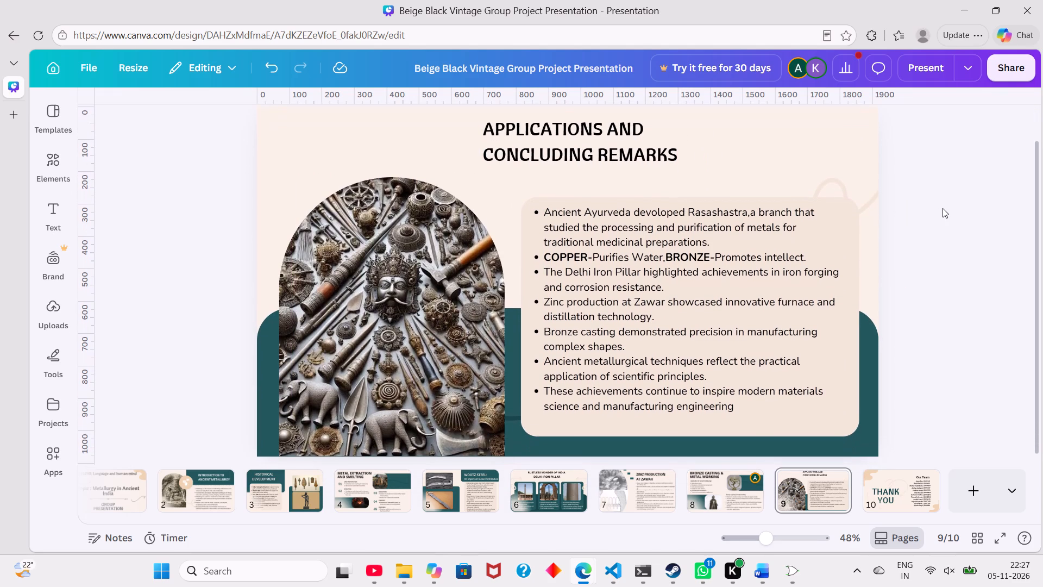
{"action": "scroll", "coordinate": [943, 208], "scroll_direction": "down", "scroll_amount": 1}
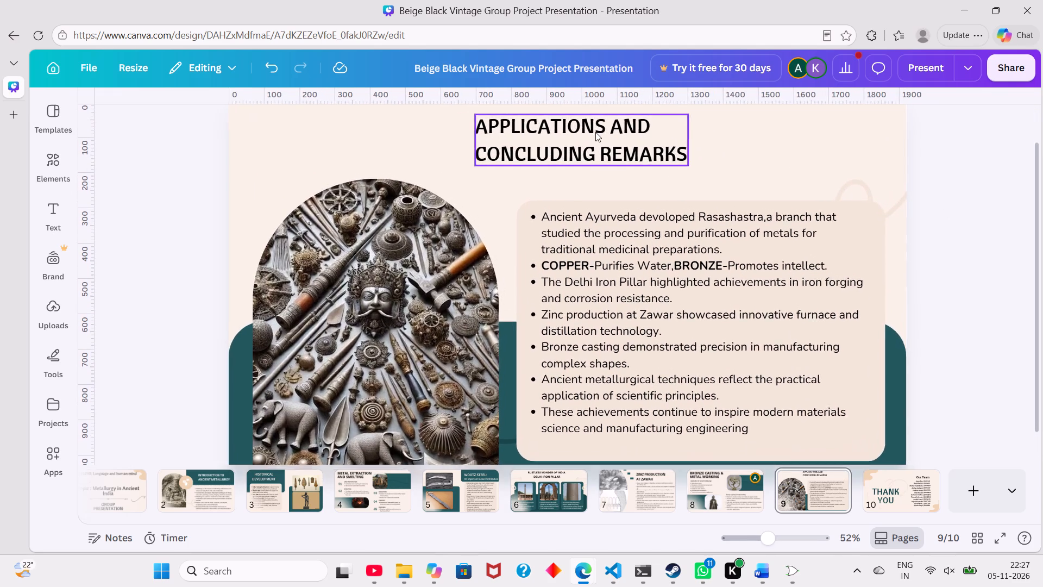
{"action": "left_click", "coordinate": [583, 166]}
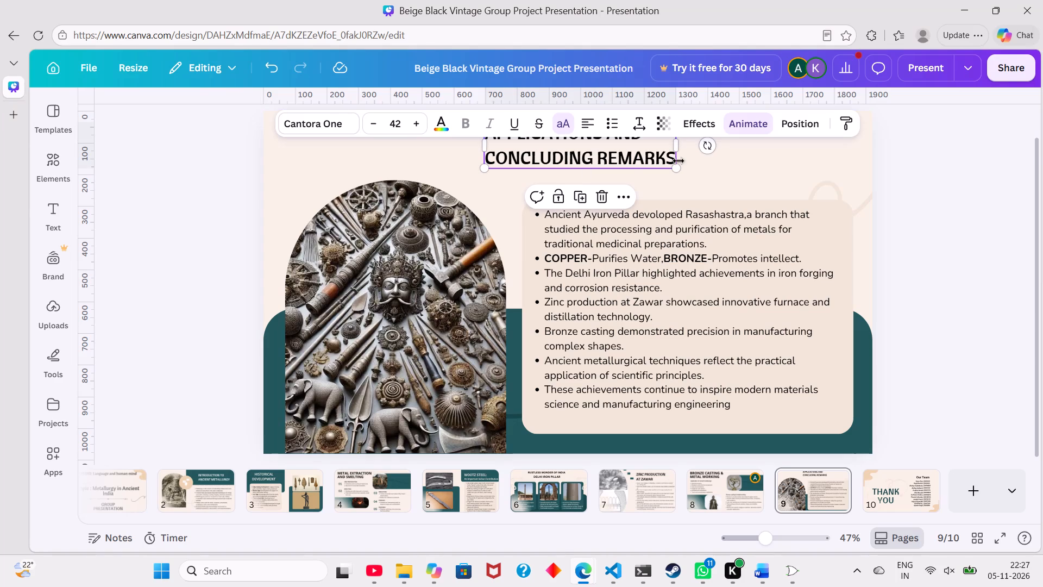
{"action": "left_click_drag", "start_coordinate": [675, 168], "coordinate": [703, 176]}
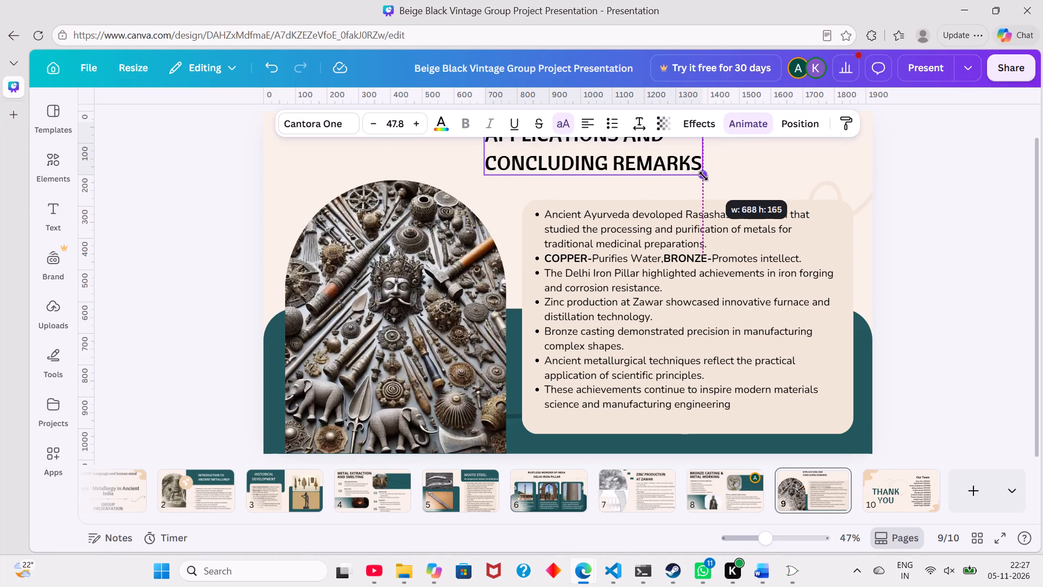
{"action": "left_click_drag", "start_coordinate": [703, 176], "coordinate": [700, 182]}
{"action": "scroll", "coordinate": [671, 186], "scroll_direction": "up", "scroll_amount": 1}
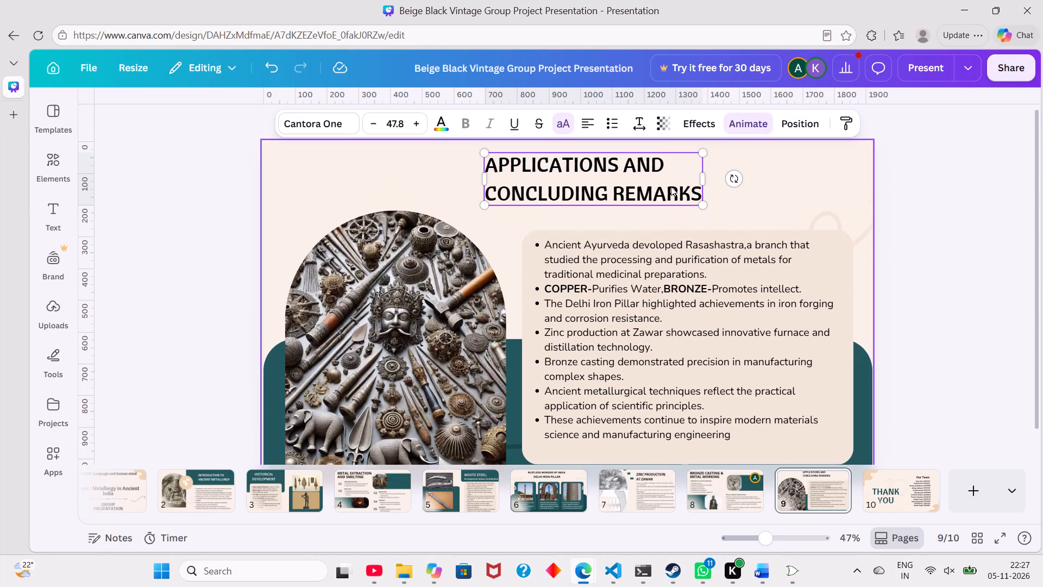
{"action": "scroll", "coordinate": [671, 186], "scroll_direction": "up", "scroll_amount": 1}
{"action": "left_click_drag", "start_coordinate": [486, 206], "coordinate": [491, 219]}
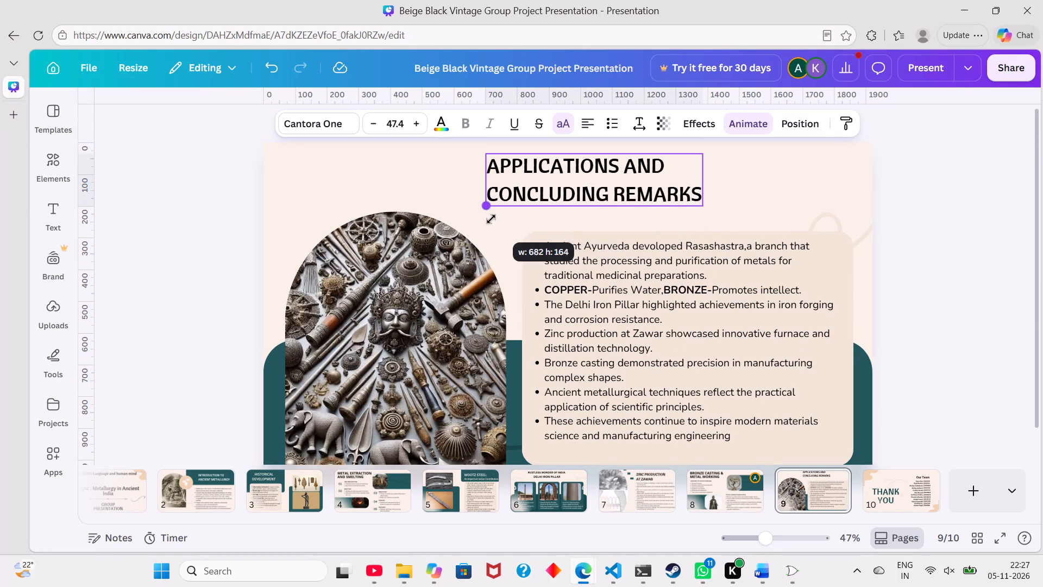
{"action": "left_click_drag", "start_coordinate": [491, 219], "coordinate": [482, 213]}
{"action": "left_click", "coordinate": [552, 208]}
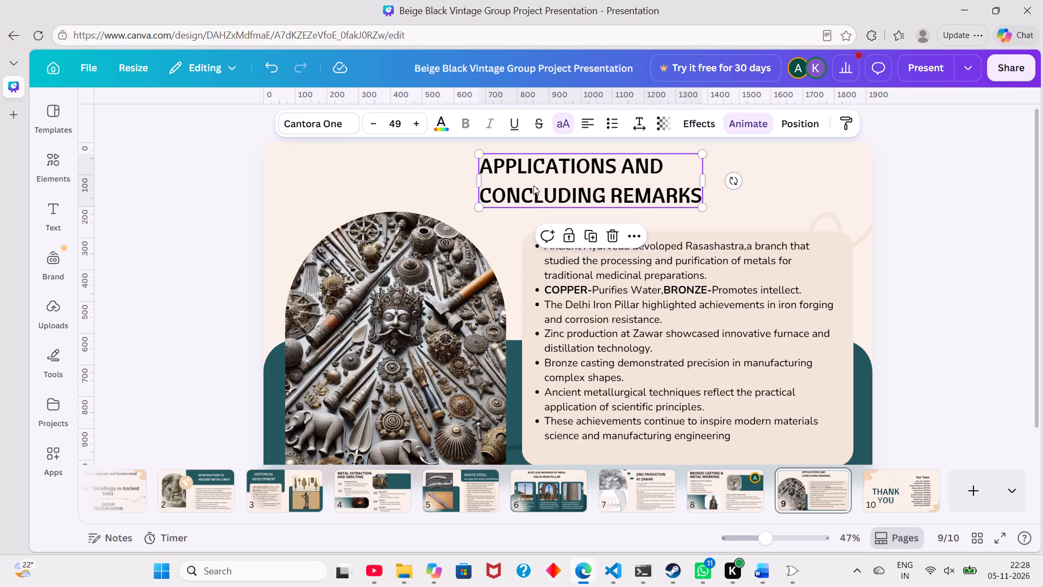
Shift the heading slightly down and scale it up further from its corners, beyond font size 53.3.
{"action": "left_click", "coordinate": [610, 204]}
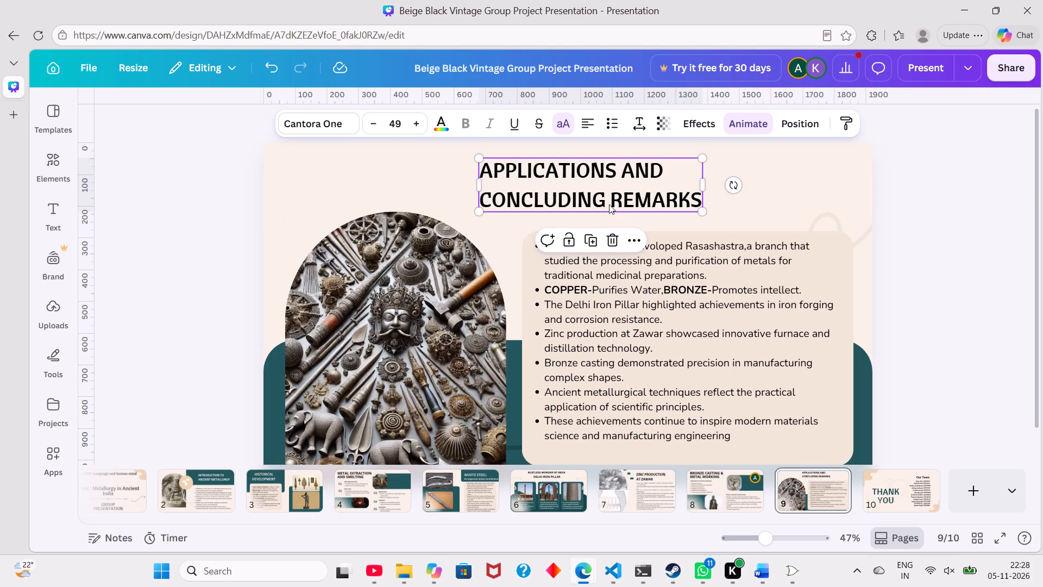
{"action": "left_click_drag", "start_coordinate": [702, 157], "coordinate": [702, 138]}
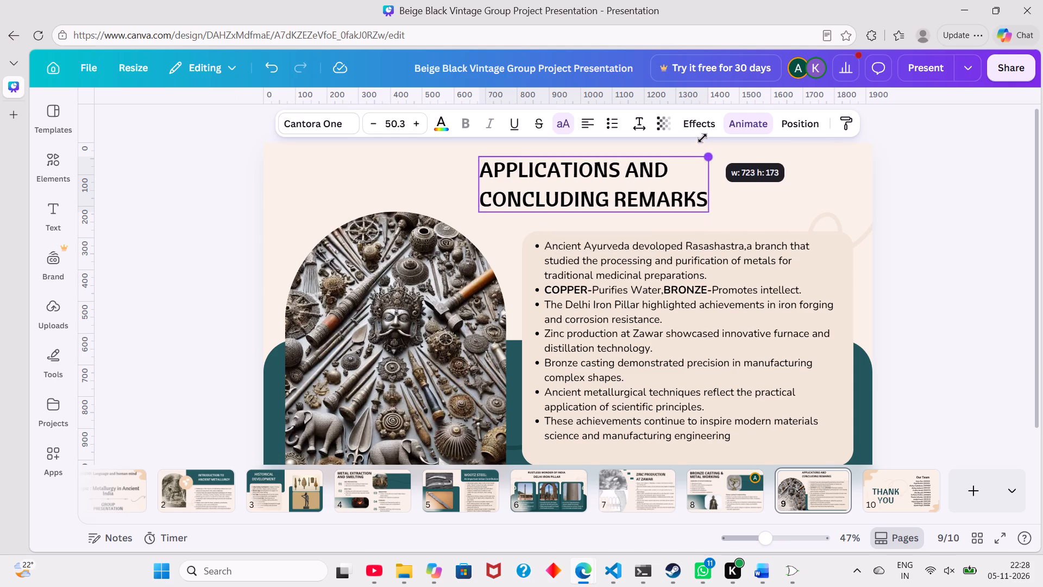
{"action": "left_click_drag", "start_coordinate": [702, 138], "coordinate": [715, 123]}
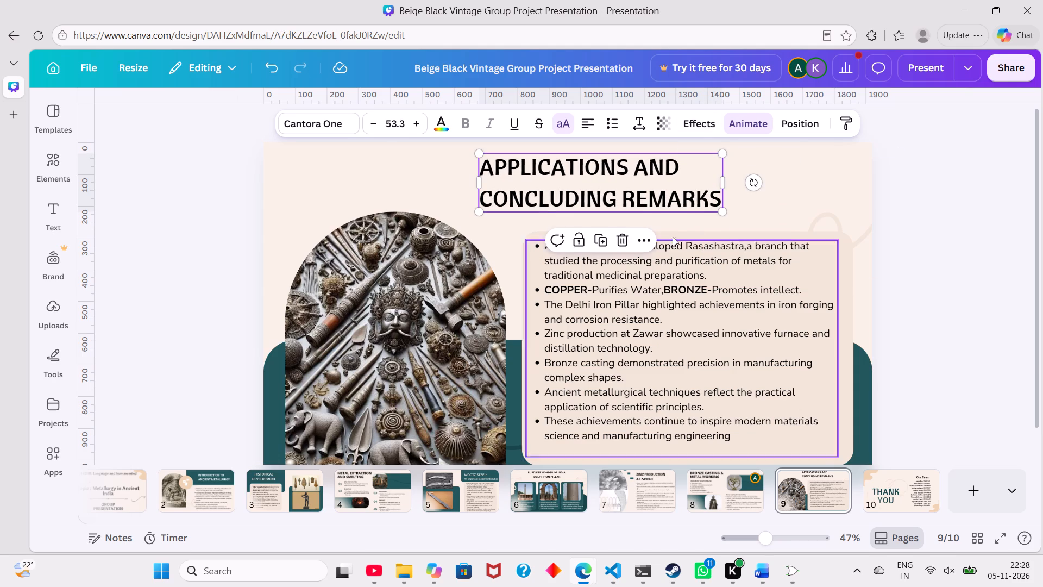
{"action": "left_click_drag", "start_coordinate": [480, 210], "coordinate": [469, 215]}
{"action": "left_click", "coordinate": [963, 232]}
{"action": "scroll", "coordinate": [835, 234], "scroll_direction": "down", "scroll_amount": 1}
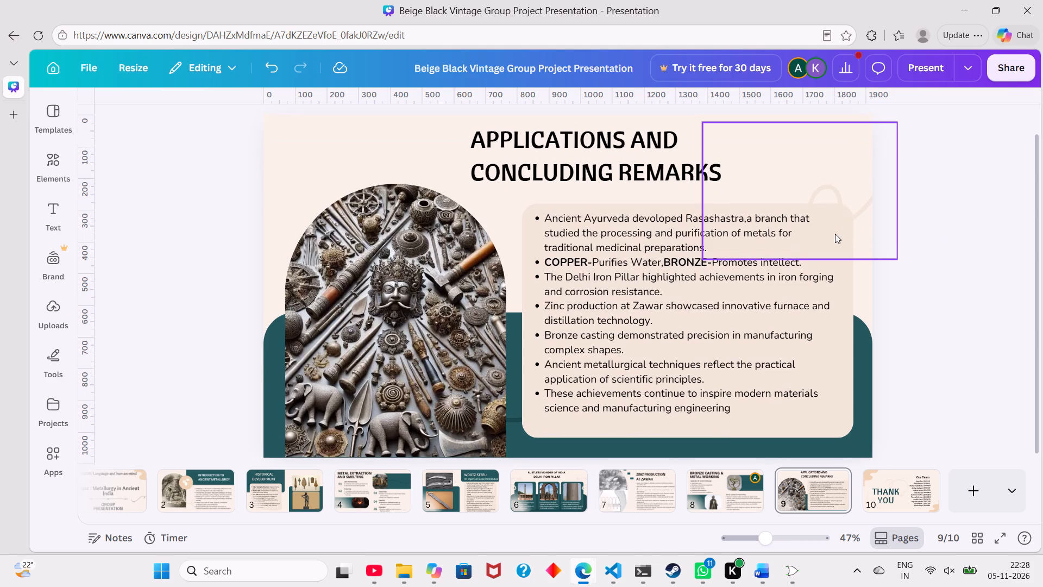
{"action": "scroll", "coordinate": [835, 234], "scroll_direction": "down", "scroll_amount": 1}
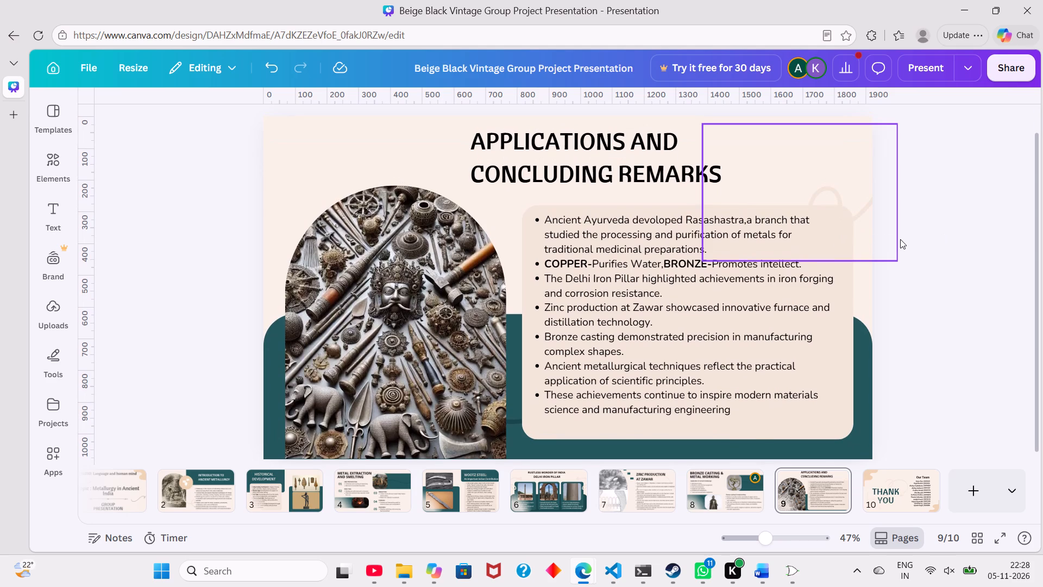
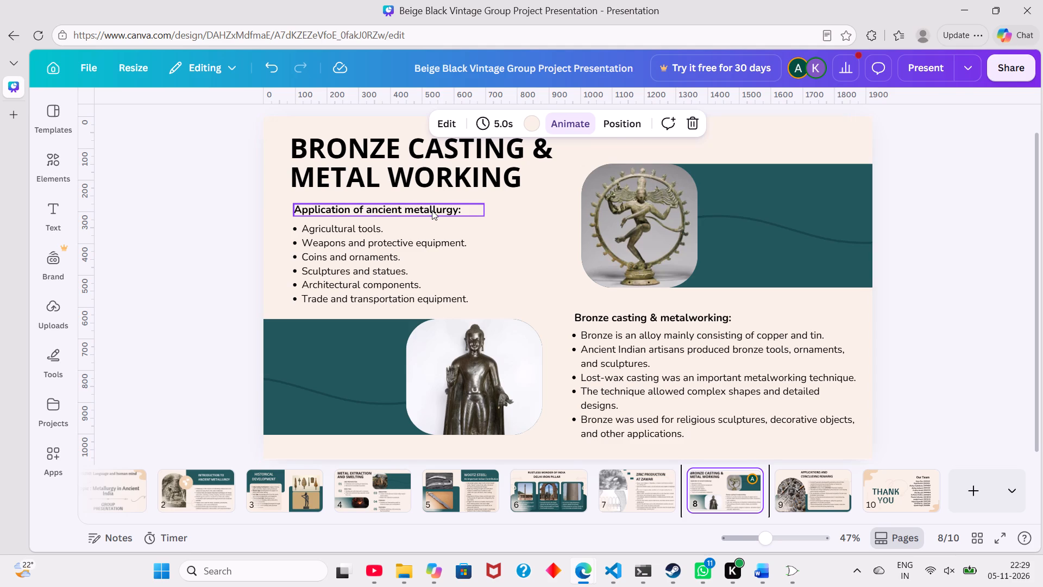
On slide 9, replace the heading word "APPLICATIONS" with "UTILITIES" so it reads "UTILITIES AND CONCLUDING REMARKS".
{"action": "key", "text": "Right"}
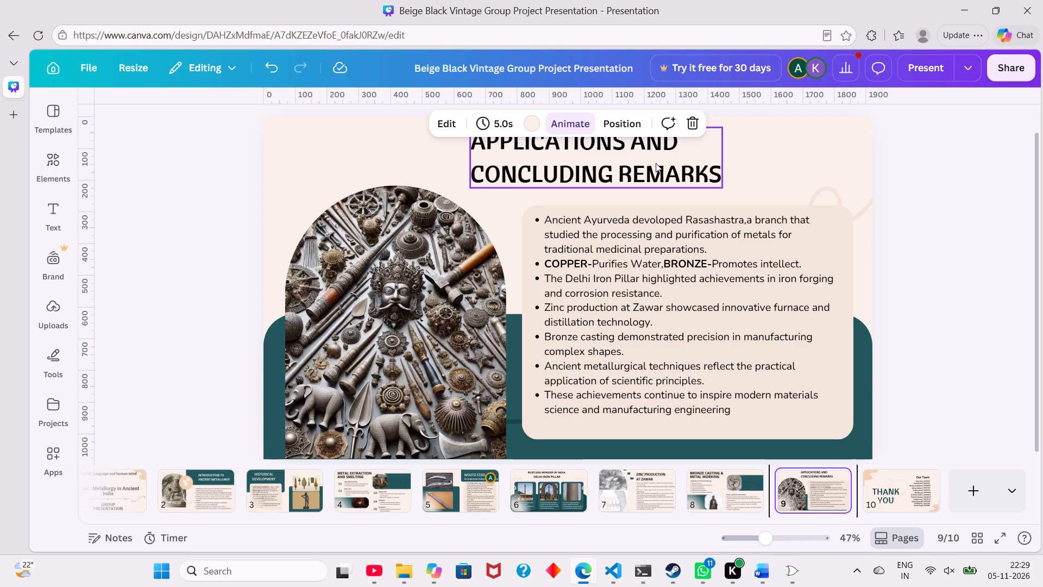
{"action": "left_click", "coordinate": [624, 152]}
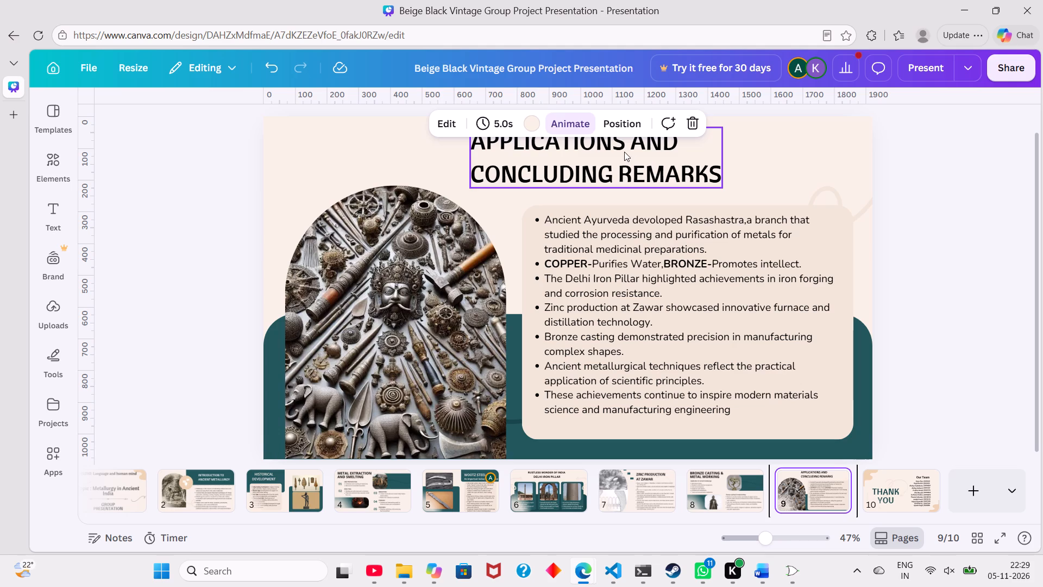
{"action": "left_click", "coordinate": [625, 146]}
{"action": "key", "text": "BackSpace"}
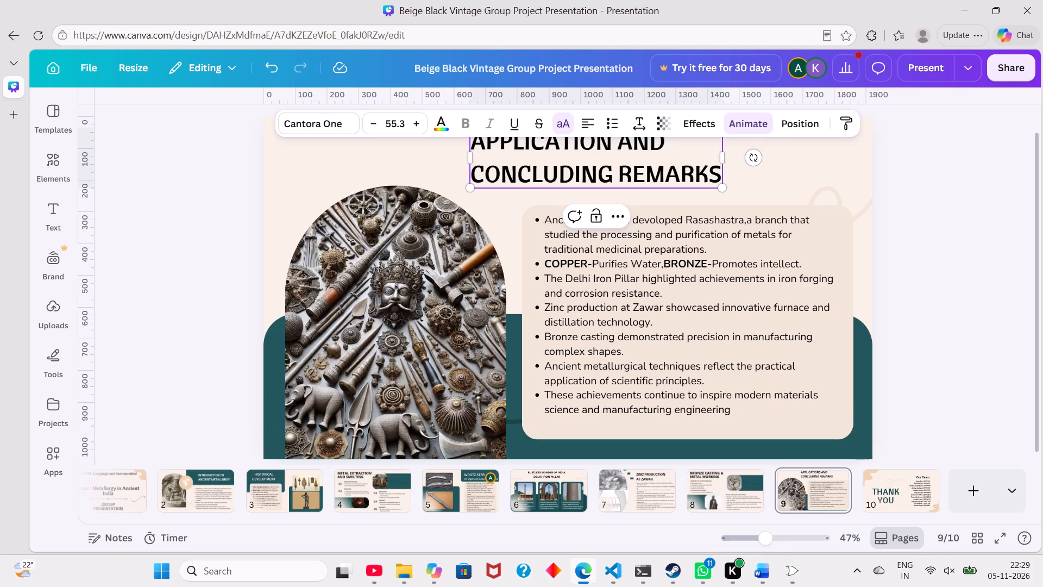
{"action": "key", "text": "BackSpace"}
{"action": "key", "text": "BackSpace"}
{"action": "key", "text": "BackSpace"}
{"action": "key", "text": "BackSpace"}
{"action": "key", "text": "BackSpace"}
{"action": "key", "text": "BackSpace"}
{"action": "key", "text": "BackSpace"}
{"action": "key", "text": "BackSpace"}
{"action": "key", "text": "BackSpace"}
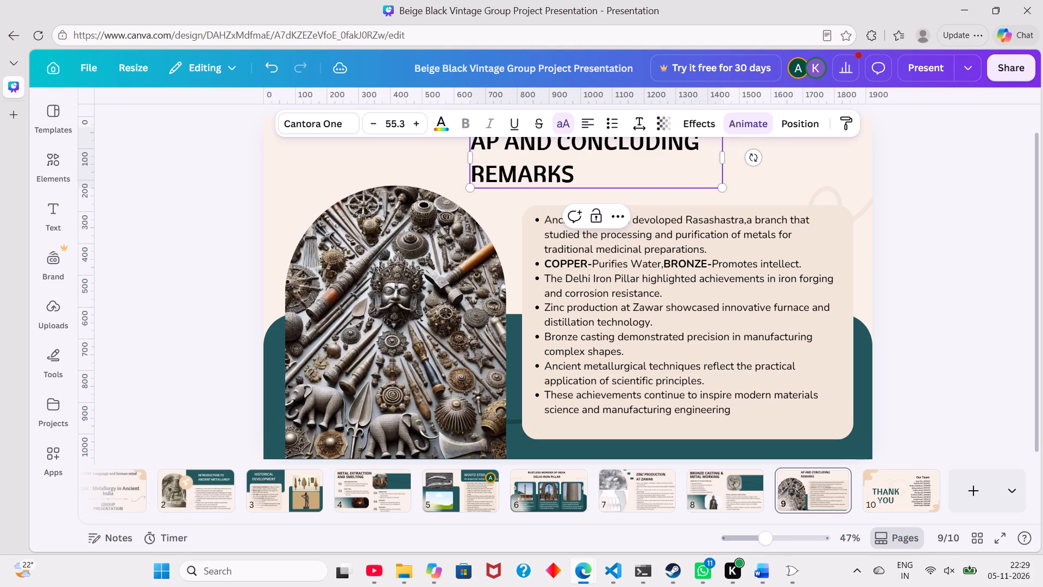
{"action": "key", "text": "BackSpace"}
{"action": "key", "text": "BackSpace"}
{"action": "type", "text": "UT"}
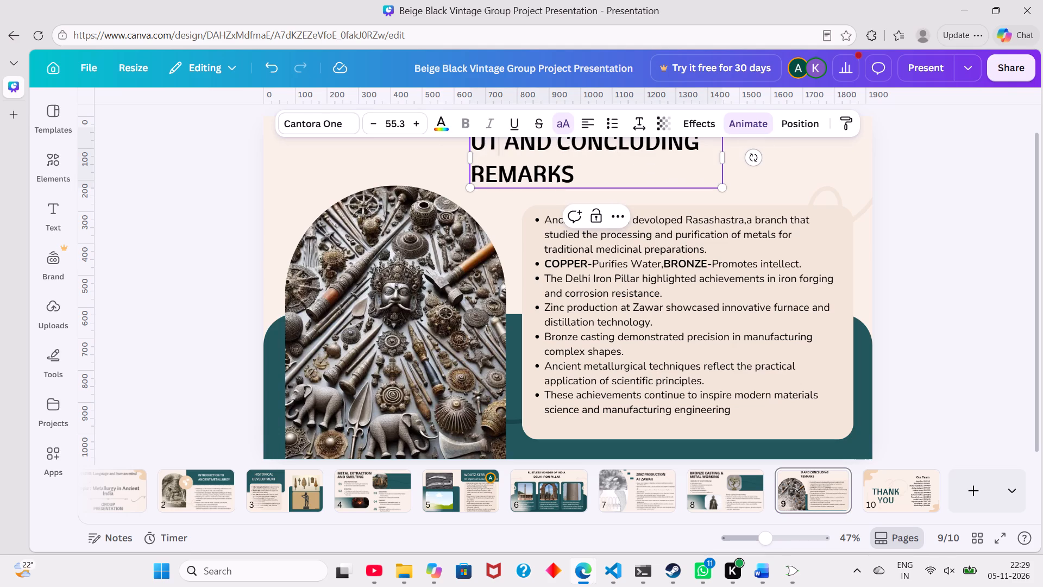
{"action": "type", "text": "ILI"}
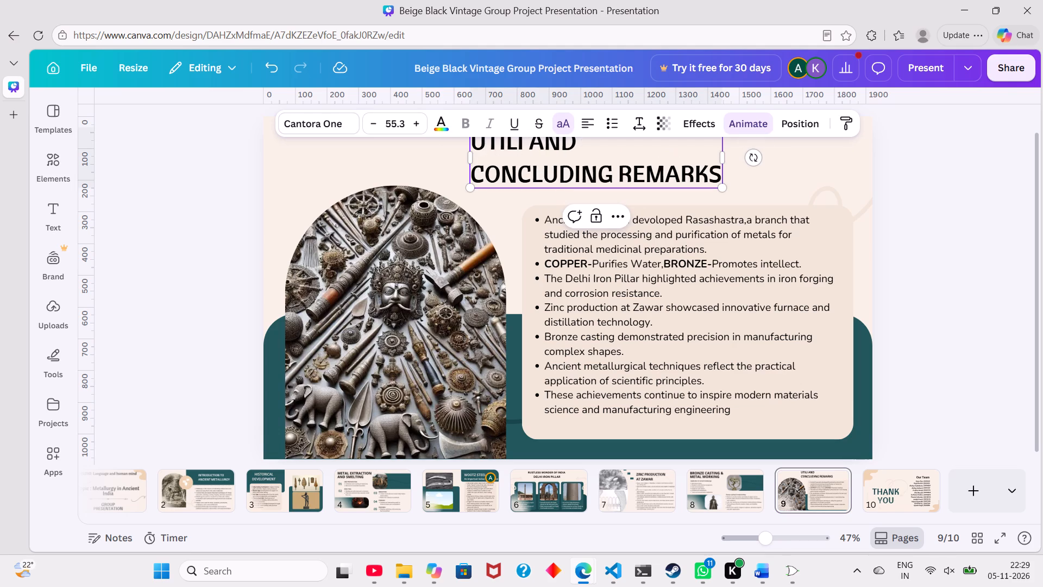
{"action": "type", "text": "TIES"}
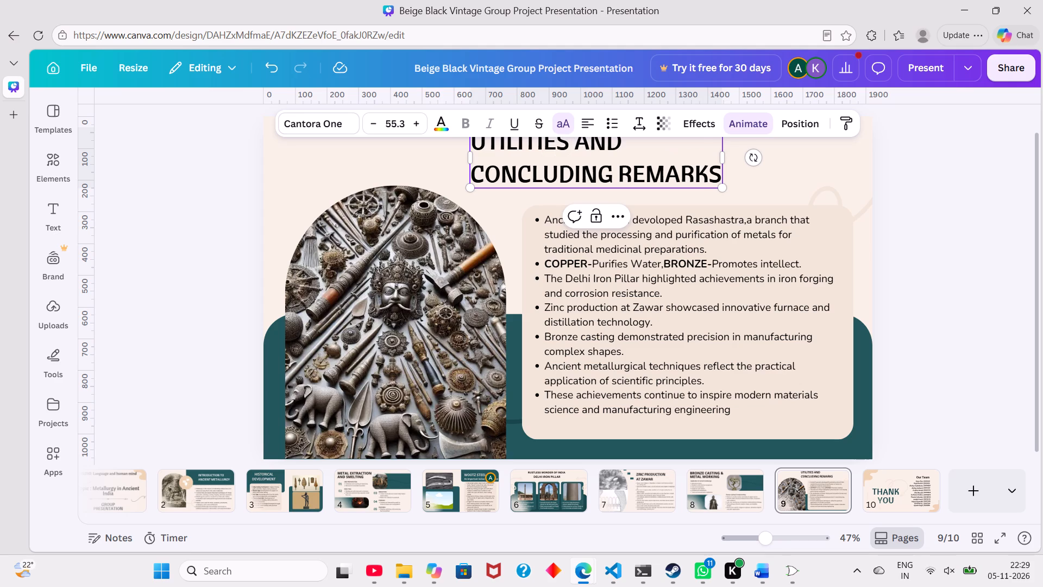
{"action": "left_click", "coordinate": [973, 173]}
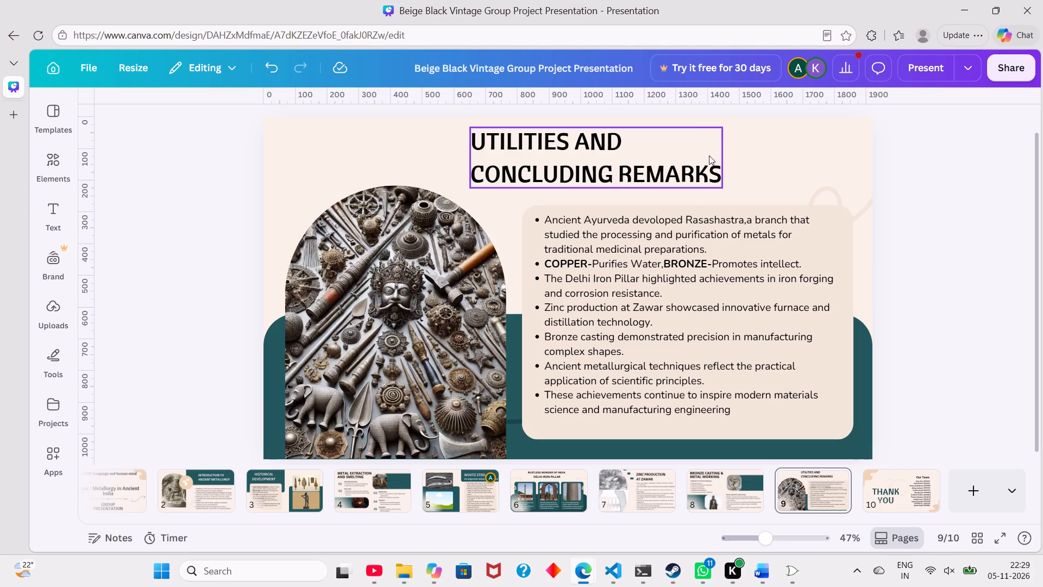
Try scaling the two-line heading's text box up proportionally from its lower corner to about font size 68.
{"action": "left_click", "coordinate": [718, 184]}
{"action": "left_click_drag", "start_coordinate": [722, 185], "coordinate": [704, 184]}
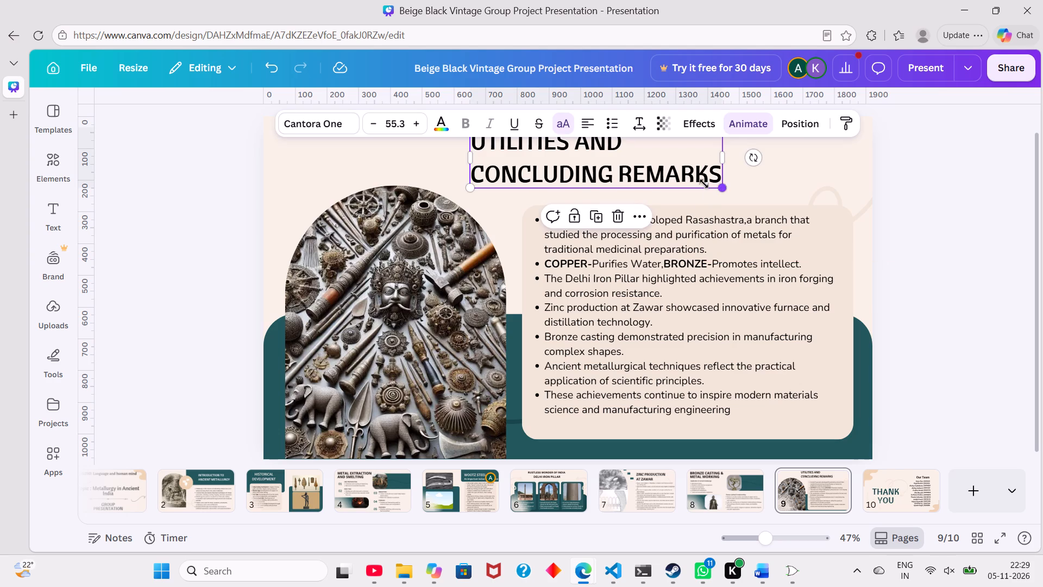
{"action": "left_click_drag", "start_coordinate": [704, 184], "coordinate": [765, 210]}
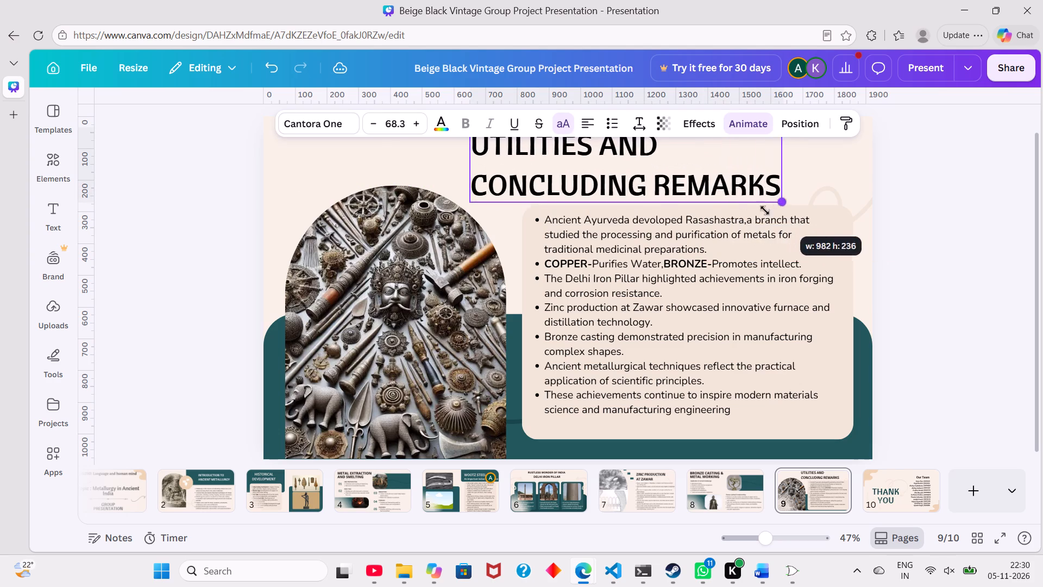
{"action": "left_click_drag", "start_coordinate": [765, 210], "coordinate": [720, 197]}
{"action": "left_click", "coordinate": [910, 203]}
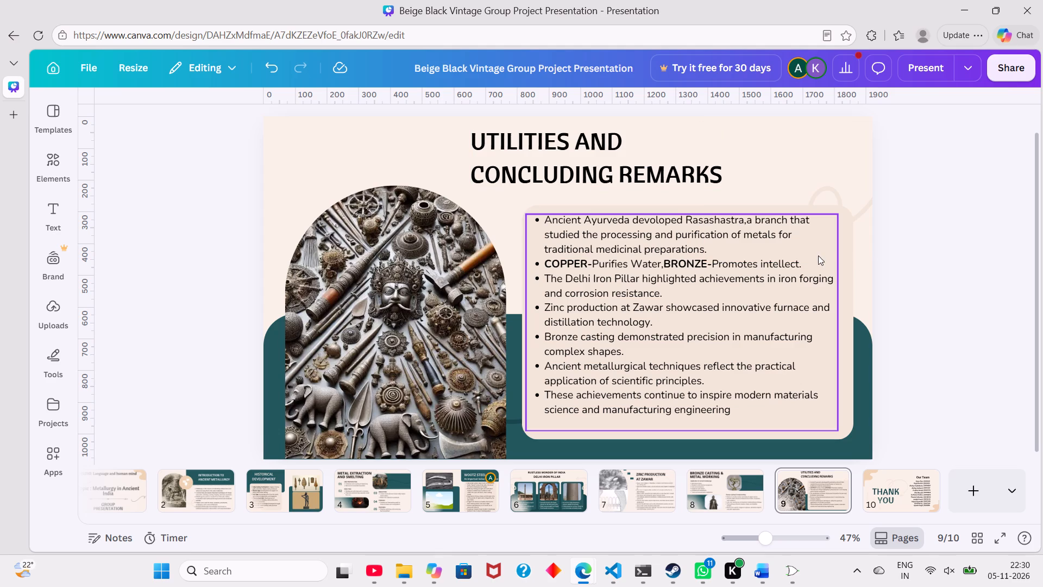
Select the whole bullet about the Delhi Iron Pillar in slide 9's text box.
{"action": "double_click", "coordinate": [663, 295]}
{"action": "left_click", "coordinate": [663, 295]}
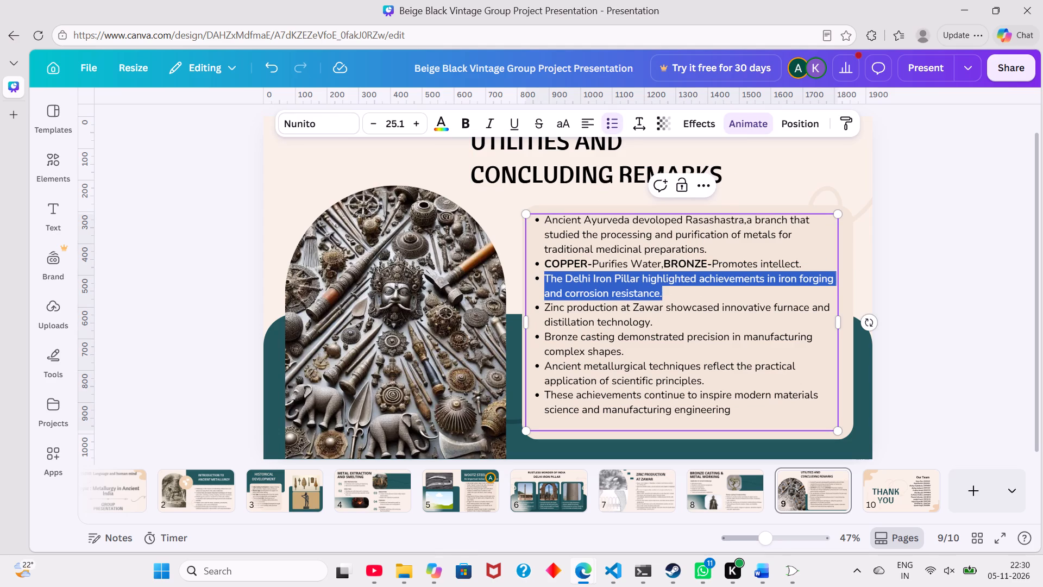
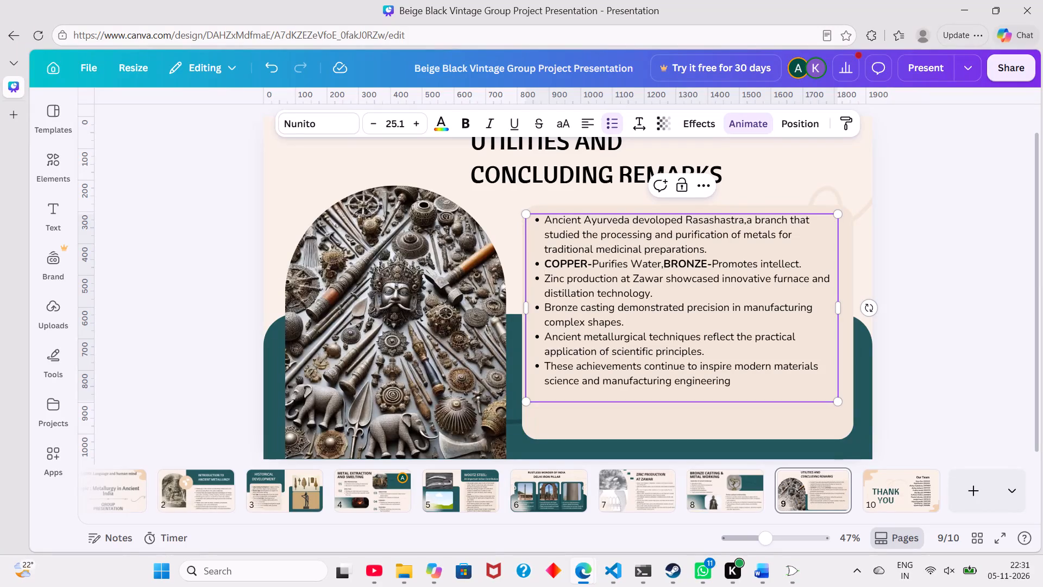
Delete the text of the bullet about zinc production at Zawar in slide 9's text box.
{"action": "left_click_drag", "start_coordinate": [654, 295], "coordinate": [543, 279]}
{"action": "key", "text": "BackSpace"}
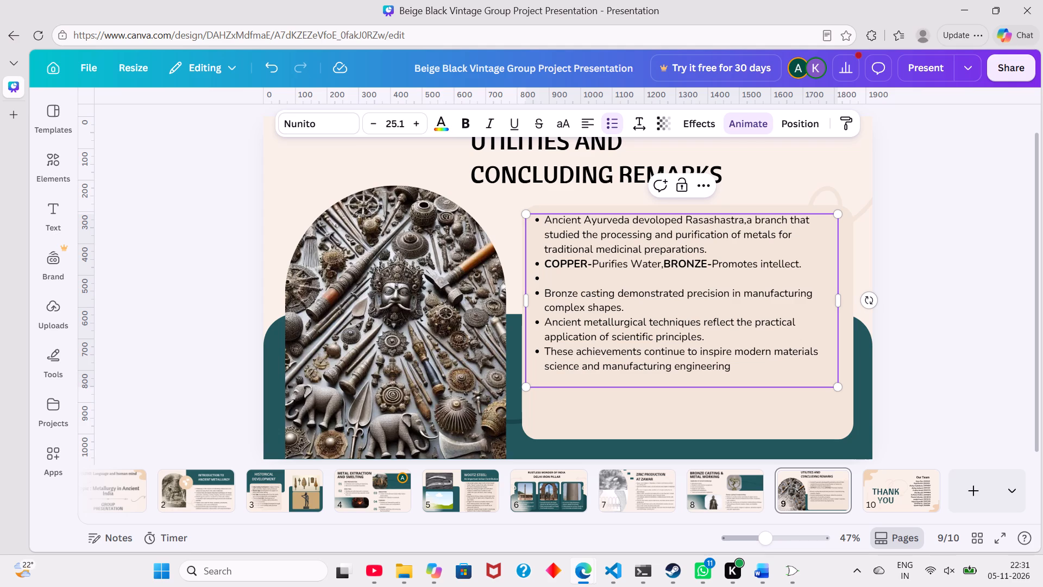
Replace slide 9's entire heading "UTILITIES AND CONCLUDING REMARKS" with "METALLURGY IN MEDICINAL FIELDS".
{"action": "left_click", "coordinate": [535, 159]}
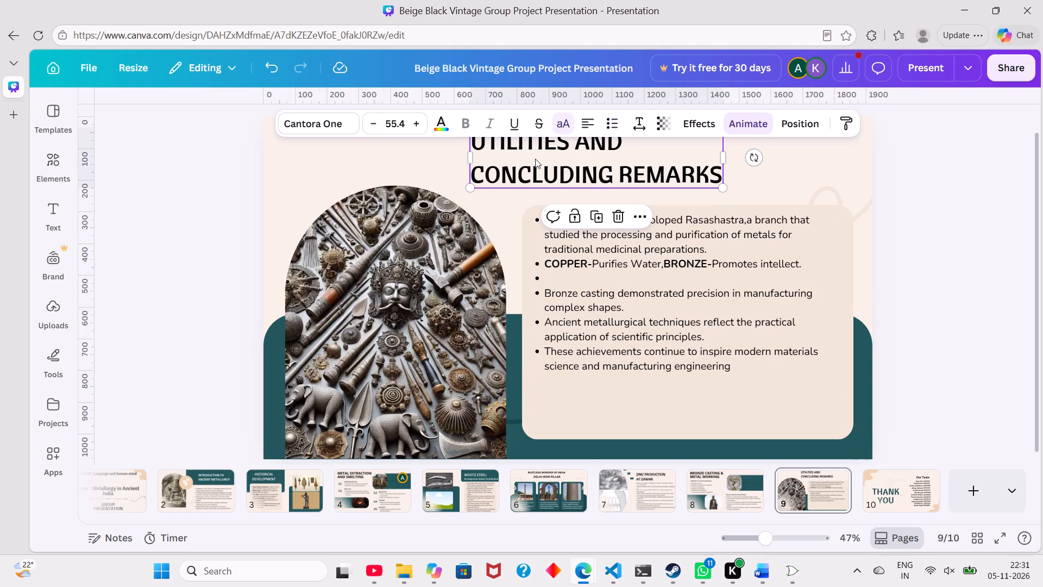
{"action": "scroll", "coordinate": [589, 180], "scroll_direction": "up", "scroll_amount": 1}
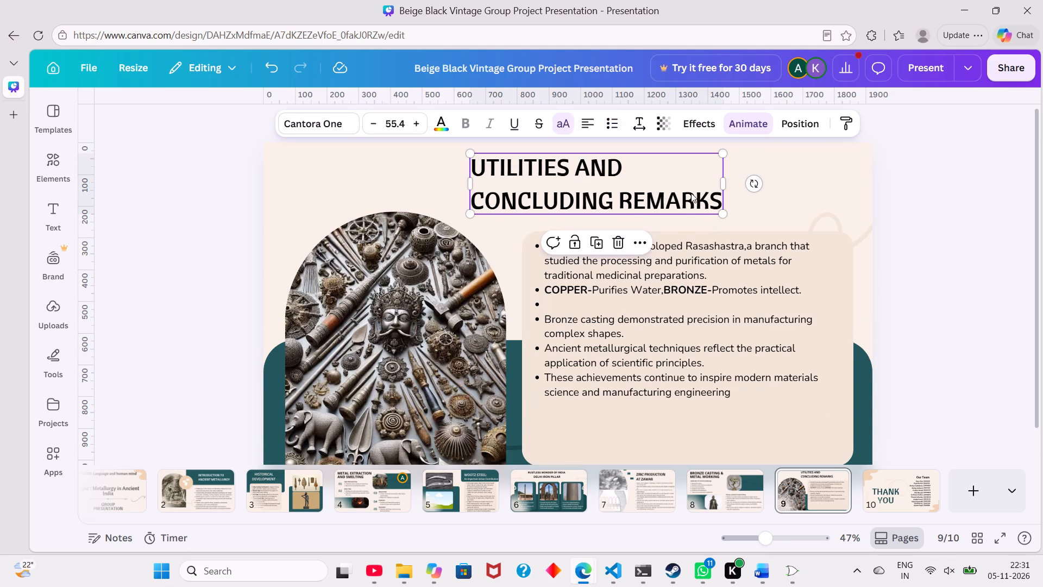
{"action": "left_click", "coordinate": [711, 197]}
{"action": "left_click", "coordinate": [715, 198]}
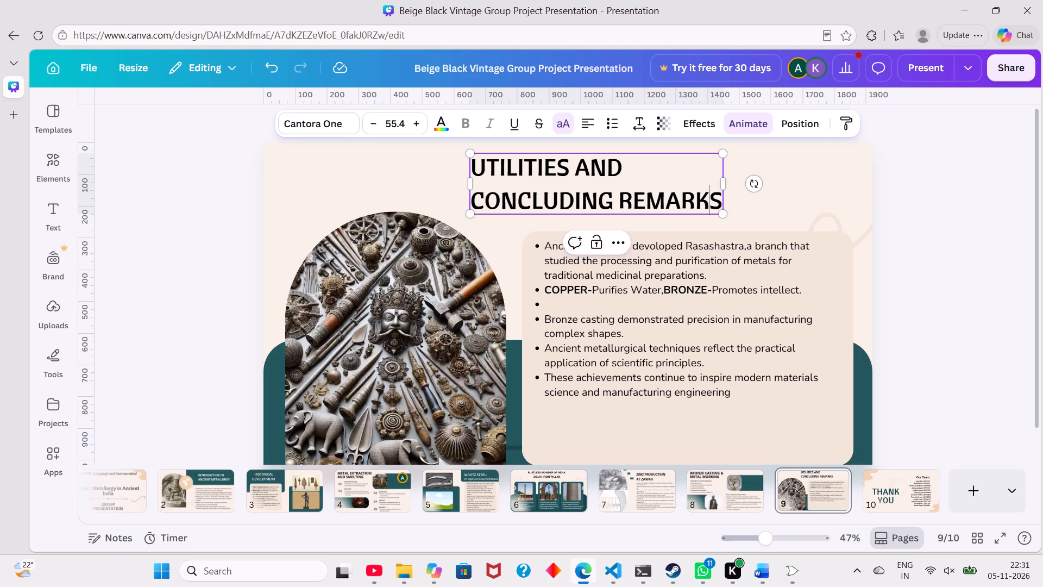
{"action": "left_click", "coordinate": [719, 199]}
{"action": "key", "text": "BackSpace"}
{"action": "key", "text": "BackSpace"}
{"action": "key", "text": "BackSpace"}
{"action": "key", "text": "BackSpace"}
{"action": "key", "text": "BackSpace"}
{"action": "key", "text": "BackSpace"}
{"action": "key", "text": "BackSpace"}
{"action": "key", "text": "BackSpace"}
{"action": "key", "text": "BackSpace"}
{"action": "key", "text": "BackSpace"}
{"action": "key", "text": "BackSpace"}
{"action": "key", "text": "BackSpace"}
{"action": "key", "text": "BackSpace"}
{"action": "key", "text": "BackSpace"}
{"action": "key", "text": "BackSpace"}
{"action": "key", "text": "BackSpace"}
{"action": "key", "text": "BackSpace"}
{"action": "key", "text": "BackSpace"}
{"action": "key", "text": "BackSpace"}
{"action": "key", "text": "BackSpace"}
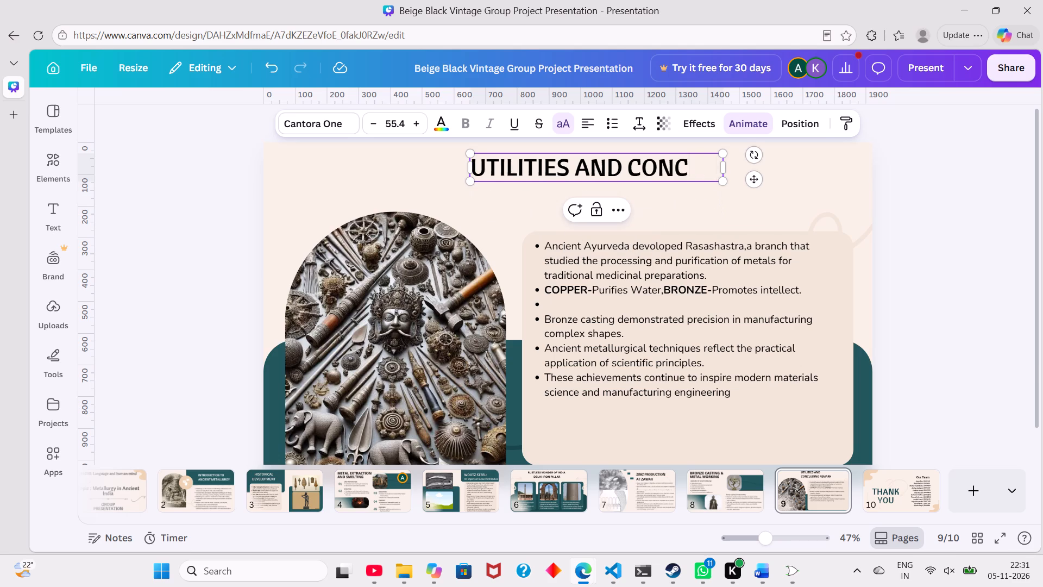
{"action": "key", "text": "BackSpace"}
{"action": "key", "text": "BackSpace"}
{"action": "key", "text": "BackSpace"}
{"action": "key", "text": "BackSpace"}
{"action": "key", "text": "BackSpace"}
{"action": "key", "text": "BackSpace"}
{"action": "key", "text": "BackSpace"}
{"action": "key", "text": "BackSpace"}
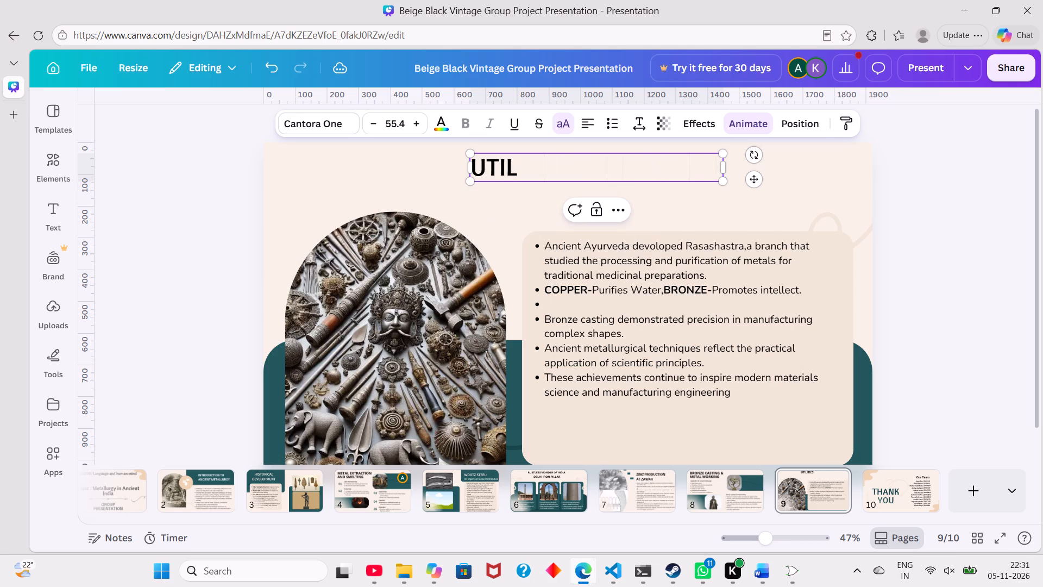
{"action": "key", "text": "BackSpace"}
{"action": "key", "text": "BackSpace"}
{"action": "key", "text": "BackSpace"}
{"action": "key", "text": "BackSpace"}
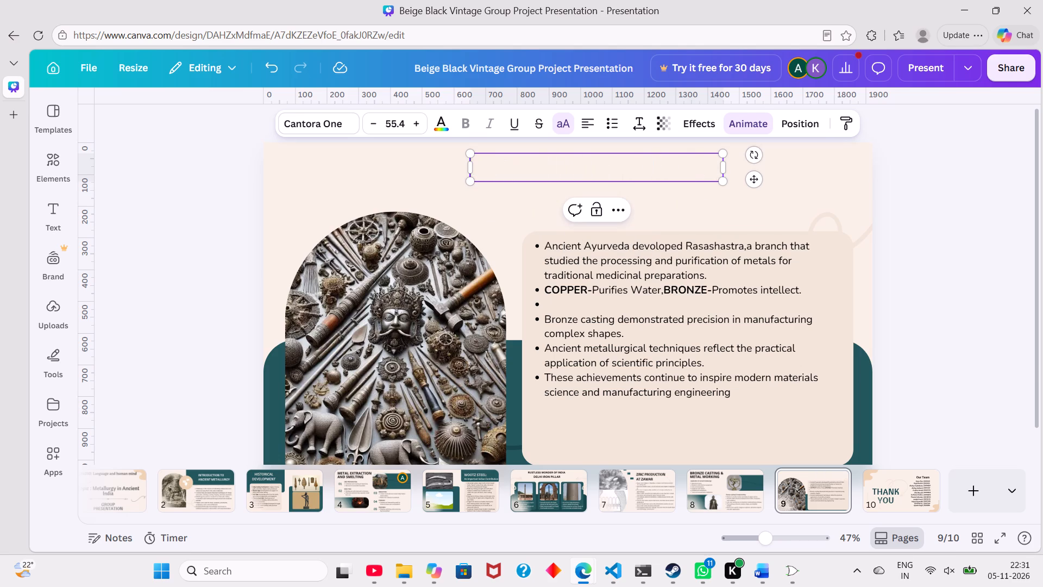
{"action": "key", "text": "shift+m"}
{"action": "type", "text": "ETAllu"}
{"action": "type", "text": "rgy"}
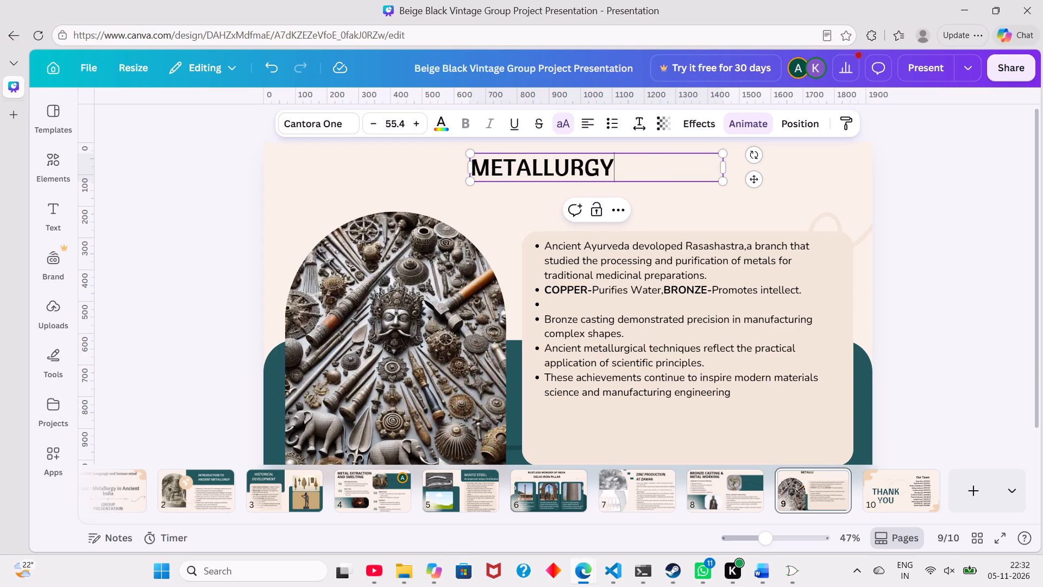
{"action": "key", "text": "space"}
{"action": "type", "text": "in"}
{"action": "key", "text": "space"}
{"action": "type", "text": "medi"}
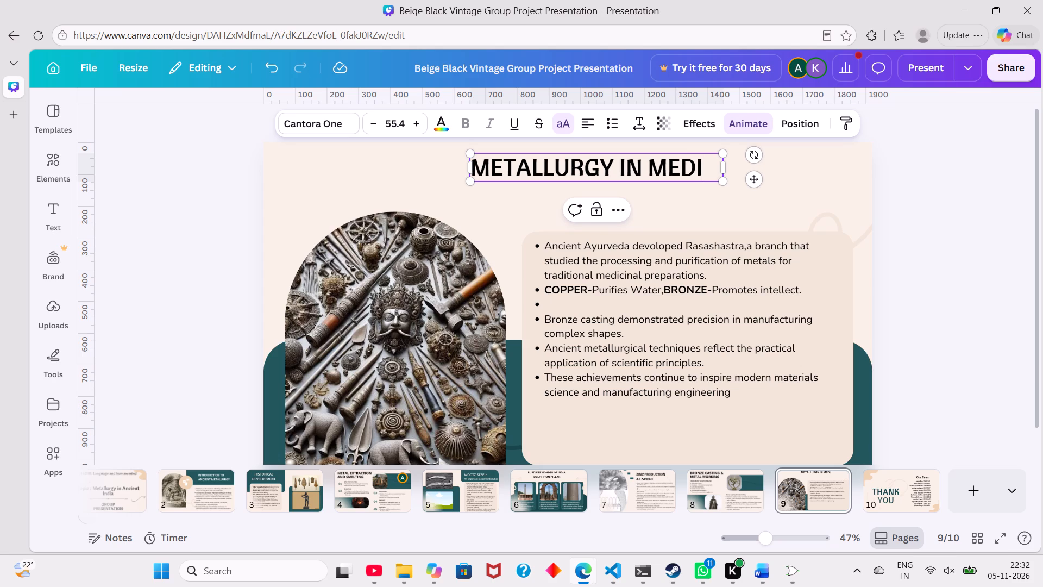
{"action": "type", "text": "ci"}
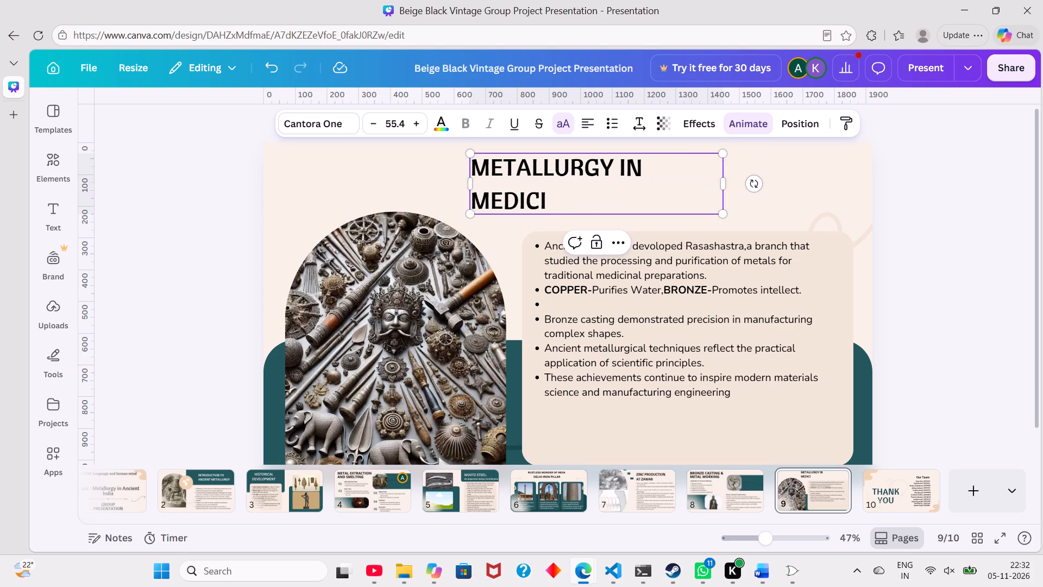
{"action": "type", "text": "nal"}
{"action": "key", "text": "space"}
{"action": "type", "text": "fields"}
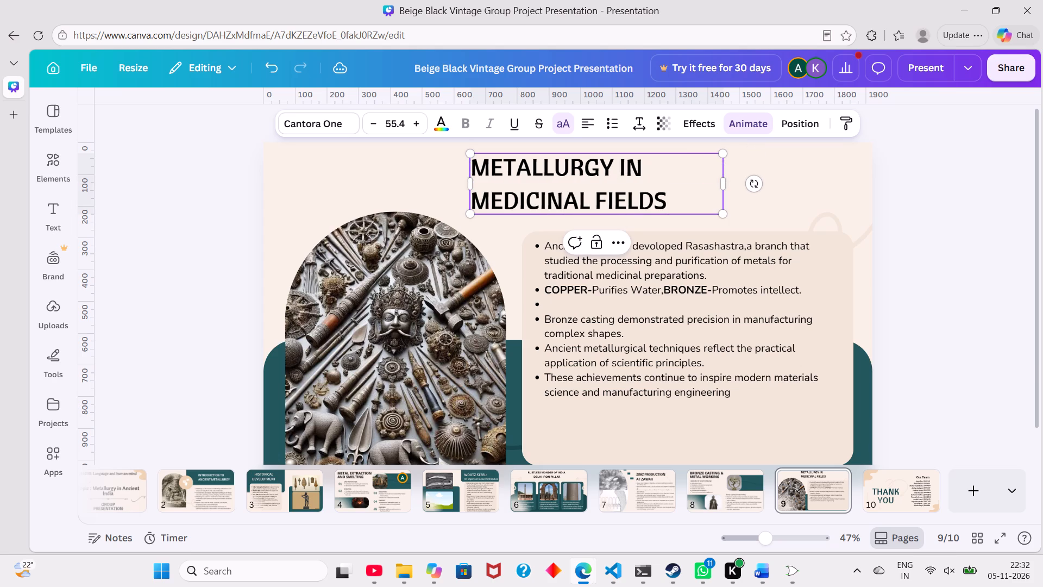
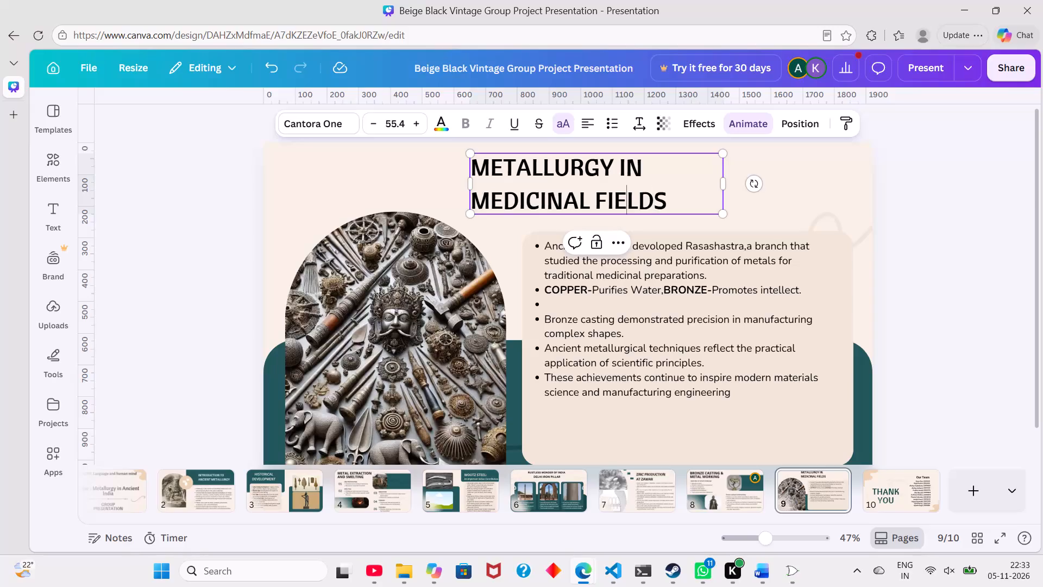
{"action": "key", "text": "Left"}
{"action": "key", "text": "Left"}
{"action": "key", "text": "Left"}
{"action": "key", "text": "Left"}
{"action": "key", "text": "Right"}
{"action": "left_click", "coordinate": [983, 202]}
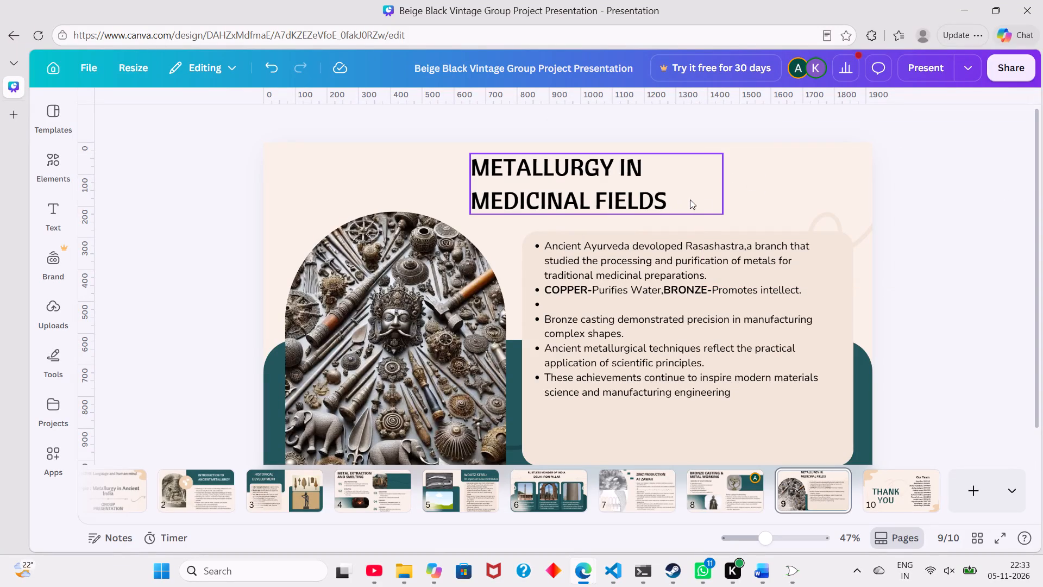
Enlarge slide 9's heading to font size 59.4 and reposition it near the slide's top edge, slightly right of the slide's centre.
{"action": "left_click", "coordinate": [723, 211]}
{"action": "left_click", "coordinate": [648, 198]}
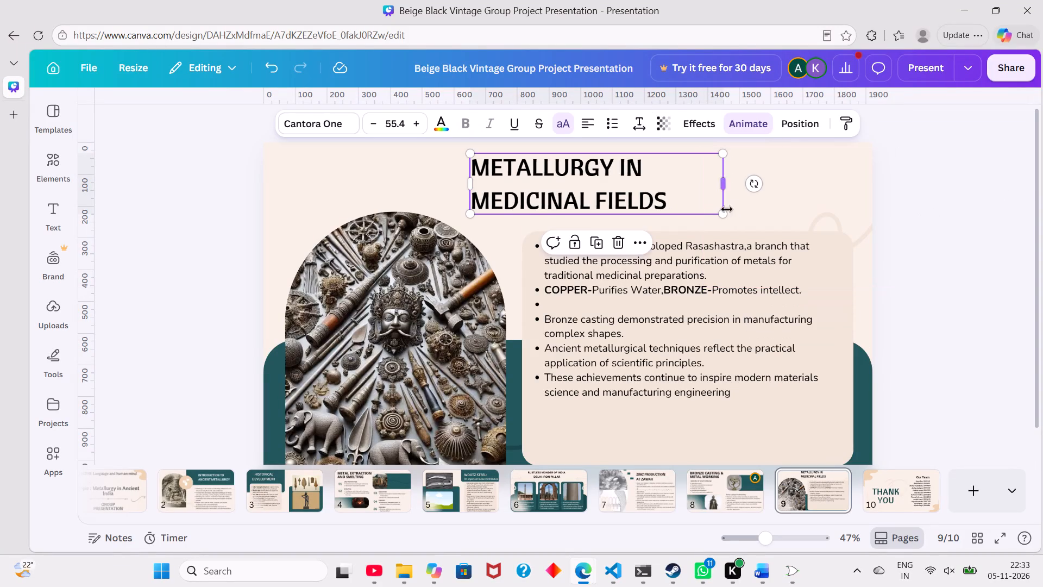
{"action": "left_click_drag", "start_coordinate": [723, 213], "coordinate": [733, 234]}
{"action": "left_click_drag", "start_coordinate": [509, 185], "coordinate": [497, 183]}
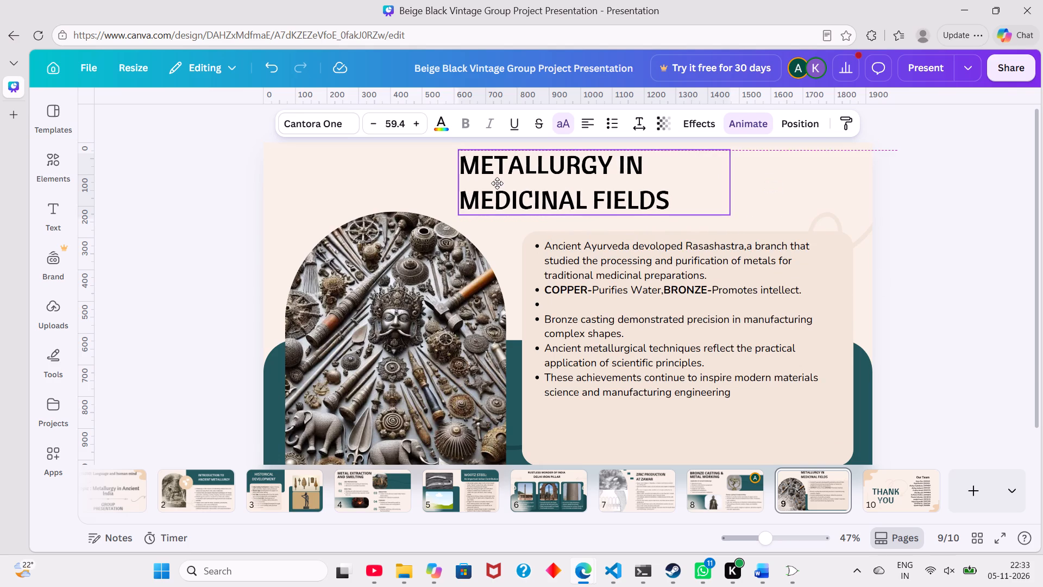
{"action": "left_click_drag", "start_coordinate": [497, 183], "coordinate": [490, 184]}
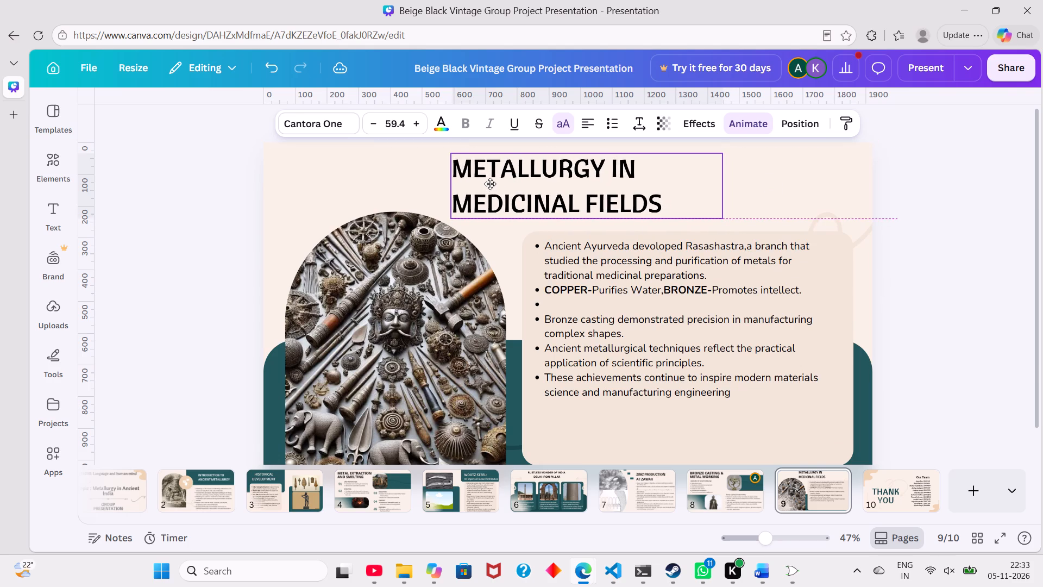
{"action": "left_click_drag", "start_coordinate": [490, 184], "coordinate": [491, 187]}
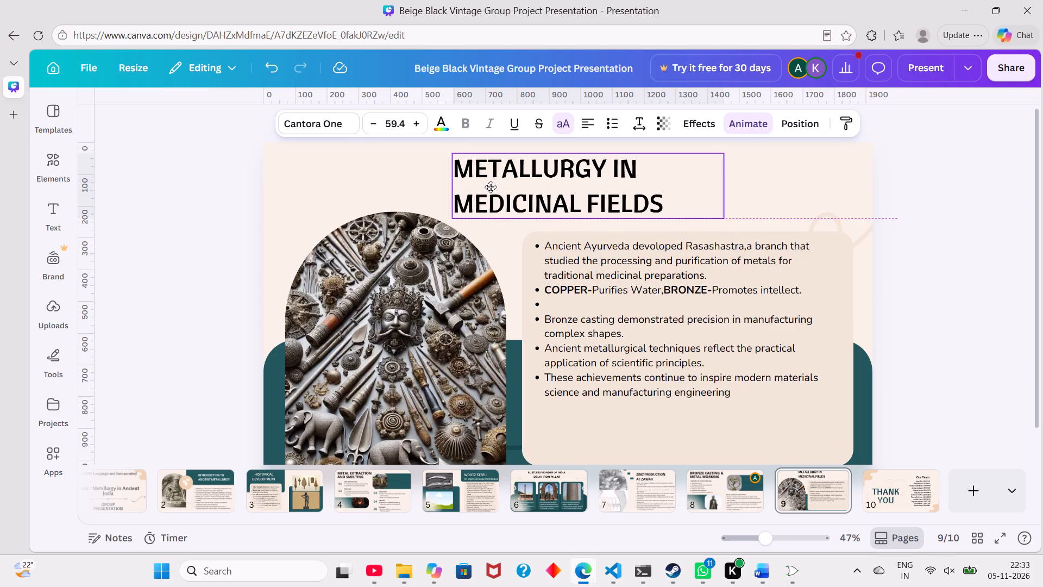
{"action": "left_click_drag", "start_coordinate": [491, 187], "coordinate": [487, 185]}
{"action": "left_click", "coordinate": [947, 188]}
{"action": "scroll", "coordinate": [918, 205], "scroll_direction": "down", "scroll_amount": 1}
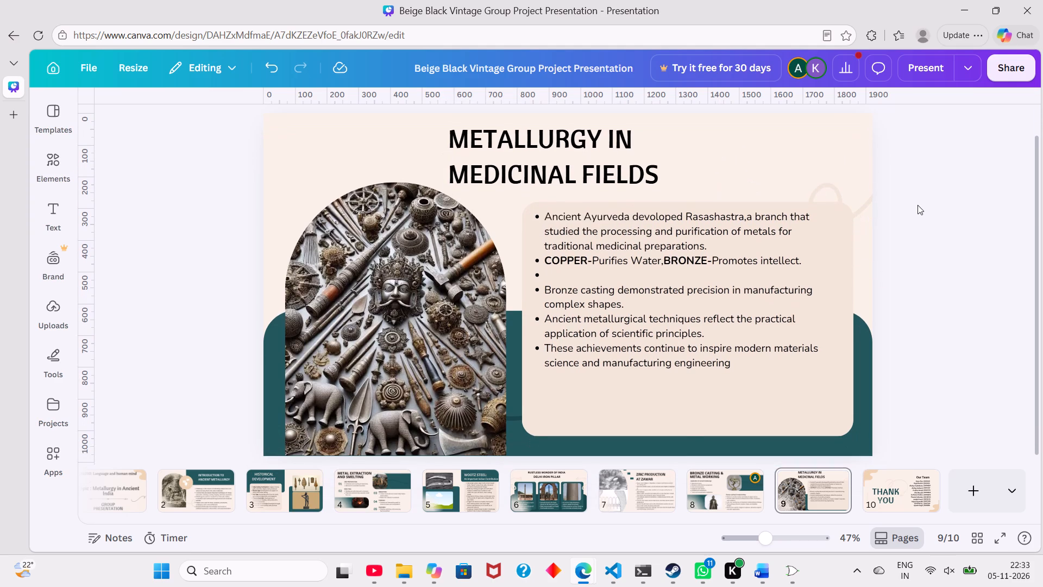
{"action": "scroll", "coordinate": [918, 205], "scroll_direction": "down", "scroll_amount": 1}
{"action": "left_click_drag", "start_coordinate": [600, 166], "coordinate": [607, 167]}
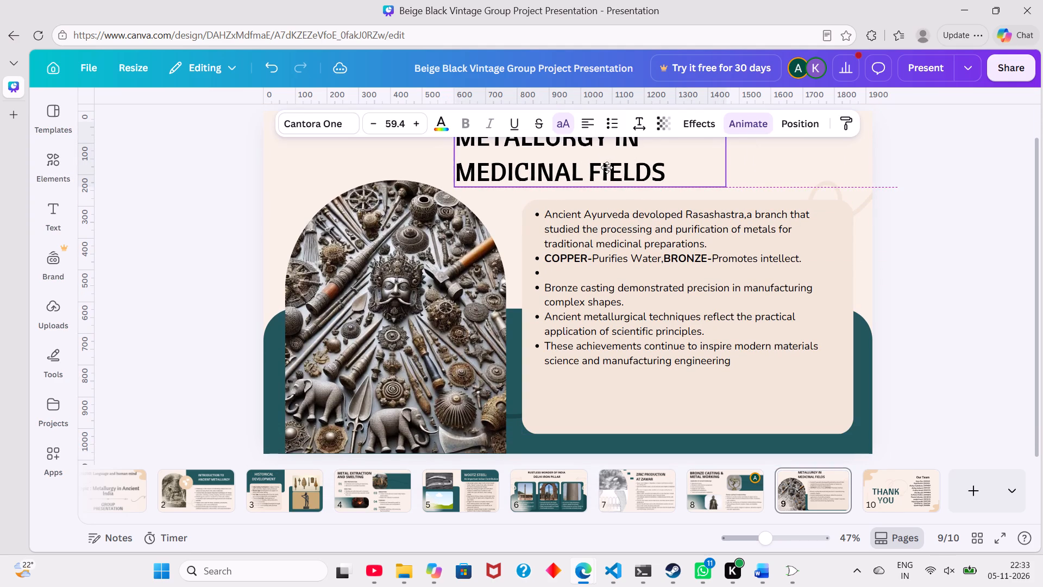
{"action": "left_click_drag", "start_coordinate": [607, 167], "coordinate": [611, 170]}
{"action": "left_click", "coordinate": [948, 236]}
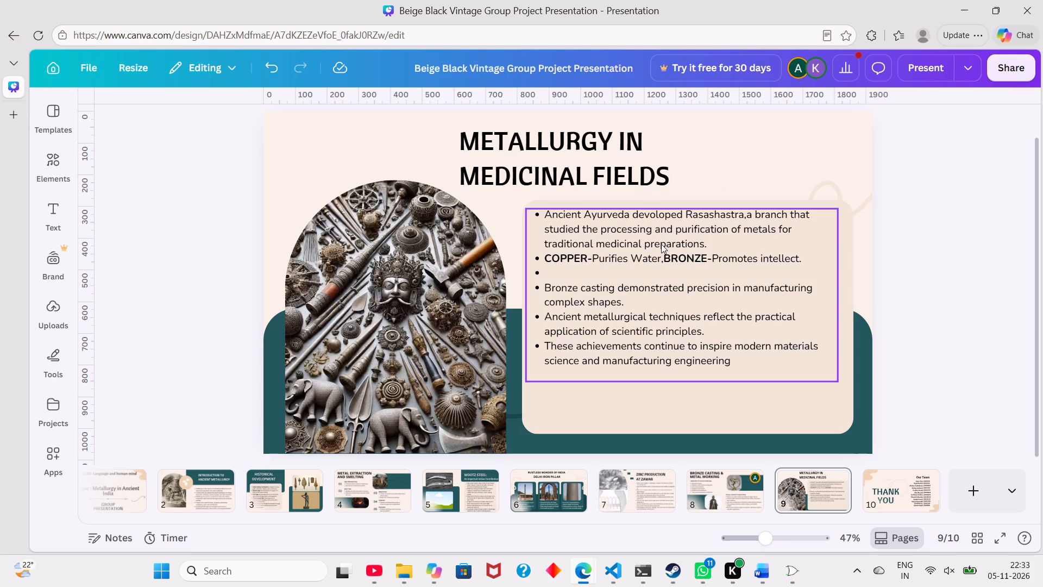
Start slide 9's empty third bullet with the bold text "Maharishi Sushruta,".
{"action": "left_click", "coordinate": [628, 269]}
{"action": "double_click", "coordinate": [630, 271]}
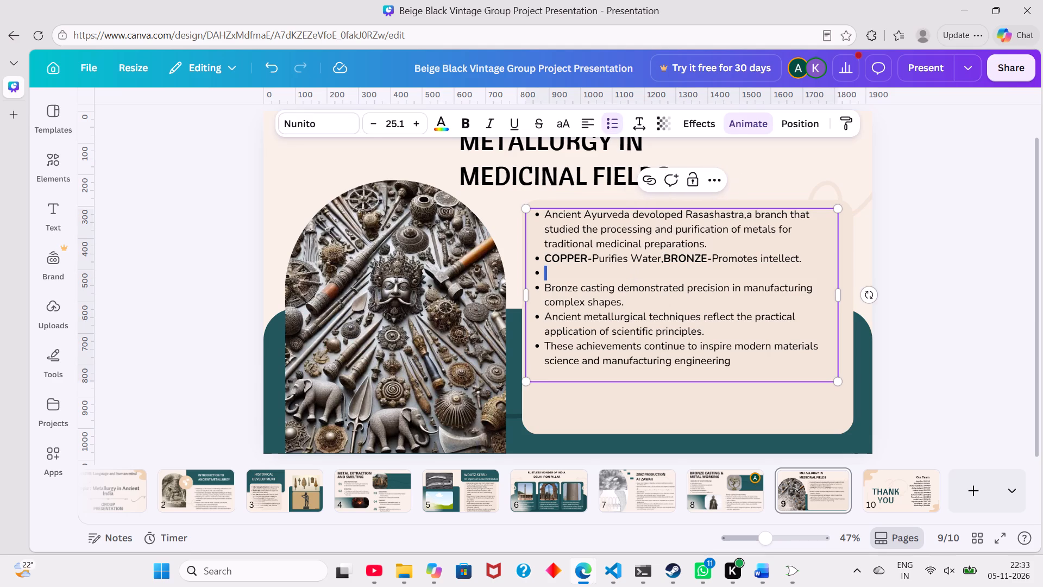
{"action": "left_click", "coordinate": [631, 279]}
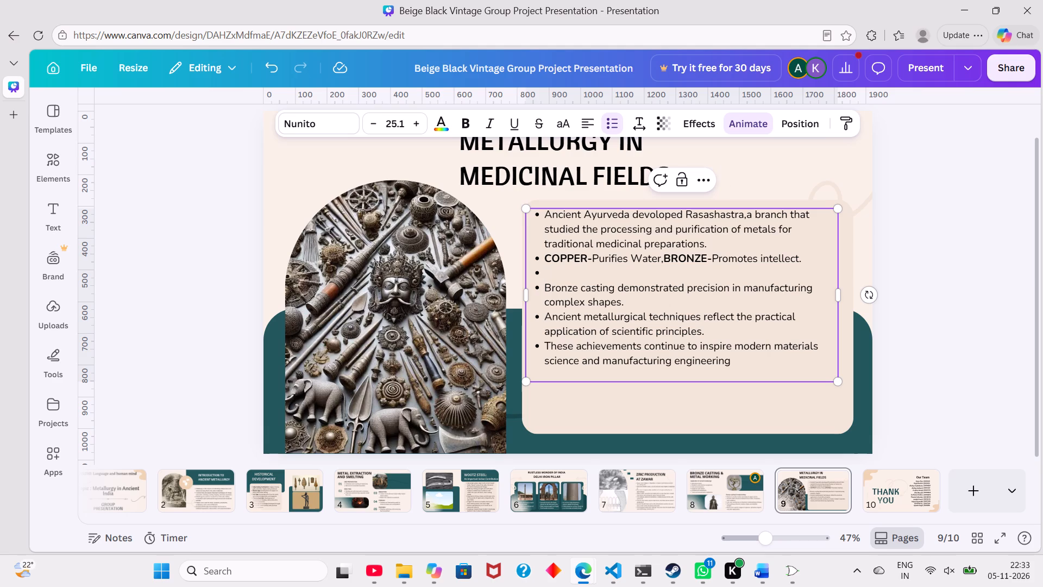
{"action": "key", "text": "shift+m"}
{"action": "key", "text": "BackSpace"}
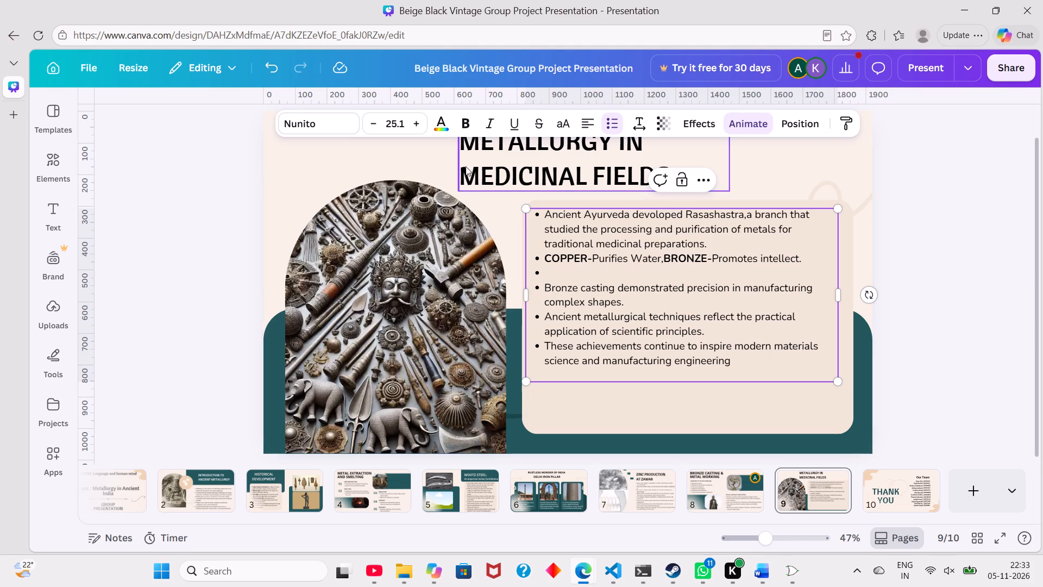
{"action": "left_click", "coordinate": [464, 129]}
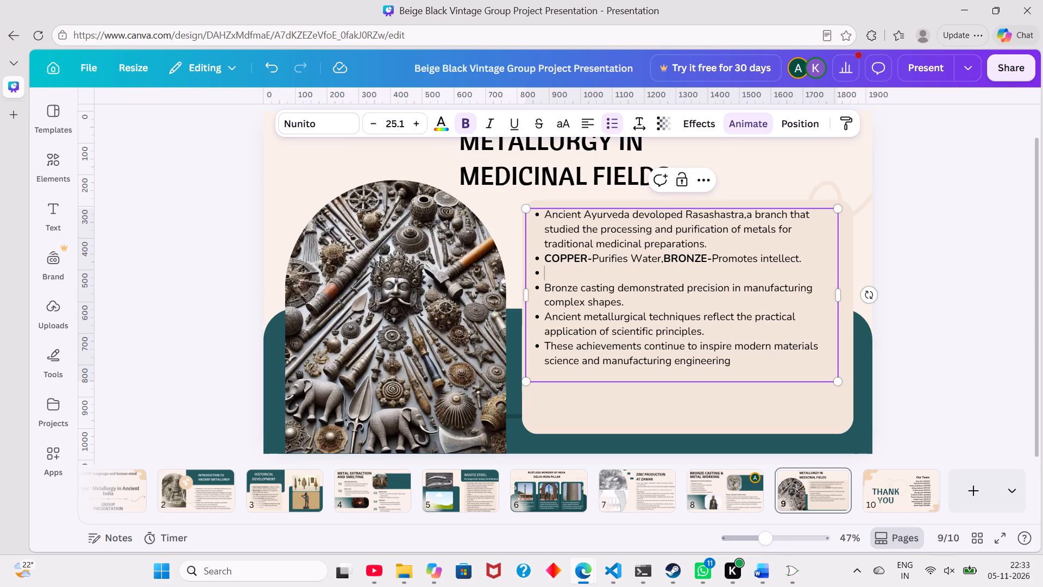
{"action": "key", "text": "shift+m"}
{"action": "key", "text": "a"}
{"action": "type", "text": "ha"}
{"action": "type", "text": "risi"}
{"action": "key", "text": "BackSpace"}
{"action": "type", "text": "hi"}
{"action": "key", "text": "space"}
{"action": "type", "text": "Sush"}
{"action": "type", "text": "ruta"}
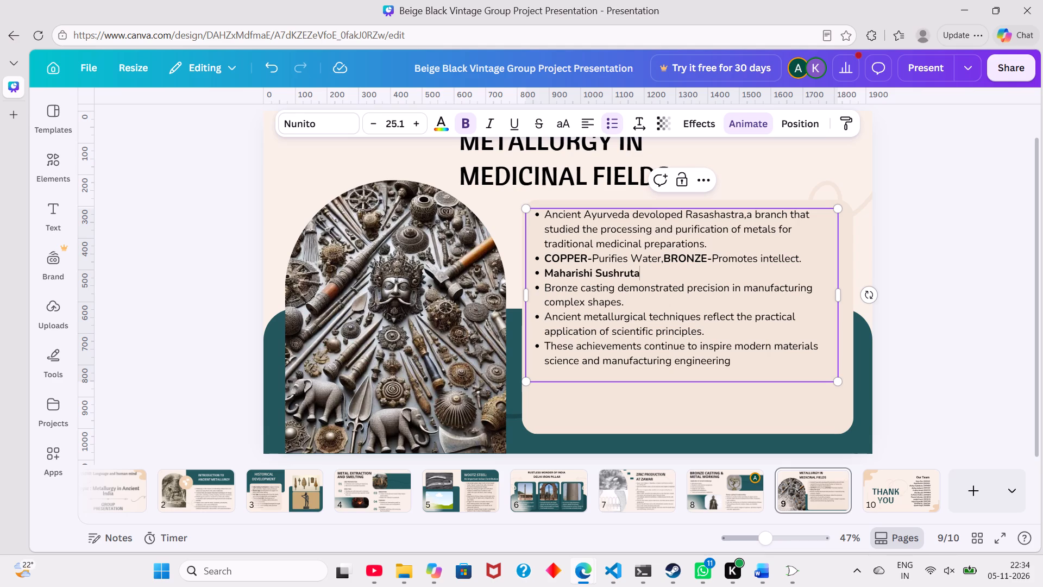
{"action": "key", "text": "comma"}
Extend the Maharishi Sushruta bullet with the bold text "an Indian pioneer of surgery-".
{"action": "type", "text": "an I"}
{"action": "type", "text": "ndian pio"}
{"action": "type", "text": "neer"}
{"action": "key", "text": "space"}
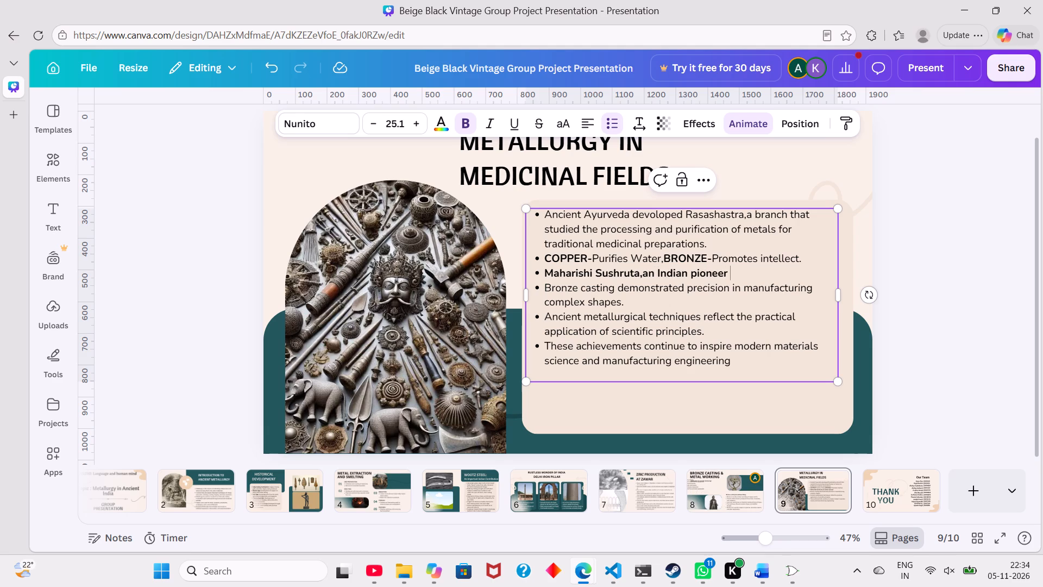
{"action": "type", "text": "if"}
{"action": "key", "text": "space"}
{"action": "key", "text": "BackSpace"}
{"action": "key", "text": "BackSpace"}
{"action": "key", "text": "BackSpace"}
{"action": "type", "text": "of"}
{"action": "key", "text": "space"}
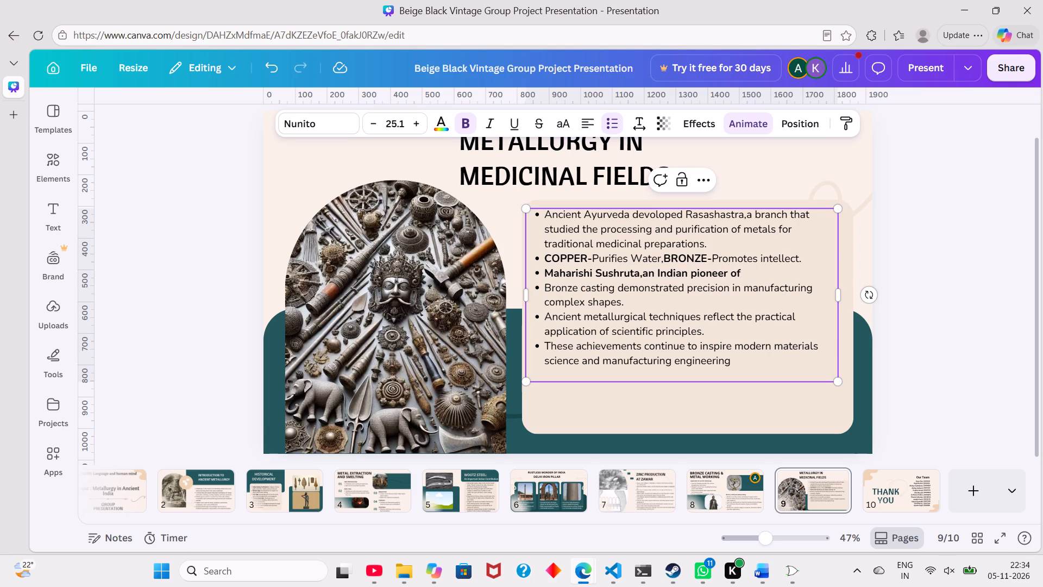
{"action": "key", "text": "BackSpace"}
{"action": "key", "text": "space"}
{"action": "type", "text": "surg"}
{"action": "type", "text": "er"}
{"action": "type", "text": "y,"}
{"action": "left_click", "coordinate": [462, 126]}
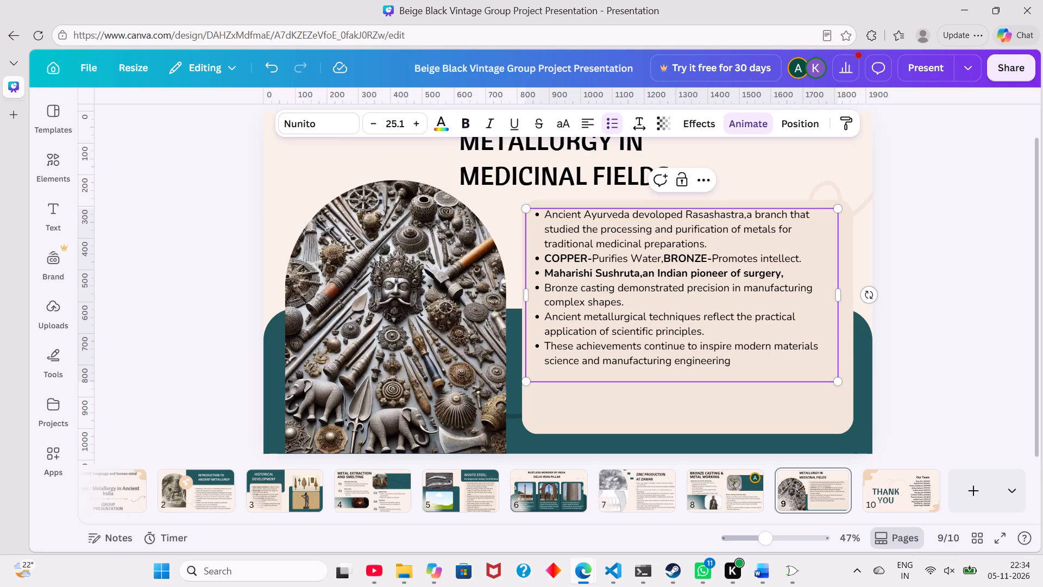
{"action": "key", "text": "BackSpace"}
{"action": "key", "text": "minus"}
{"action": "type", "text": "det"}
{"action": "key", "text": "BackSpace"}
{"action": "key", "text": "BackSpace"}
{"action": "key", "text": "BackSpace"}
Continue slide 9's Maharishi Sushruta bullet after the bold text with "detailed about" in regular, non-bold weight.
{"action": "left_click", "coordinate": [463, 123]}
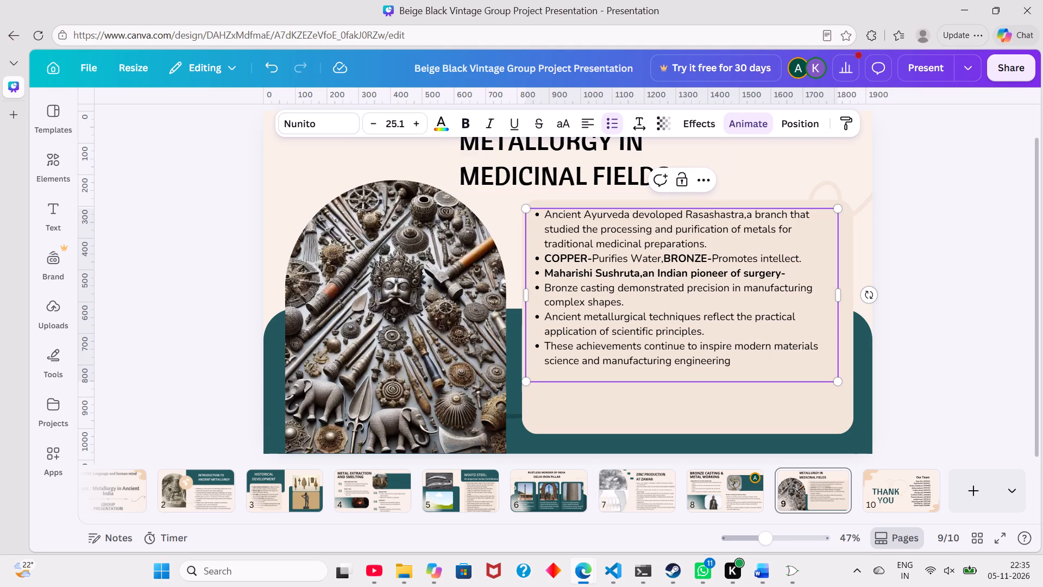
{"action": "type", "text": "deta"}
{"action": "type", "text": "iled about"}
{"action": "key", "text": "space"}
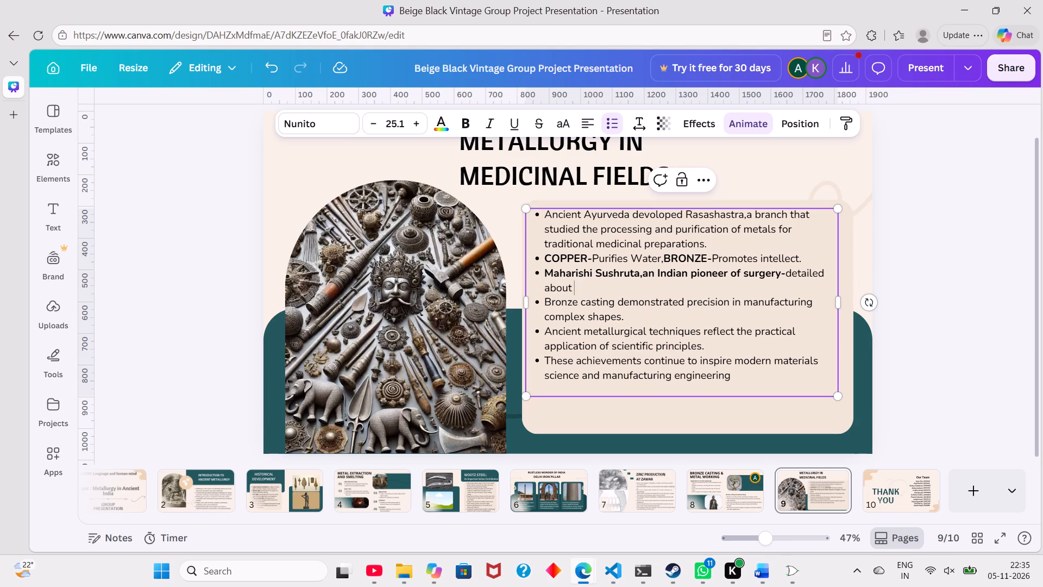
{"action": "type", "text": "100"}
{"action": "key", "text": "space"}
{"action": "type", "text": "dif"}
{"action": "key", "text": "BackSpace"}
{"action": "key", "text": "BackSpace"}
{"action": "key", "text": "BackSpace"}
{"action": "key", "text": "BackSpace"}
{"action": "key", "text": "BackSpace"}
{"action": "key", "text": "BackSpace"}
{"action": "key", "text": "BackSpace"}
Complete the Maharishi Sushruta bullet with "needles,forceps-forged from high quality steel" after "detailed about".
{"action": "type", "text": "needles"}
{"action": "type", "text": ",force"}
{"action": "type", "text": "ps"}
{"action": "key", "text": "minus"}
{"action": "type", "text": "forg"}
{"action": "type", "text": "ed"}
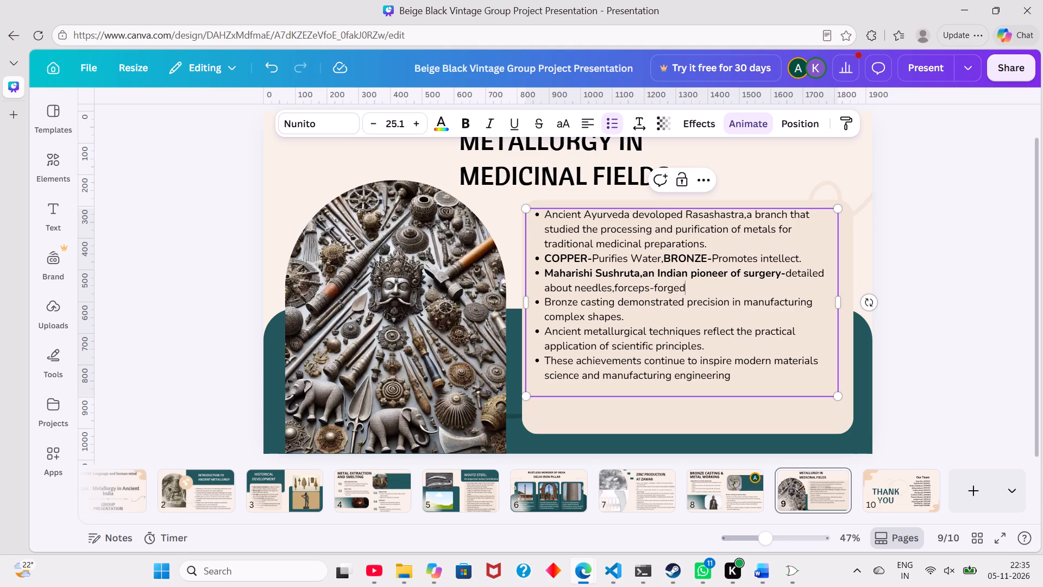
{"action": "key", "text": "space"}
{"action": "type", "text": "from high quality"}
{"action": "key", "text": "space"}
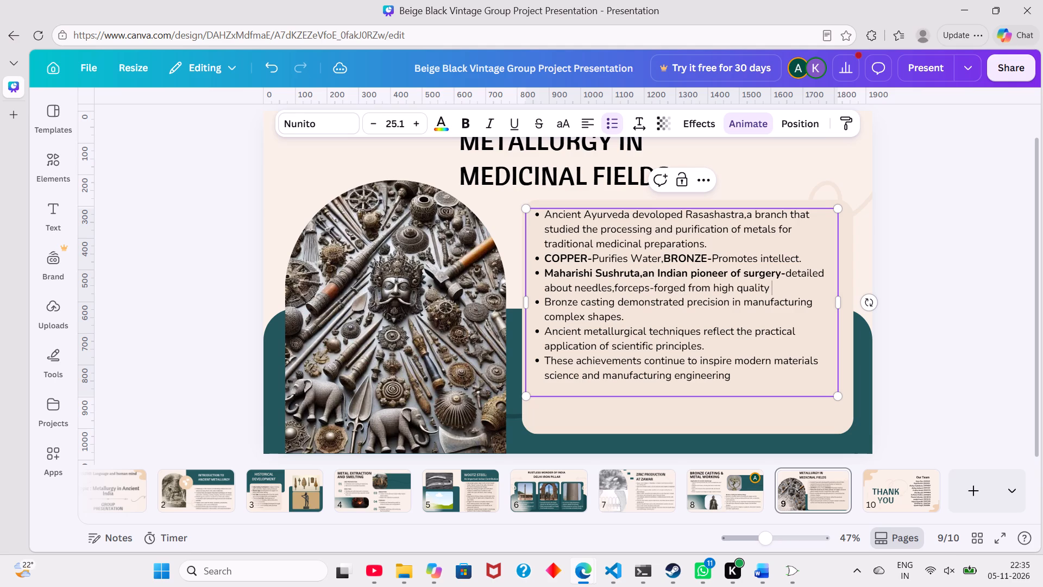
{"action": "type", "text": "steel"}
Place the text cursor at the end of slide 9's bronze casting bullet, after "complex shapes.".
{"action": "left_click", "coordinate": [664, 317]}
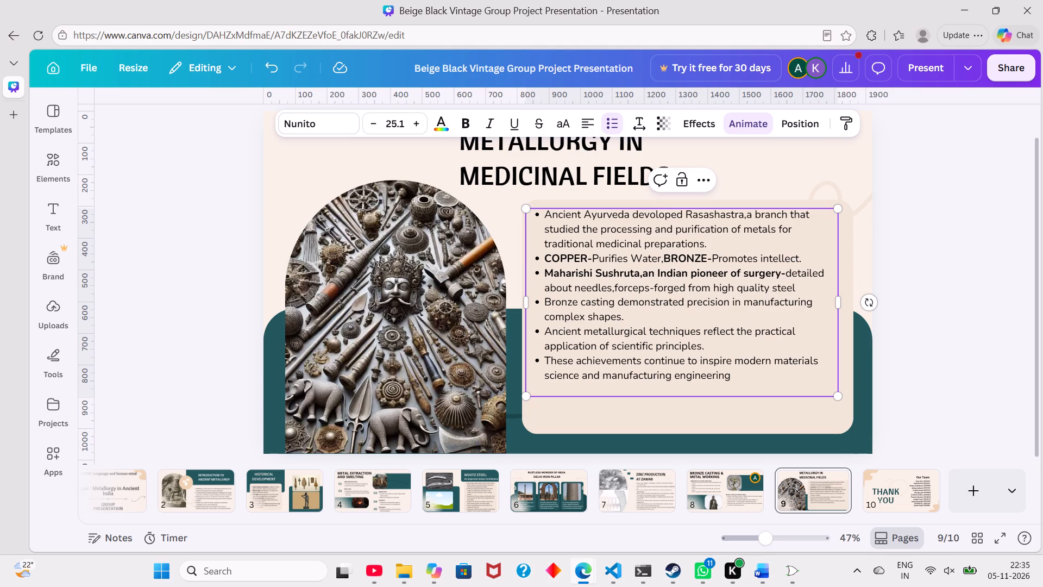
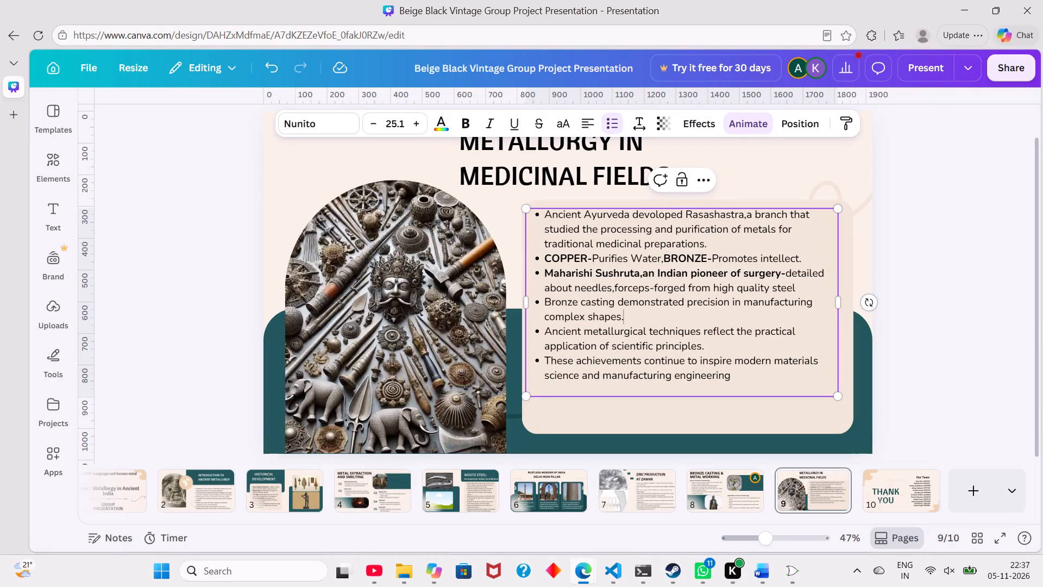
Delete the text of slide 9's bronze casting bullet, "Bronze casting demonstrated precision in manufacturing complex shapes.", leaving its bullet point empty.
{"action": "left_click_drag", "start_coordinate": [626, 318], "coordinate": [546, 301]}
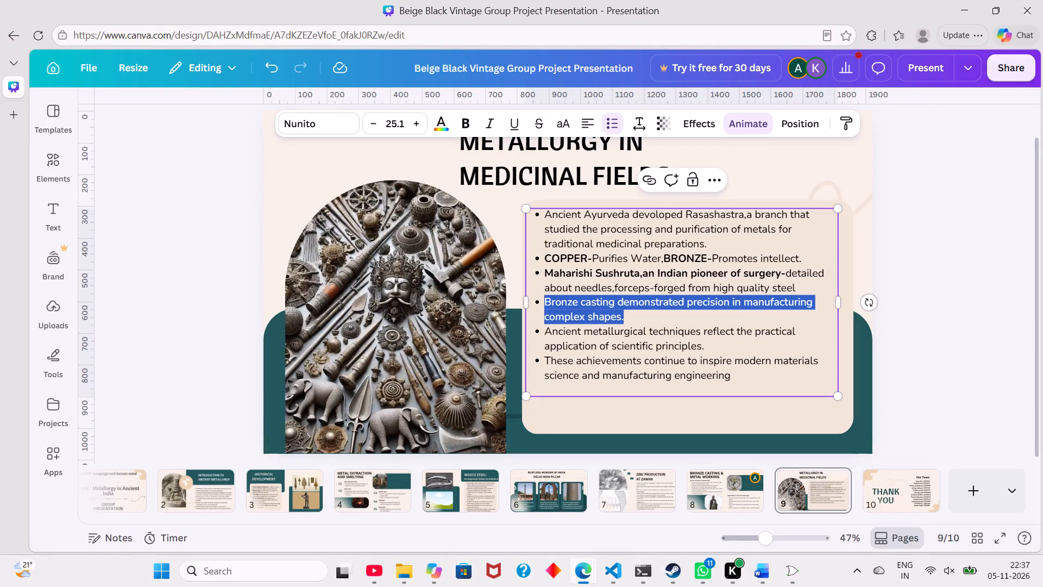
{"action": "key", "text": "BackSpace"}
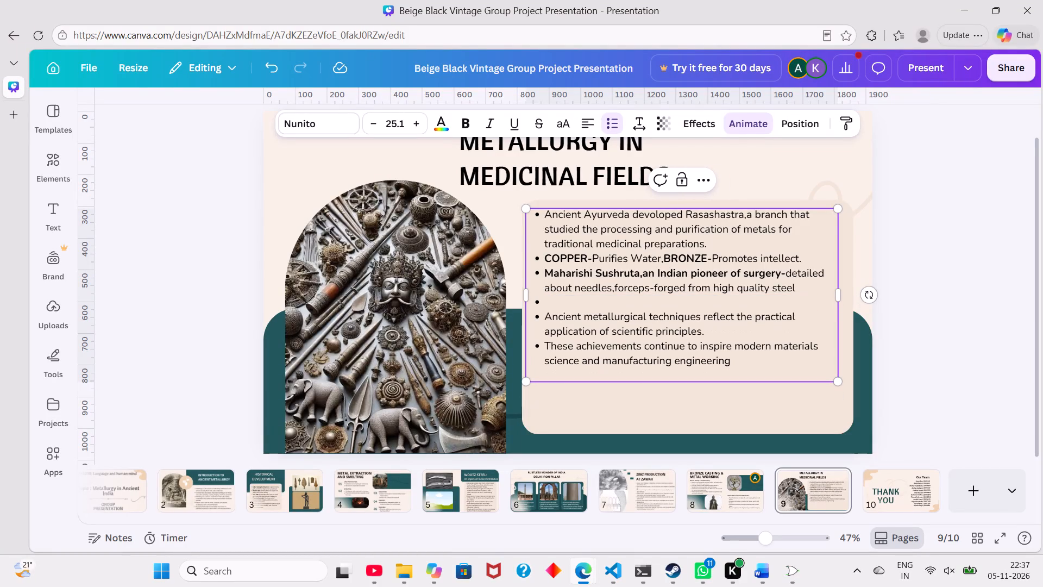
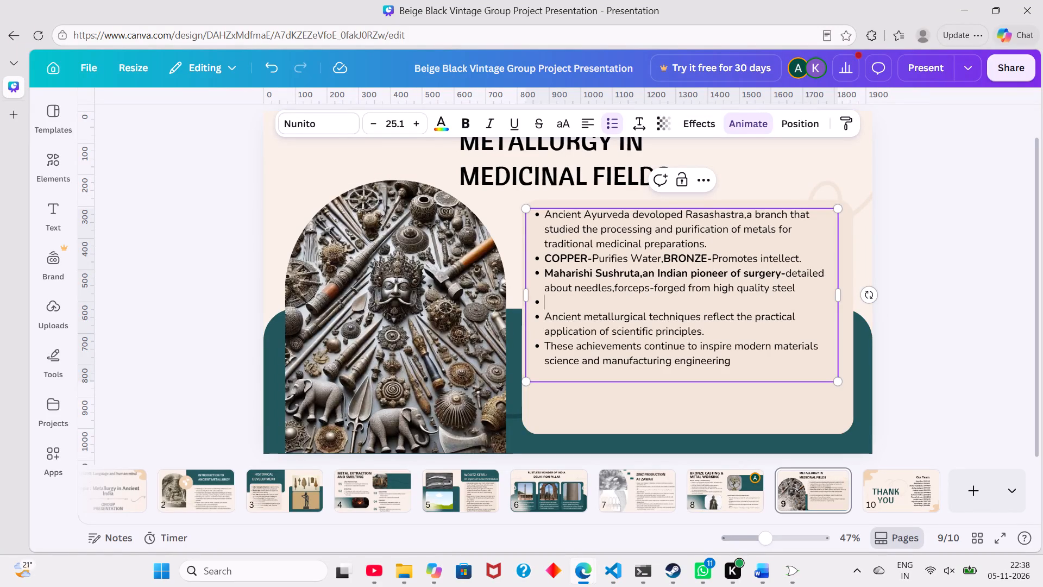
Fill slide 9's empty bullet with "Antibacterial properties of Copper and Silver helped in Antimicrobial wound care.".
{"action": "key", "text": "a"}
{"action": "key", "text": "n"}
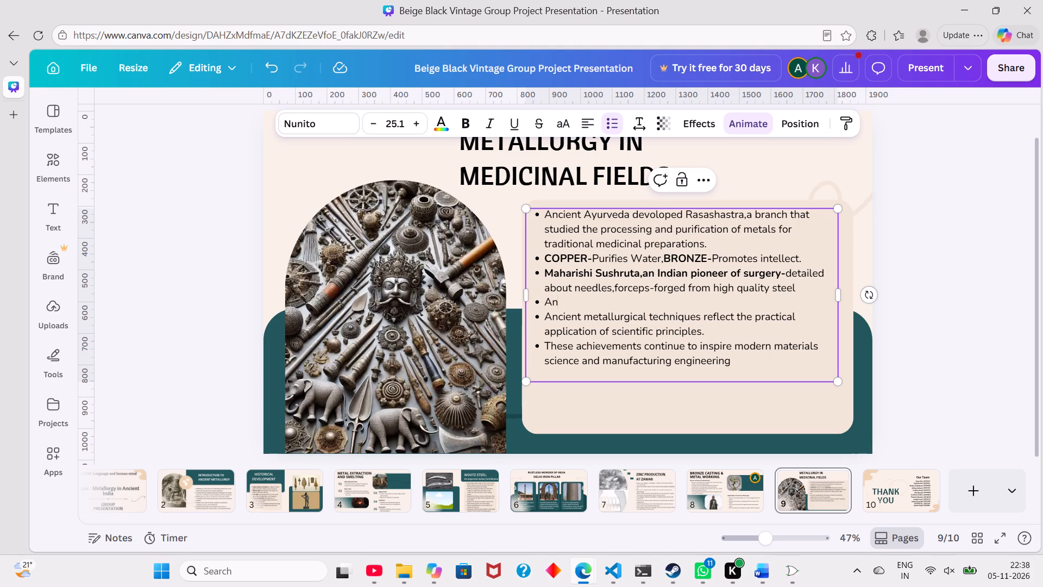
{"action": "type", "text": "ti"}
{"action": "type", "text": "bac"}
{"action": "type", "text": "terial properties of"}
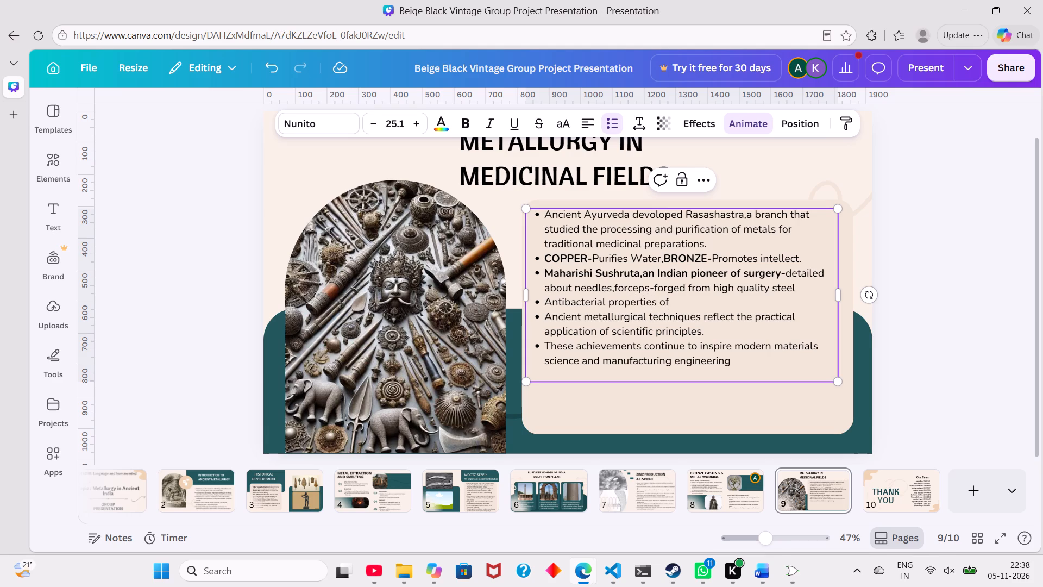
{"action": "key", "text": "space"}
{"action": "key", "text": "shift+c"}
{"action": "type", "text": "opper and Sil"}
{"action": "type", "text": "ver"}
{"action": "key", "text": "space"}
{"action": "type", "text": "helped"}
{"action": "key", "text": "space"}
{"action": "type", "text": "in"}
{"action": "key", "text": "space"}
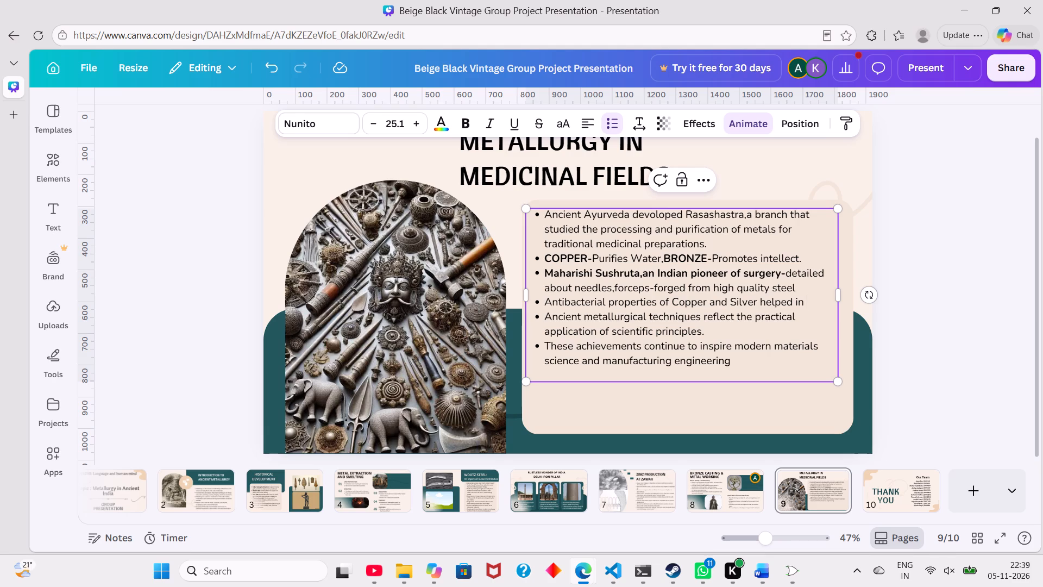
{"action": "type", "text": "AN"}
{"action": "key", "text": "BackSpace"}
{"action": "type", "text": "nti"}
{"action": "type", "text": "mi"}
{"action": "type", "text": "cro"}
{"action": "type", "text": "bial"}
{"action": "key", "text": "space"}
{"action": "type", "text": "wou"}
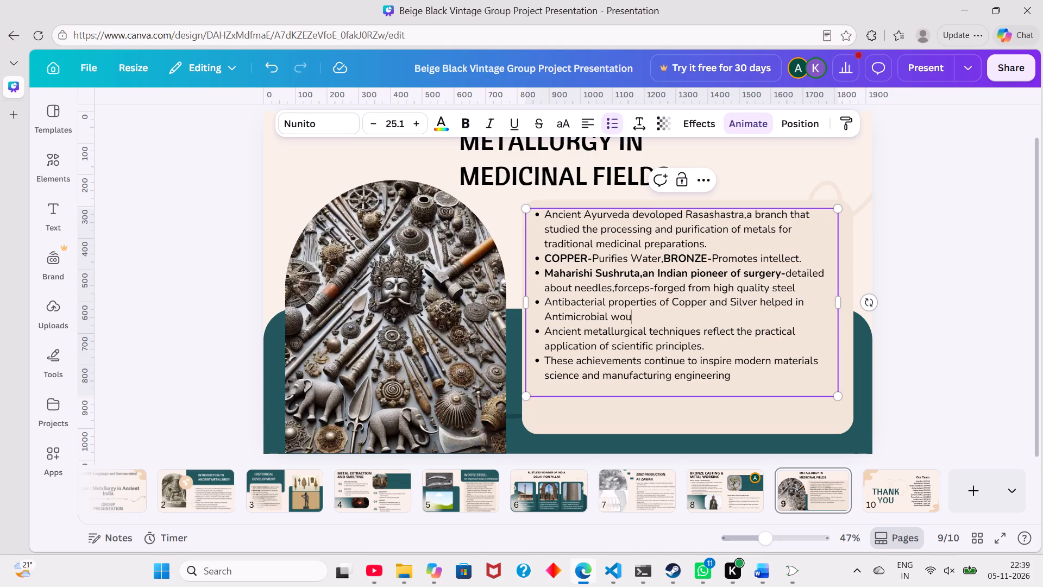
{"action": "type", "text": "nd care"}
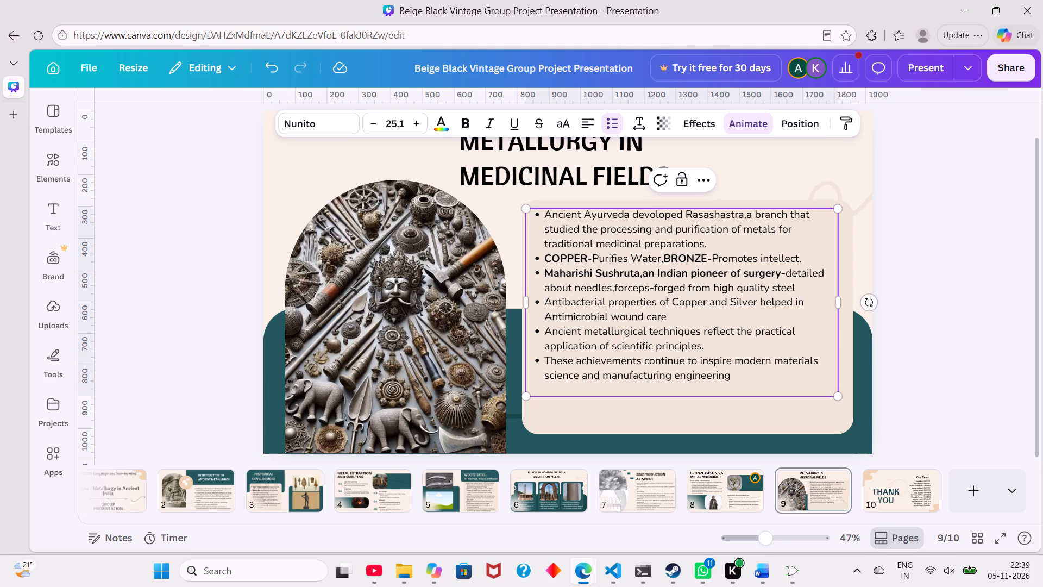
{"action": "left_click", "coordinate": [712, 345]}
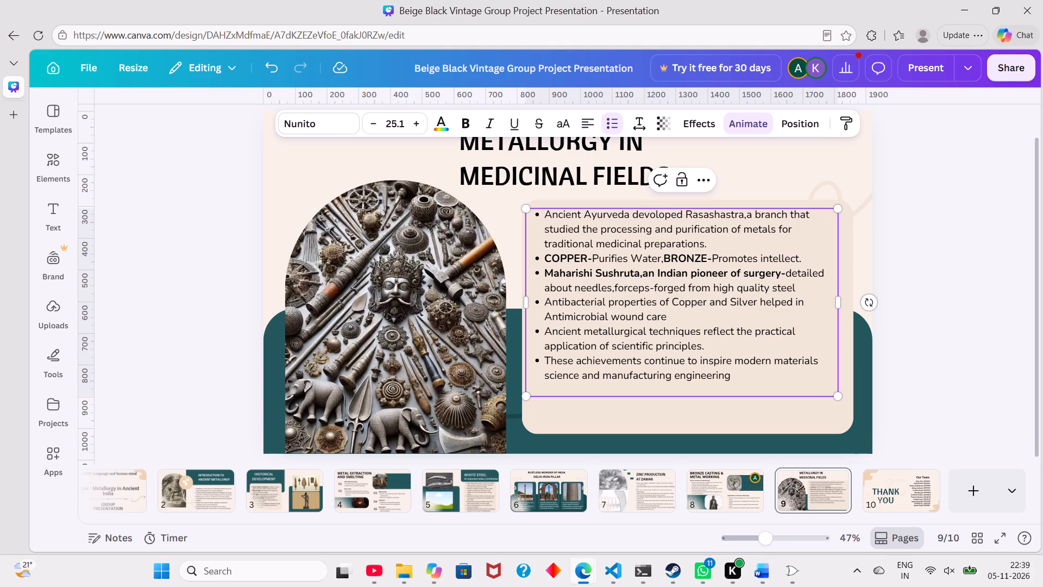
{"action": "left_click", "coordinate": [688, 322]}
{"action": "key", "text": "period"}
Add a full stop at the end of the Maharishi Sushruta bullet, after "high quality steel".
{"action": "left_click", "coordinate": [805, 287]}
{"action": "key", "text": "period"}
{"action": "left_click", "coordinate": [897, 319]}
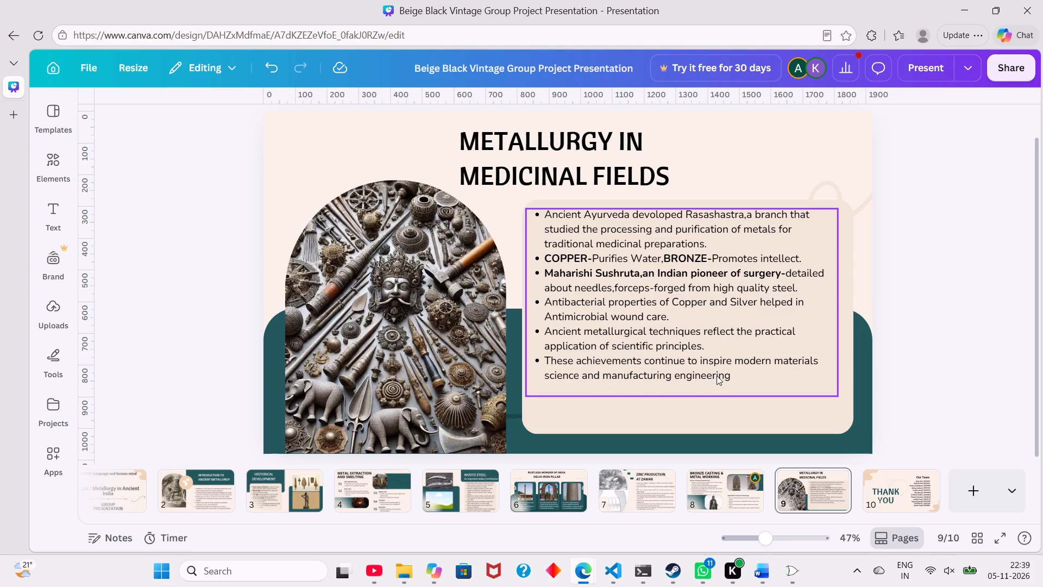
Rewrite the ending of slide 9's last bullet so its final line reads "science and medicinal fields.".
{"action": "double_click", "coordinate": [737, 374]}
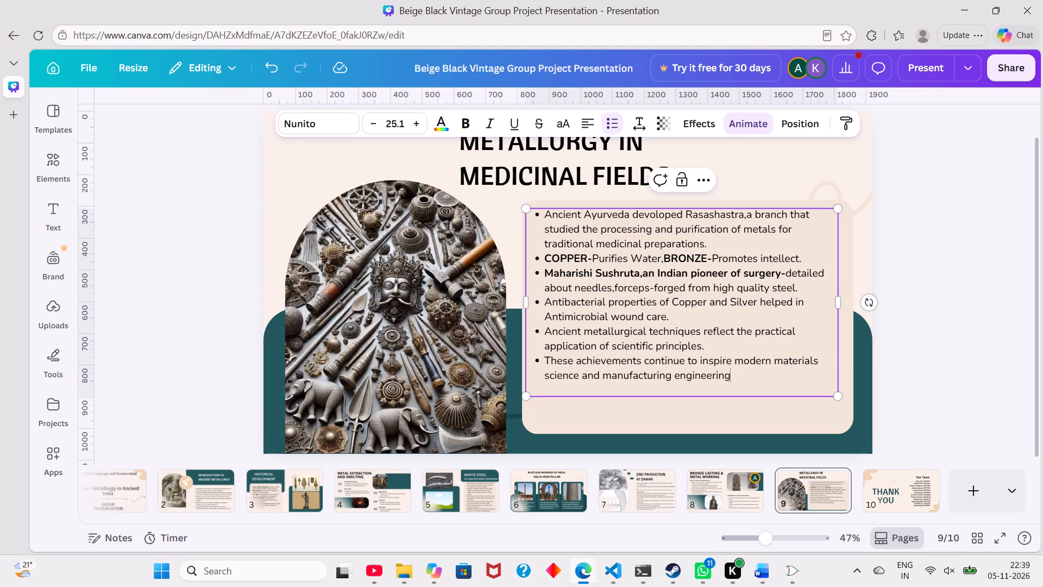
{"action": "key", "text": "BackSpace"}
{"action": "key", "text": "BackSpace"}
{"action": "key", "text": "BackSpace"}
{"action": "key", "text": "BackSpace"}
{"action": "key", "text": "BackSpace"}
{"action": "key", "text": "BackSpace"}
{"action": "key", "text": "BackSpace"}
{"action": "key", "text": "BackSpace"}
{"action": "key", "text": "BackSpace"}
{"action": "key", "text": "BackSpace"}
{"action": "key", "text": "BackSpace"}
{"action": "key", "text": "BackSpace"}
{"action": "key", "text": "BackSpace"}
{"action": "key", "text": "BackSpace"}
{"action": "key", "text": "BackSpace"}
{"action": "key", "text": "BackSpace"}
{"action": "key", "text": "BackSpace"}
{"action": "key", "text": "BackSpace"}
{"action": "key", "text": "BackSpace"}
{"action": "key", "text": "BackSpace"}
{"action": "key", "text": "BackSpace"}
{"action": "key", "text": "BackSpace"}
{"action": "key", "text": "BackSpace"}
{"action": "key", "text": "BackSpace"}
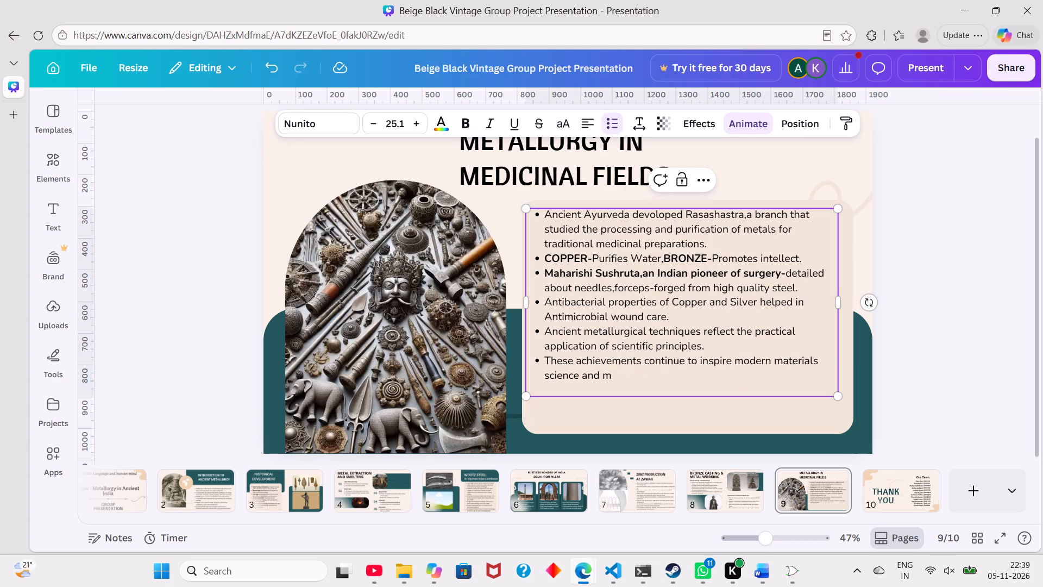
{"action": "type", "text": "edicine fields"}
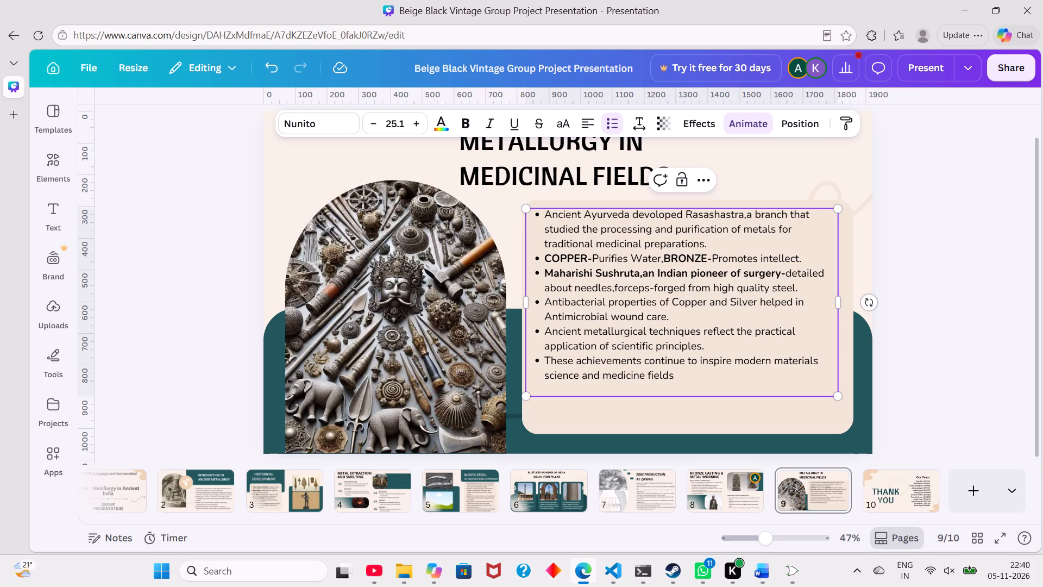
{"action": "key", "text": "BackSpace"}
{"action": "key", "text": "BackSpace"}
{"action": "key", "text": "BackSpace"}
{"action": "key", "text": "BackSpace"}
{"action": "key", "text": "BackSpace"}
{"action": "key", "text": "BackSpace"}
{"action": "key", "text": "BackSpace"}
{"action": "key", "text": "BackSpace"}
{"action": "type", "text": "al"}
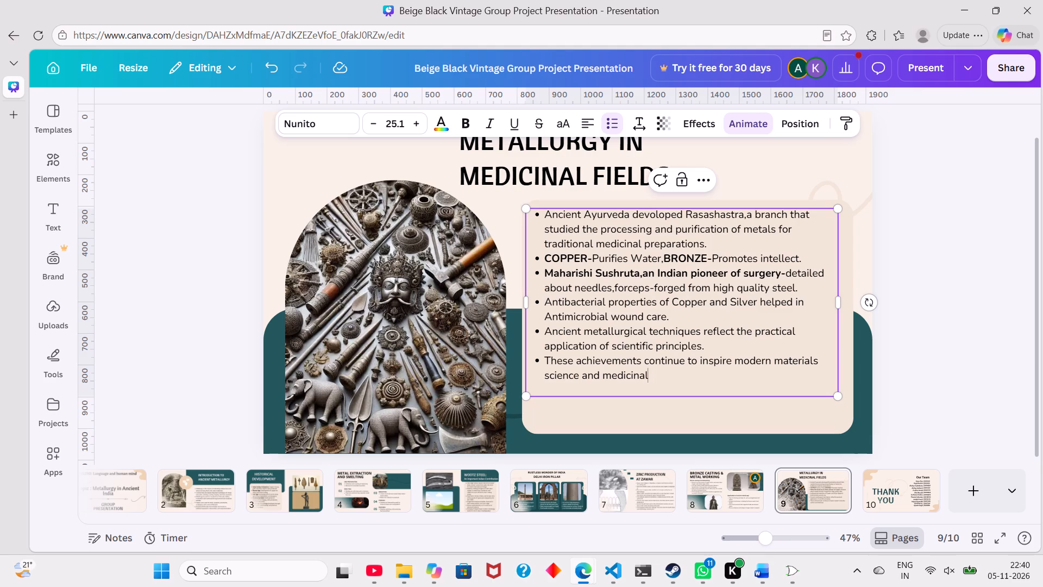
{"action": "key", "text": "space"}
{"action": "type", "text": "fi"}
{"action": "type", "text": "elds."}
{"action": "left_click", "coordinate": [943, 339]}
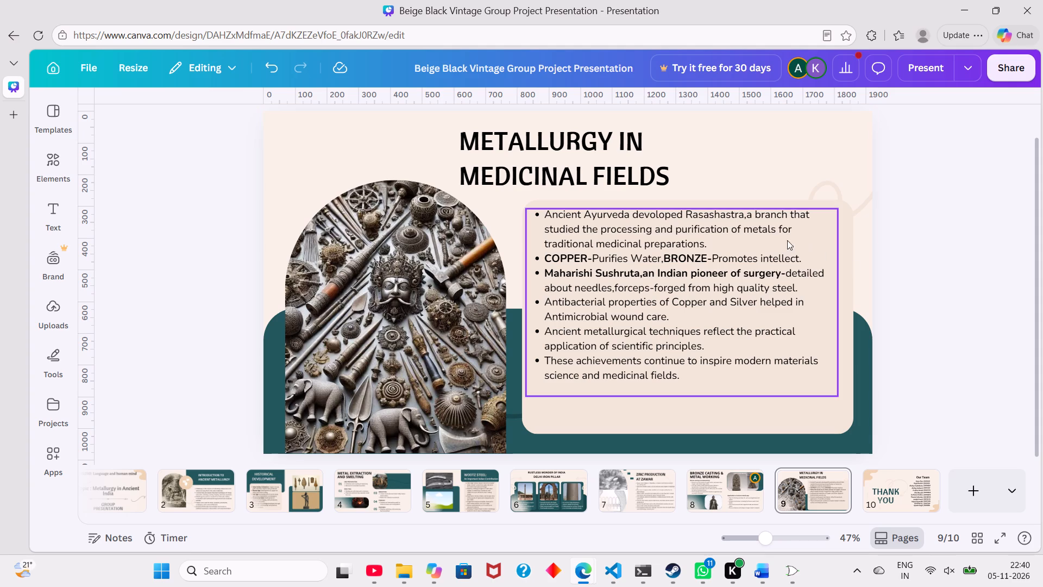
Select slide 9's bullet text box at the word "Rasashastra" in the first bullet.
{"action": "left_click", "coordinate": [742, 213]}
{"action": "left_click", "coordinate": [744, 216]}
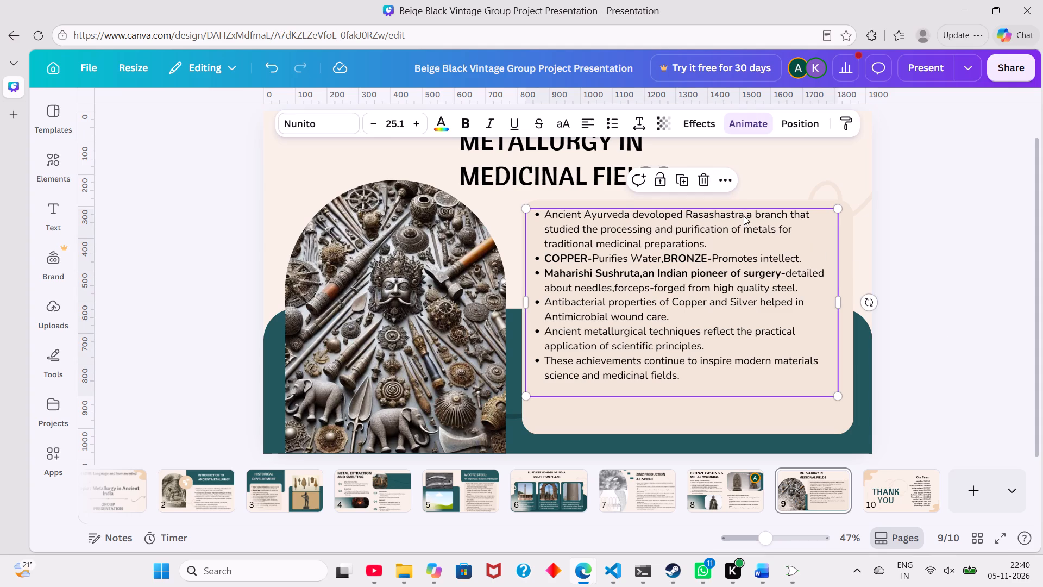
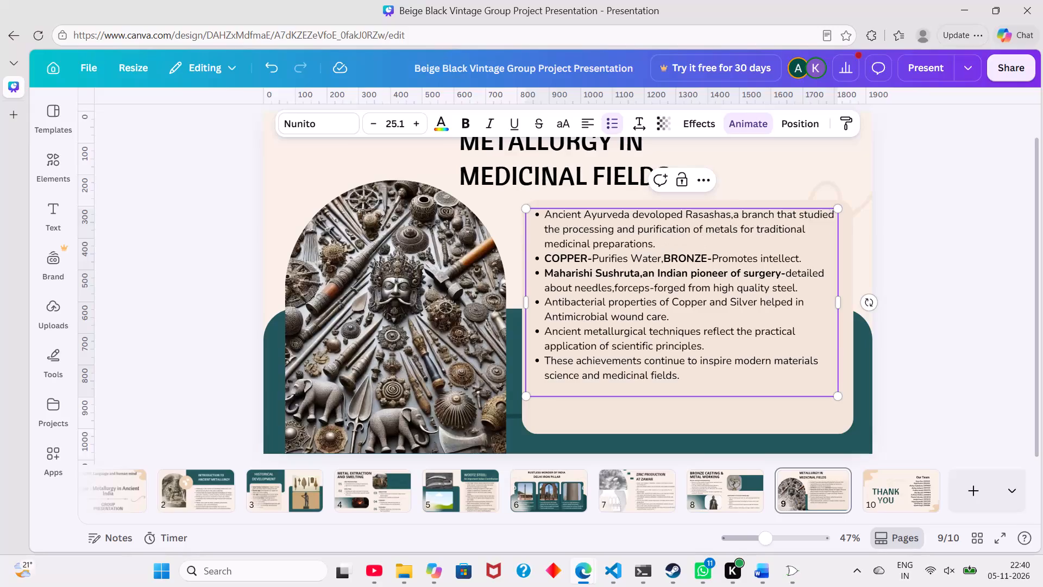
Replace the misspelled term after "Ancient Ayurveda devoloped" in slide 9's first bullet with "Rasashastra" in bold.
{"action": "key", "text": "BackSpace"}
{"action": "key", "text": "BackSpace"}
{"action": "key", "text": "BackSpace"}
{"action": "key", "text": "BackSpace"}
{"action": "key", "text": "BackSpace"}
{"action": "key", "text": "BackSpace"}
{"action": "key", "text": "BackSpace"}
{"action": "key", "text": "BackSpace"}
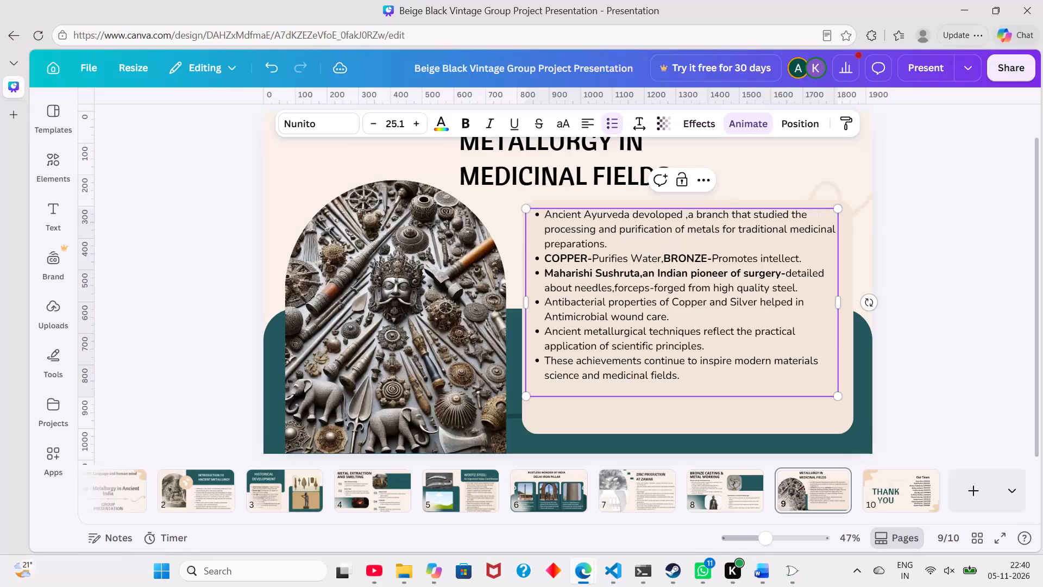
{"action": "left_click", "coordinate": [463, 123]}
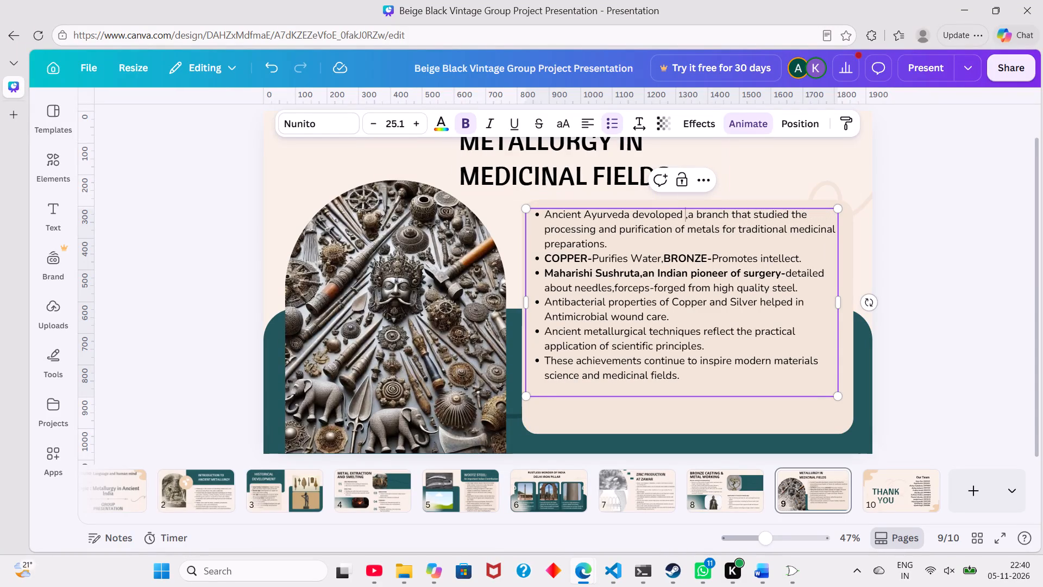
{"action": "key", "text": "shift+r"}
{"action": "type", "text": "asa"}
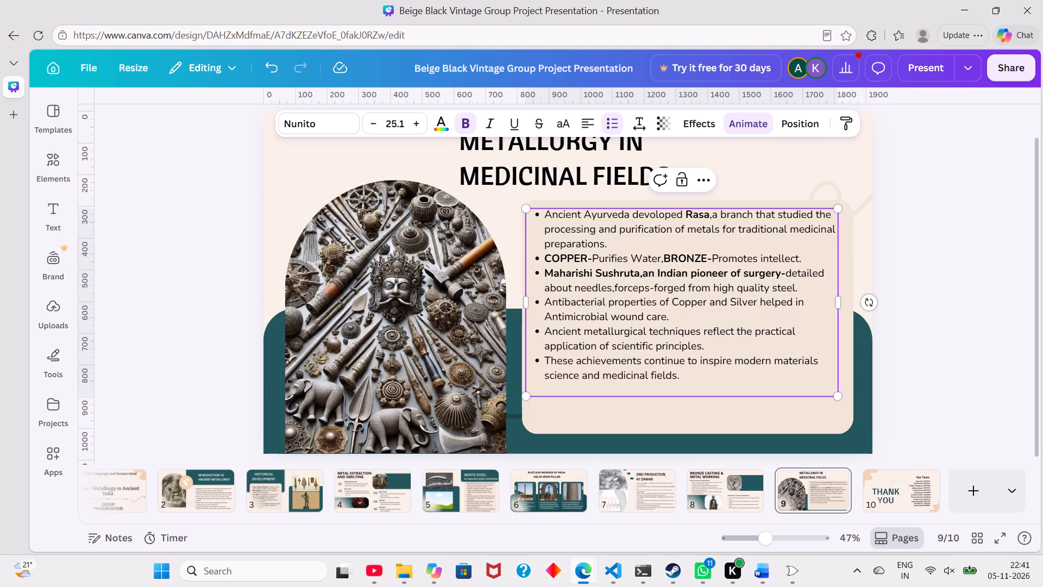
{"action": "key", "text": "s"}
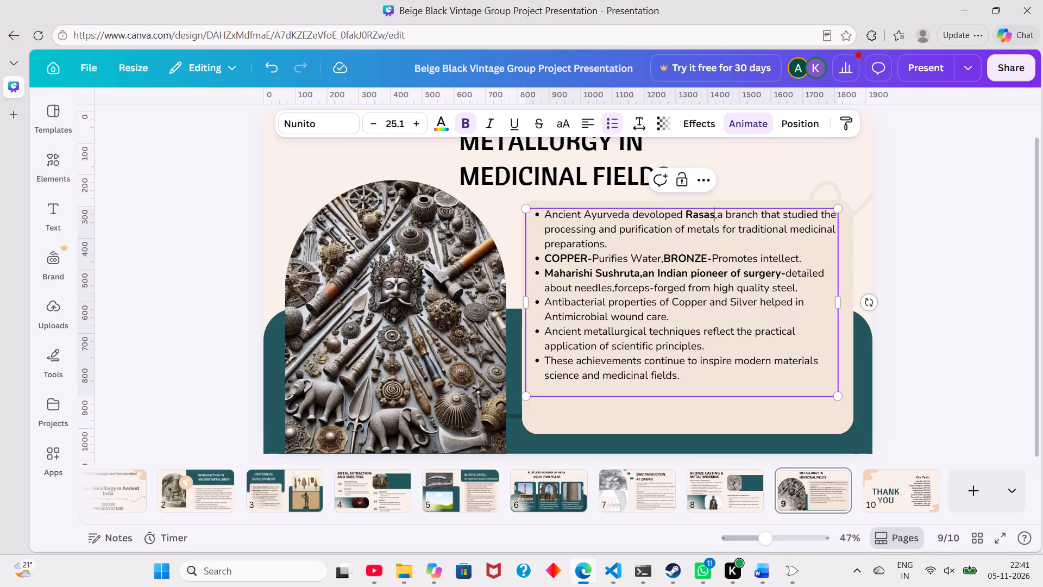
{"action": "type", "text": "ha"}
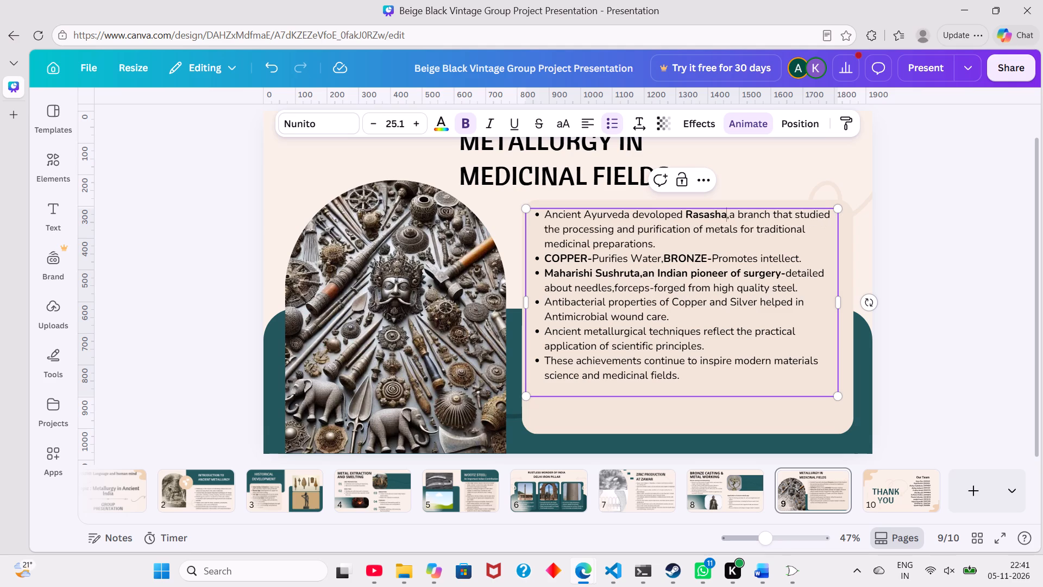
{"action": "type", "text": "stra"}
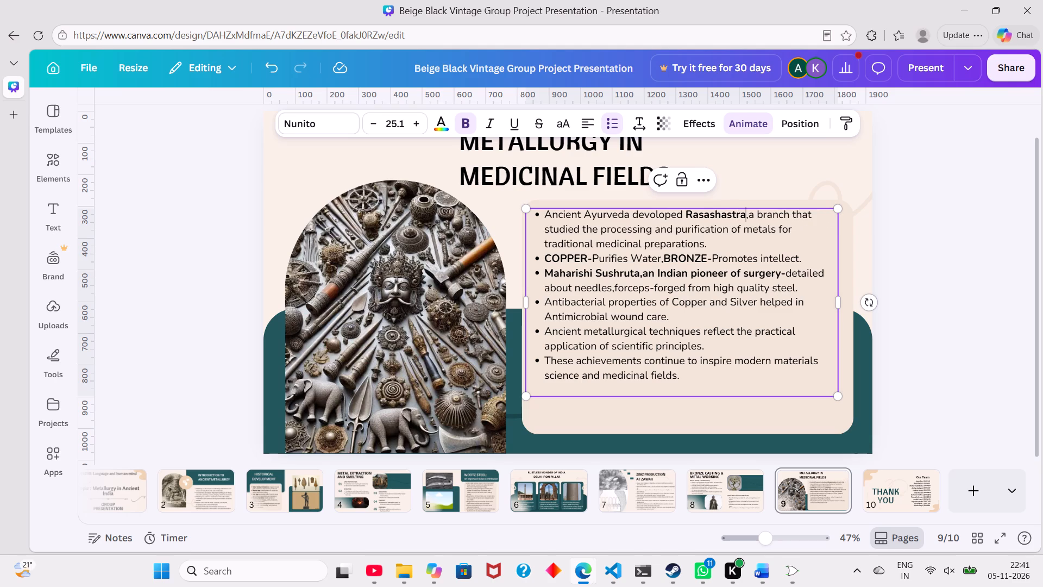
{"action": "left_click", "coordinate": [958, 227]}
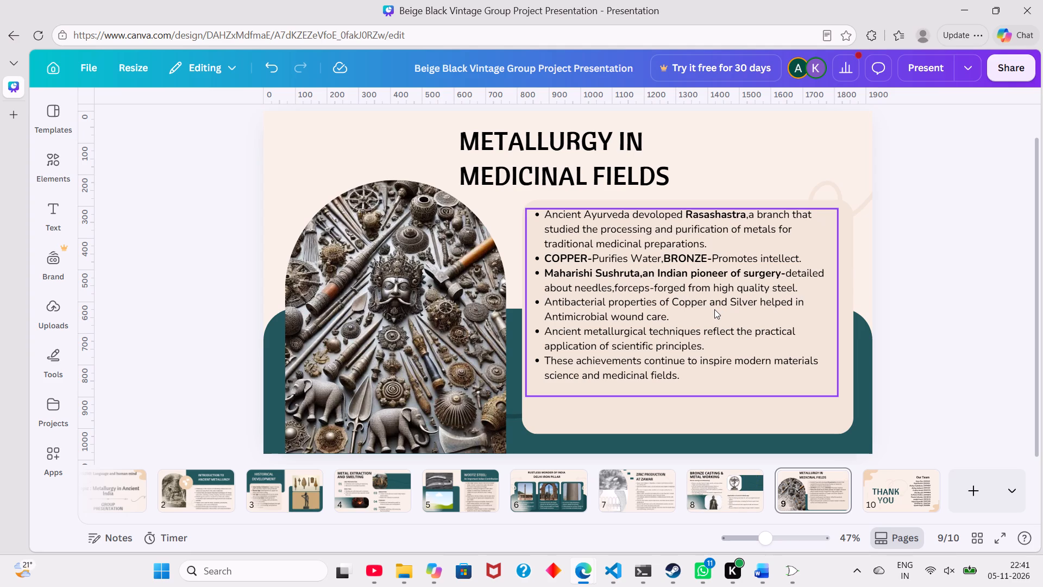
Replace slide 9's fifth bullet with "Ancient physicians used highly flexible gold and silver wires to stabilize jaw fractures and repair gaps.".
{"action": "left_click", "coordinate": [708, 346]}
{"action": "left_click", "coordinate": [706, 346]}
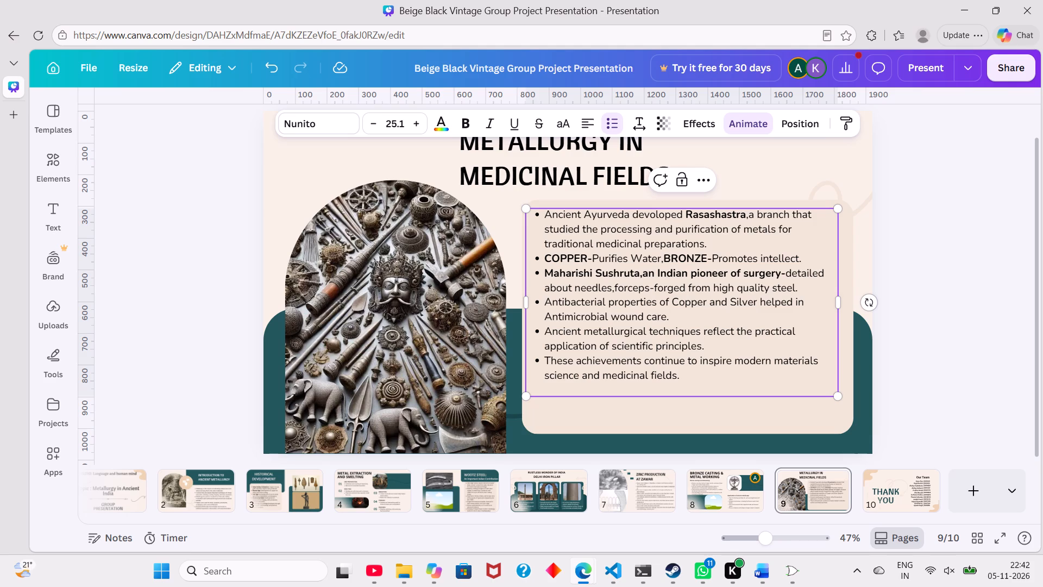
{"action": "key", "text": "BackSpace"}
{"action": "key", "text": "BackSpace"}
{"action": "key", "text": "BackSpace"}
{"action": "key", "text": "BackSpace"}
{"action": "key", "text": "BackSpace"}
{"action": "key", "text": "BackSpace"}
{"action": "key", "text": "BackSpace"}
{"action": "key", "text": "BackSpace"}
{"action": "key", "text": "BackSpace"}
{"action": "key", "text": "BackSpace"}
{"action": "key", "text": "BackSpace"}
{"action": "key", "text": "BackSpace"}
{"action": "key", "text": "BackSpace"}
{"action": "key", "text": "BackSpace"}
{"action": "key", "text": "BackSpace"}
{"action": "key", "text": "BackSpace"}
{"action": "key", "text": "BackSpace"}
{"action": "key", "text": "BackSpace"}
{"action": "key", "text": "BackSpace"}
{"action": "key", "text": "BackSpace"}
{"action": "key", "text": "BackSpace"}
{"action": "key", "text": "BackSpace"}
{"action": "key", "text": "BackSpace"}
{"action": "key", "text": "BackSpace"}
{"action": "key", "text": "BackSpace"}
{"action": "key", "text": "BackSpace"}
{"action": "key", "text": "BackSpace"}
{"action": "key", "text": "BackSpace"}
{"action": "key", "text": "BackSpace"}
{"action": "key", "text": "BackSpace"}
{"action": "key", "text": "BackSpace"}
{"action": "key", "text": "BackSpace"}
{"action": "key", "text": "BackSpace"}
{"action": "key", "text": "BackSpace"}
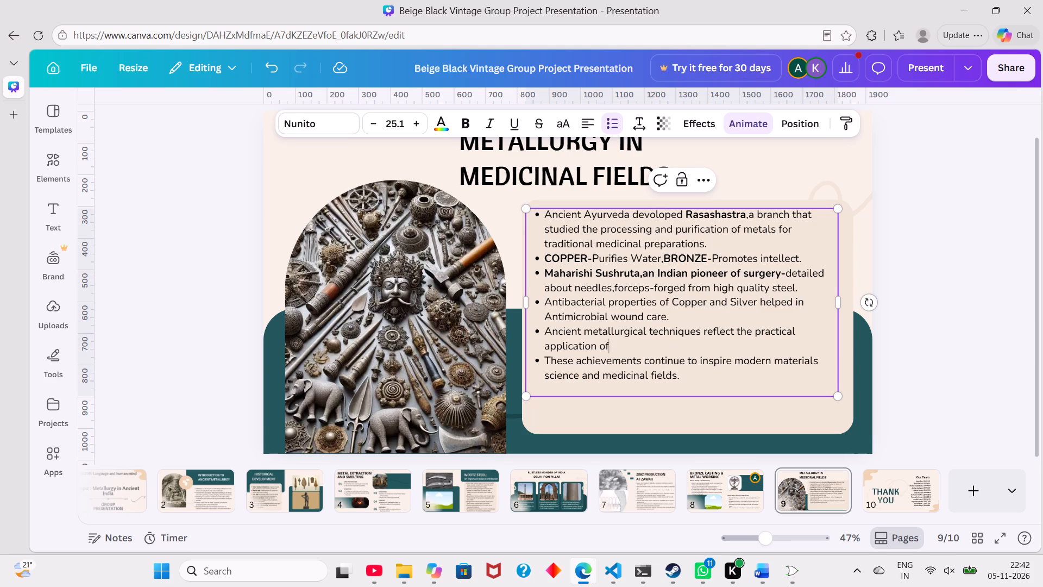
{"action": "key", "text": "BackSpace"}
{"action": "key", "text": "BackSpace"}
{"action": "key", "text": "BackSpace"}
{"action": "key", "text": "BackSpace"}
{"action": "key", "text": "BackSpace"}
{"action": "key", "text": "BackSpace"}
{"action": "key", "text": "BackSpace"}
{"action": "key", "text": "BackSpace"}
{"action": "key", "text": "BackSpace"}
{"action": "key", "text": "BackSpace"}
{"action": "key", "text": "BackSpace"}
{"action": "key", "text": "BackSpace"}
{"action": "key", "text": "BackSpace"}
{"action": "key", "text": "BackSpace"}
{"action": "key", "text": "BackSpace"}
{"action": "key", "text": "BackSpace"}
{"action": "key", "text": "BackSpace"}
{"action": "key", "text": "BackSpace"}
{"action": "key", "text": "BackSpace"}
{"action": "key", "text": "BackSpace"}
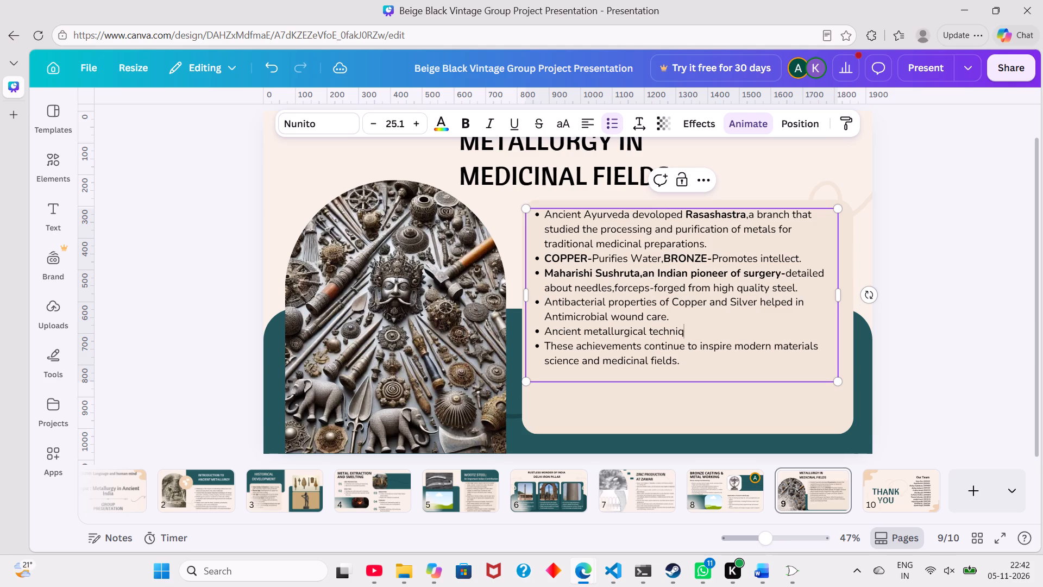
{"action": "key", "text": "BackSpace"}
{"action": "key", "text": "BackSpace"}
{"action": "key", "text": "BackSpace"}
{"action": "key", "text": "BackSpace"}
{"action": "key", "text": "BackSpace"}
{"action": "key", "text": "BackSpace"}
{"action": "key", "text": "BackSpace"}
{"action": "key", "text": "BackSpace"}
{"action": "key", "text": "BackSpace"}
{"action": "key", "text": "BackSpace"}
{"action": "key", "text": "BackSpace"}
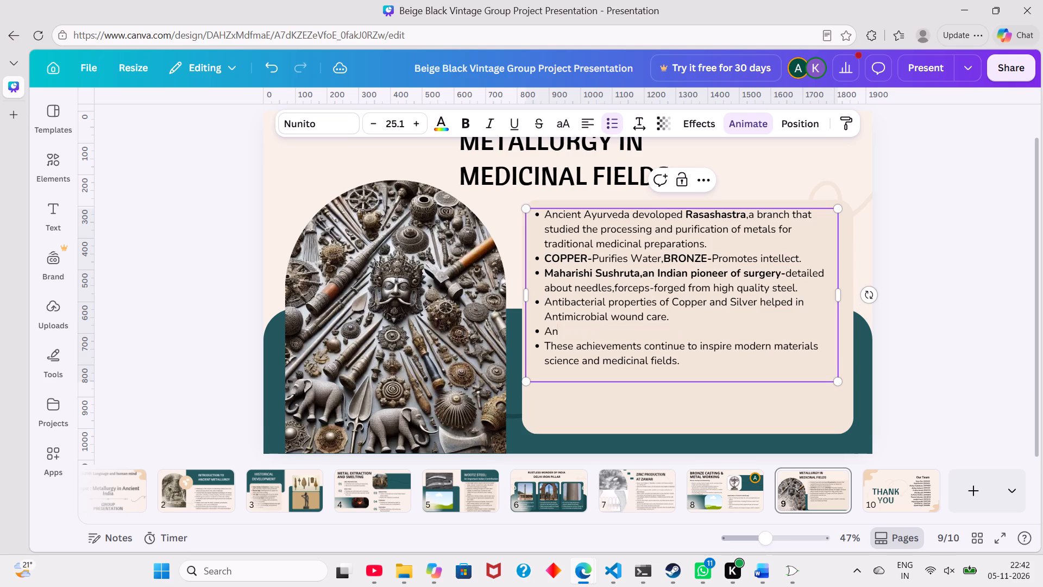
{"action": "key", "text": "BackSpace"}
{"action": "key", "text": "n"}
{"action": "type", "text": "cient"}
{"action": "key", "text": "space"}
{"action": "type", "text": "physi"}
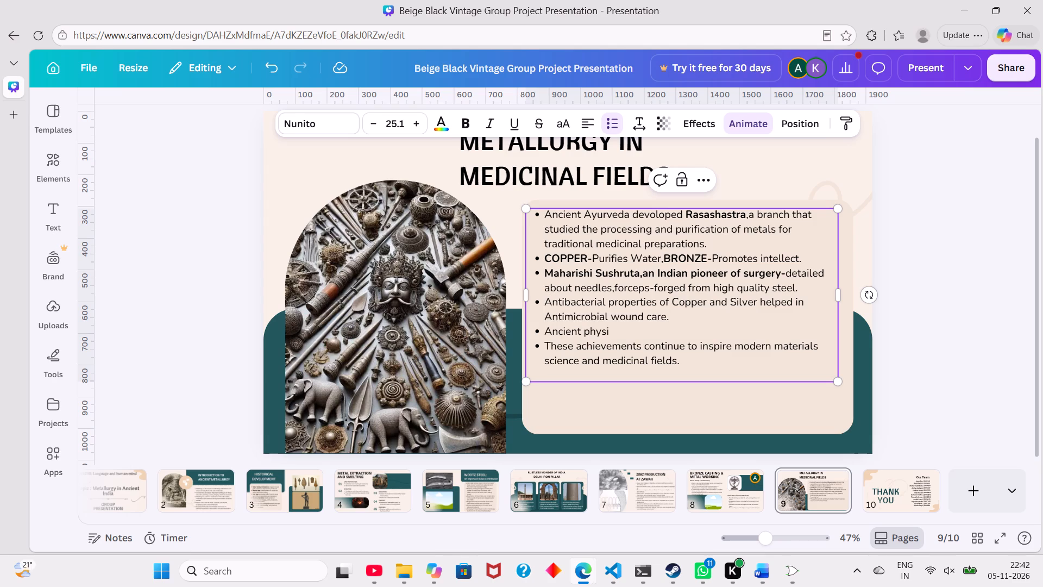
{"action": "type", "text": "cians used"}
{"action": "key", "text": "space"}
{"action": "type", "text": "hi"}
{"action": "key", "text": "g"}
{"action": "type", "text": "hly flex"}
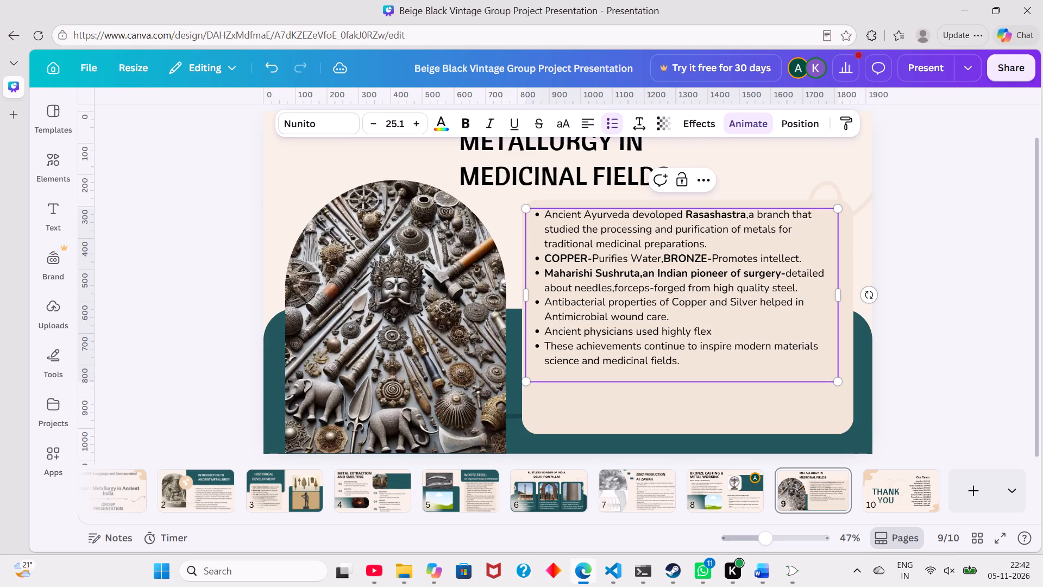
{"action": "type", "text": "ible"}
{"action": "key", "text": "space"}
{"action": "type", "text": "gold ans"}
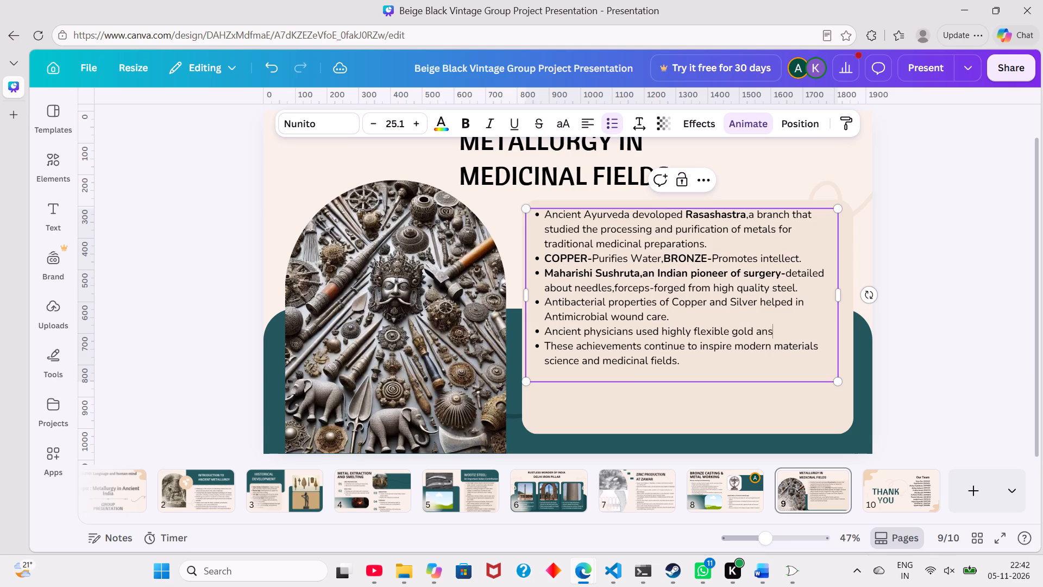
{"action": "key", "text": "BackSpace"}
{"action": "type", "text": "d silver wires"}
{"action": "key", "text": "space"}
{"action": "type", "text": "to"}
{"action": "key", "text": "space"}
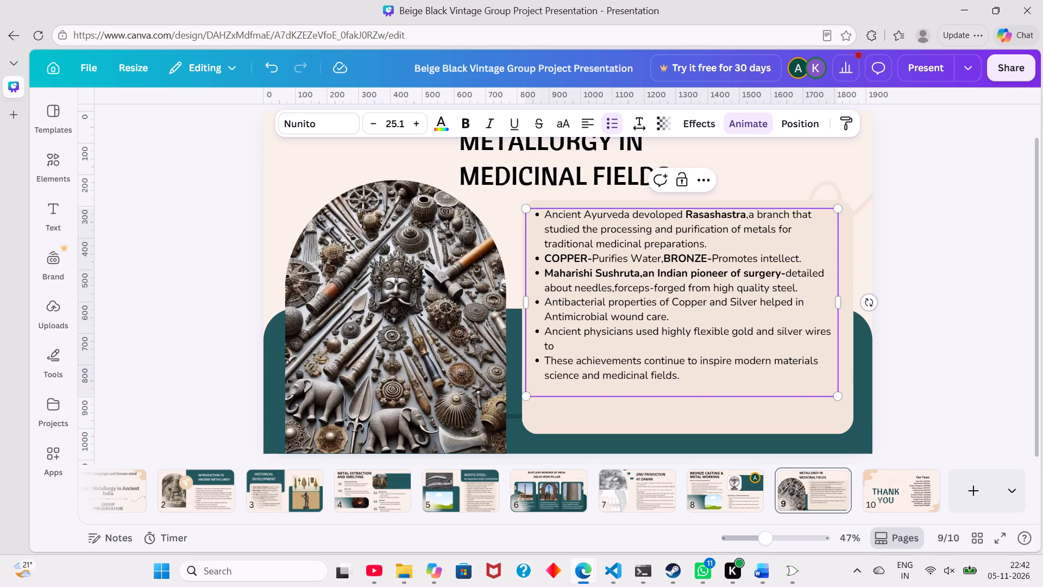
{"action": "key", "text": "BackSpace"}
{"action": "key", "text": "BackSpace"}
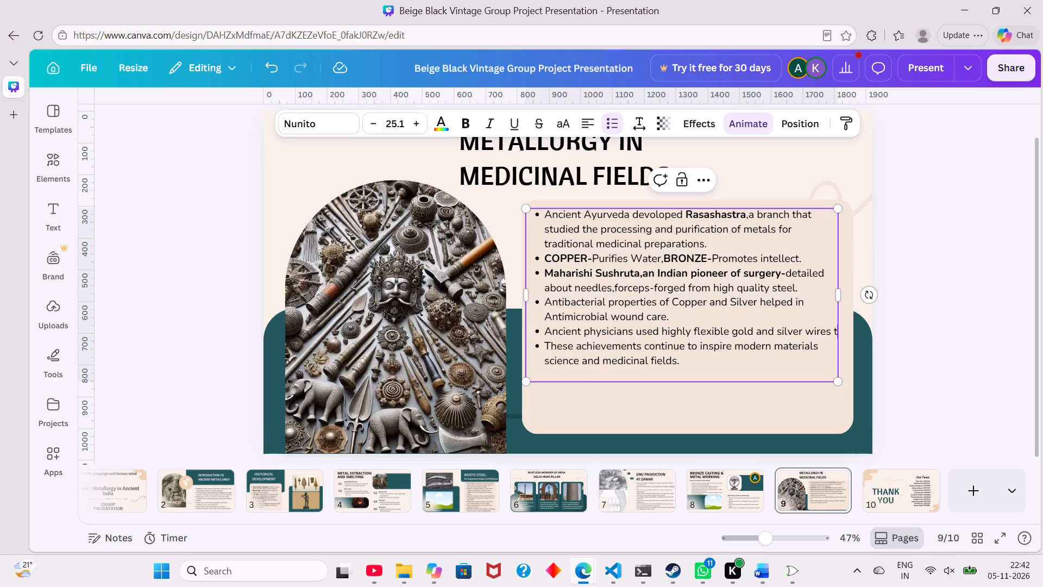
{"action": "key", "text": "BackSpace"}
{"action": "type", "text": "for"}
{"action": "key", "text": "space"}
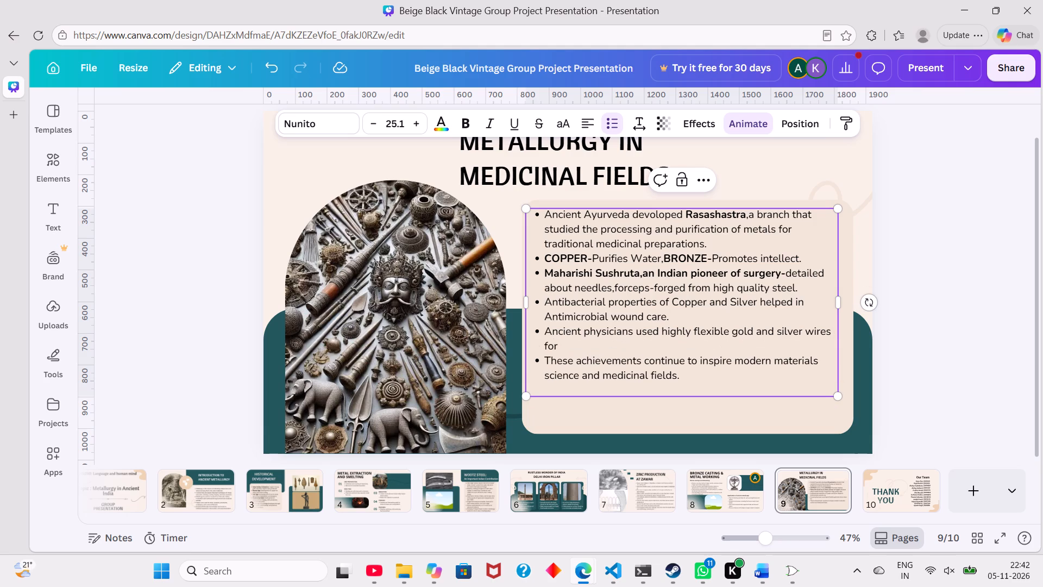
{"action": "key", "text": "BackSpace"}
{"action": "key", "text": "BackSpace"}
{"action": "key", "text": "BackSpace"}
{"action": "key", "text": "BackSpace"}
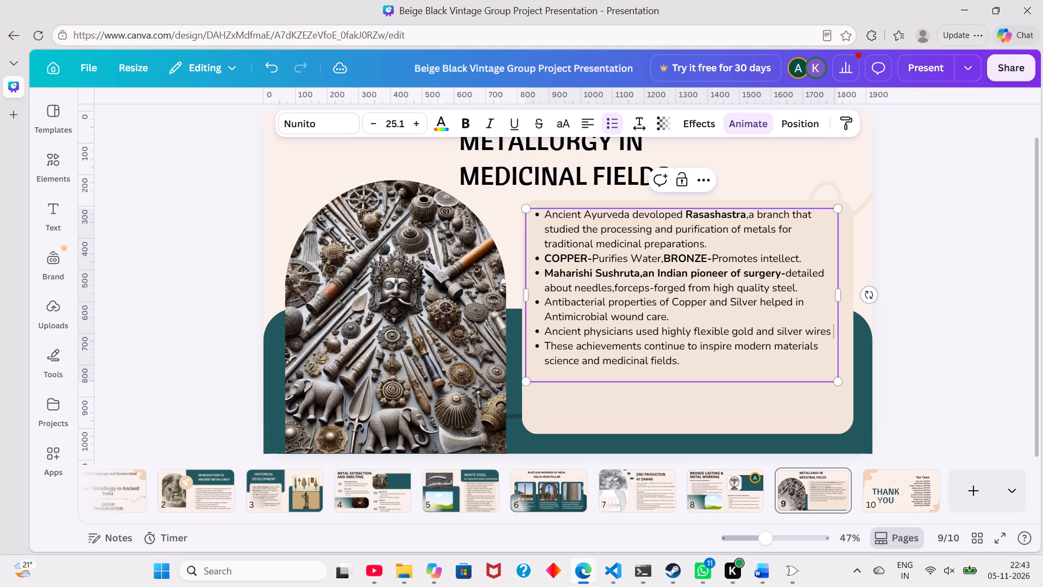
{"action": "type", "text": "to"}
{"action": "key", "text": "space"}
{"action": "type", "text": "stabili"}
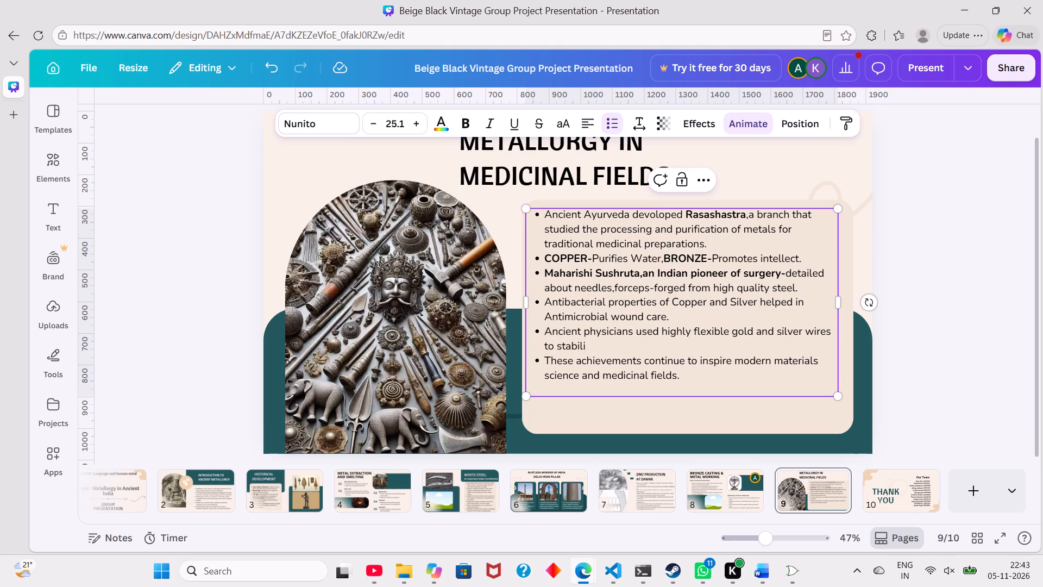
{"action": "type", "text": "ze jaw"}
{"action": "key", "text": "space"}
{"action": "type", "text": "fr"}
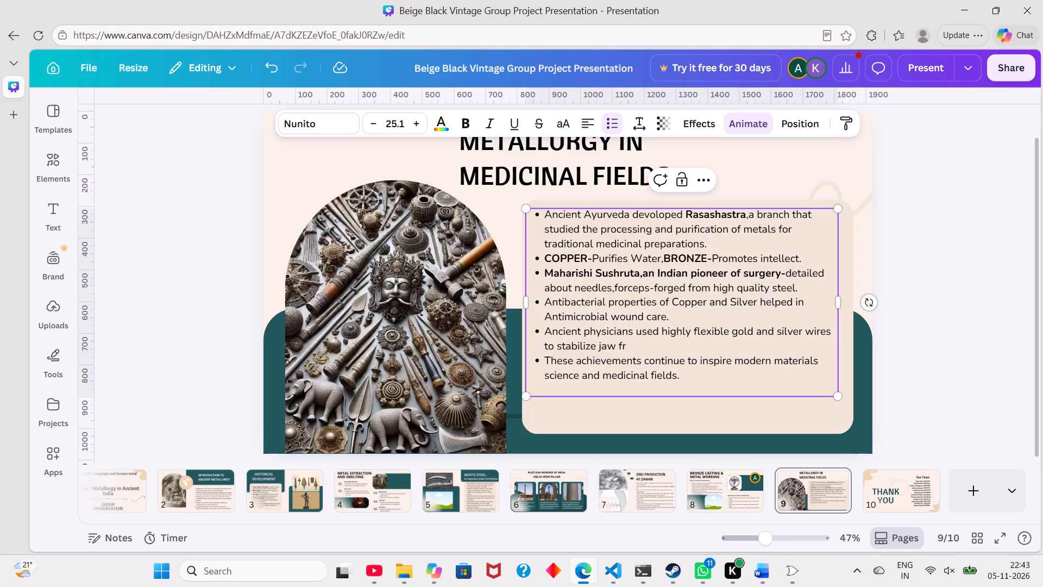
{"action": "type", "text": "actures"}
{"action": "key", "text": "space"}
{"action": "type", "text": "and repair"}
{"action": "key", "text": "space"}
{"action": "type", "text": "gaps."}
{"action": "left_click", "coordinate": [897, 339]}
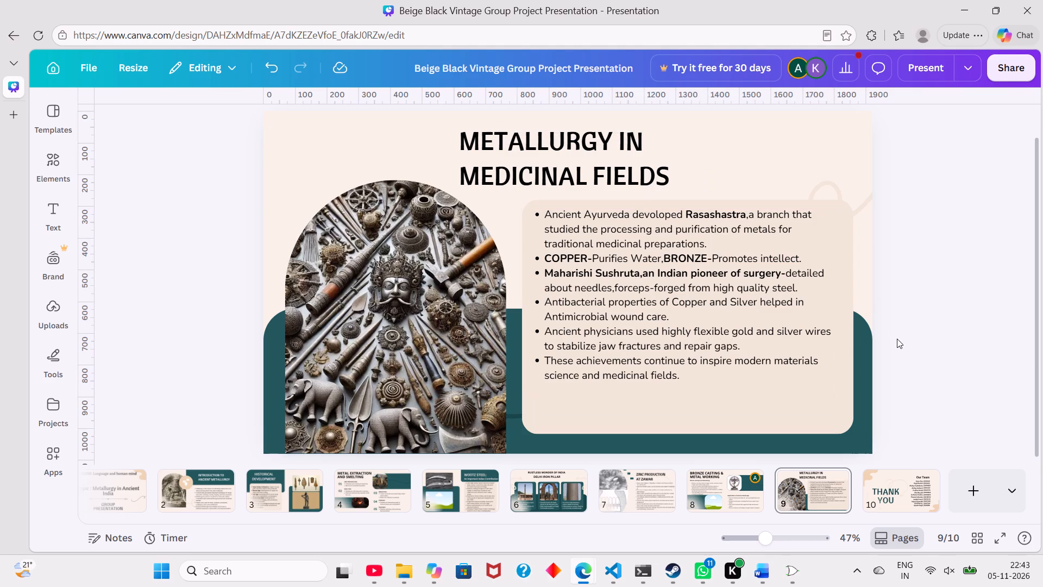
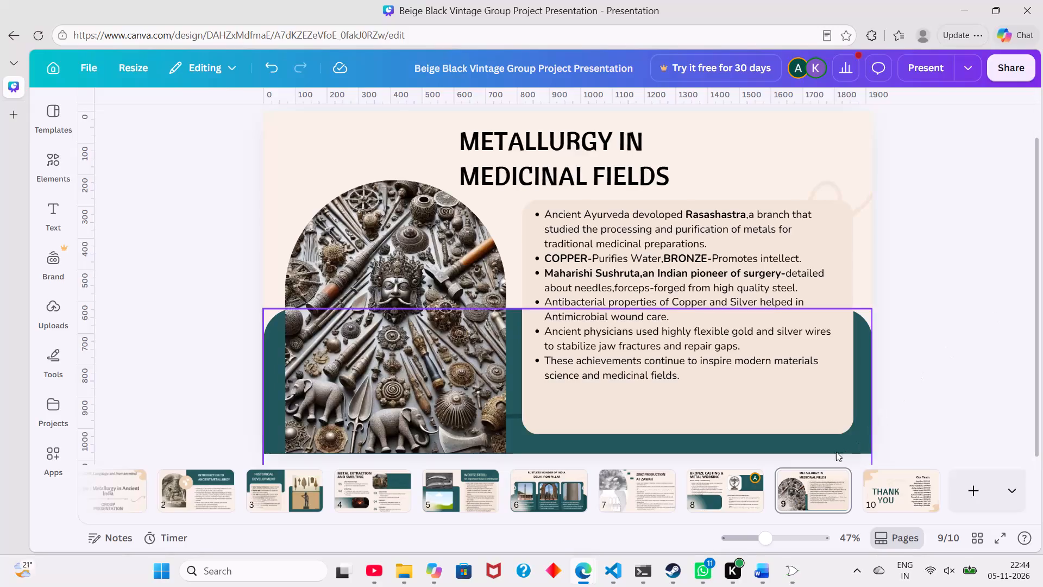
Review the content and images of slides 8, 9, 7, 5 and 4, and return to slide 9.
{"action": "left_click", "coordinate": [720, 493]}
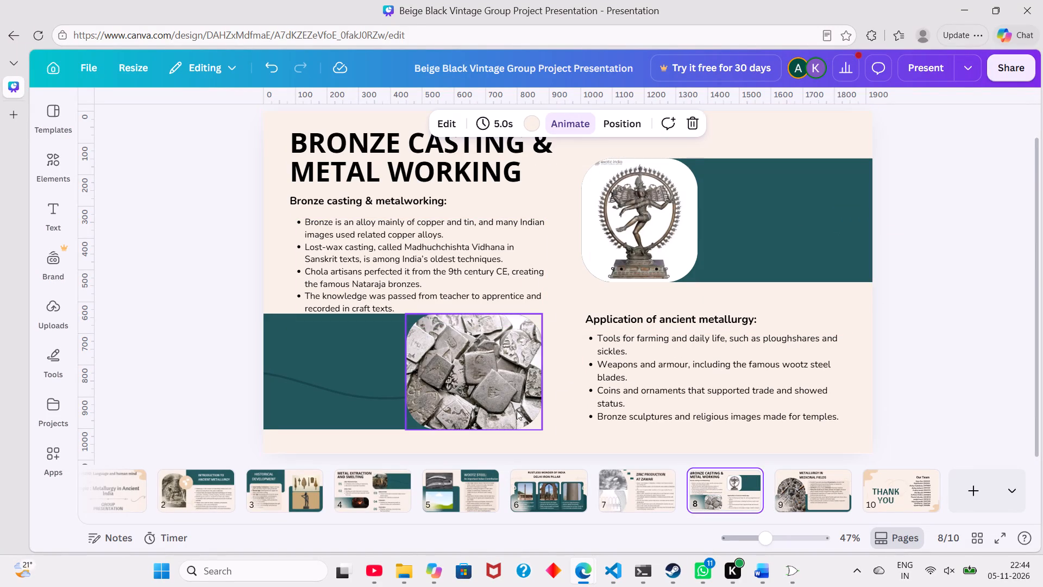
{"action": "left_click", "coordinate": [833, 492]}
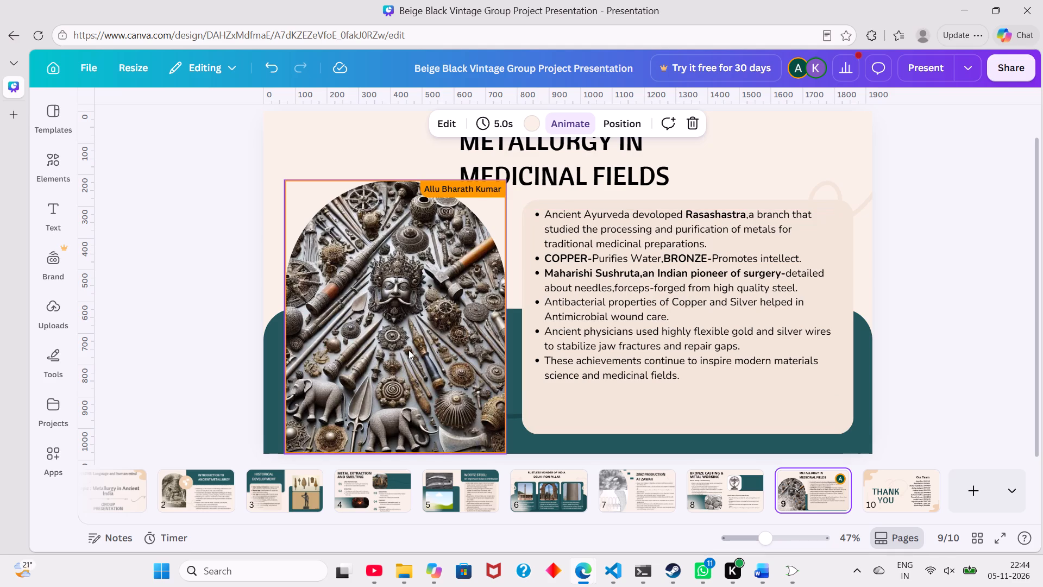
{"action": "left_click", "coordinate": [613, 479]}
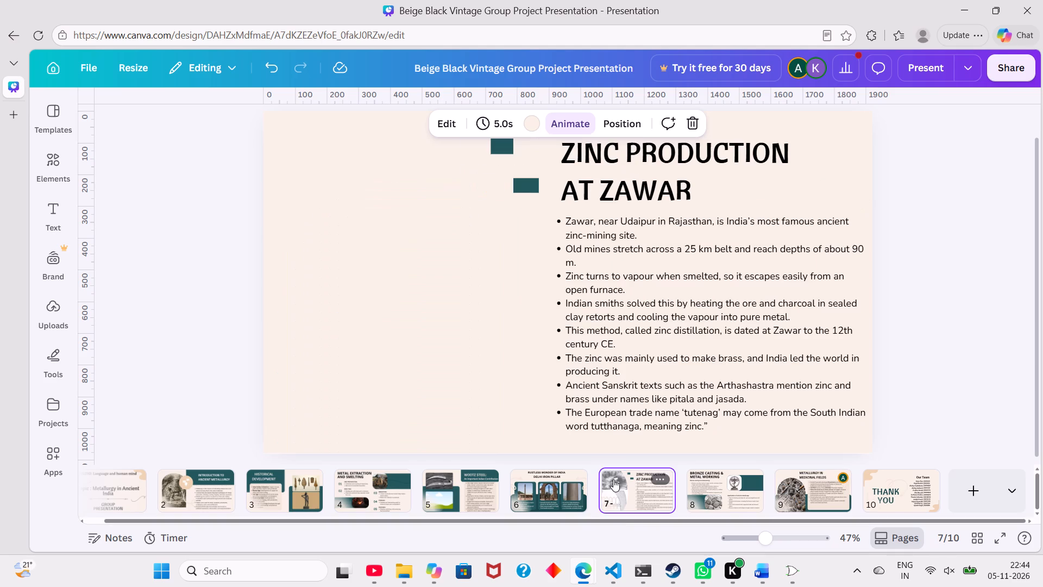
{"action": "scroll", "coordinate": [549, 362], "scroll_direction": "up", "scroll_amount": 1}
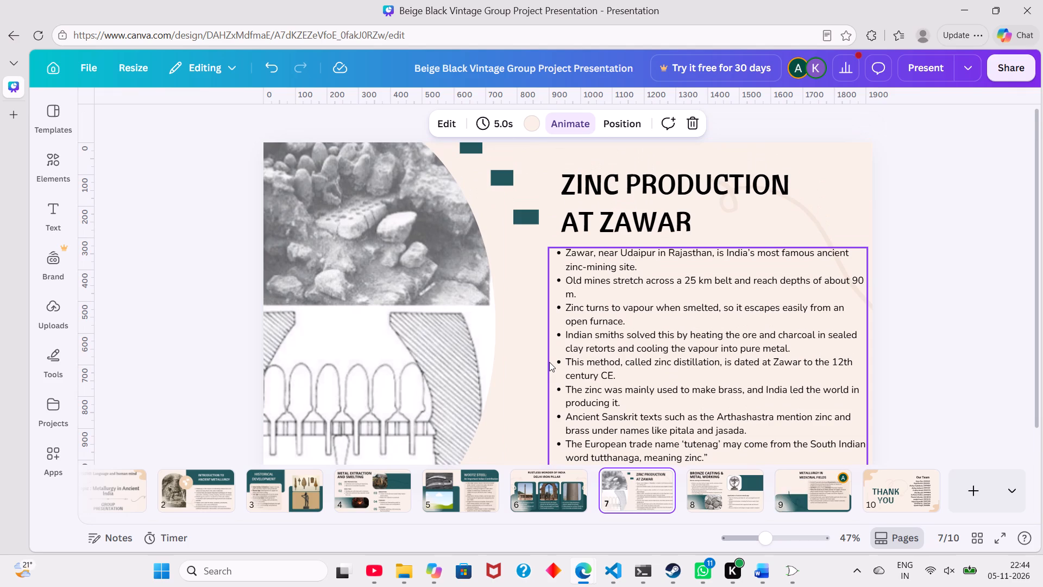
{"action": "scroll", "coordinate": [549, 362], "scroll_direction": "down", "scroll_amount": 1}
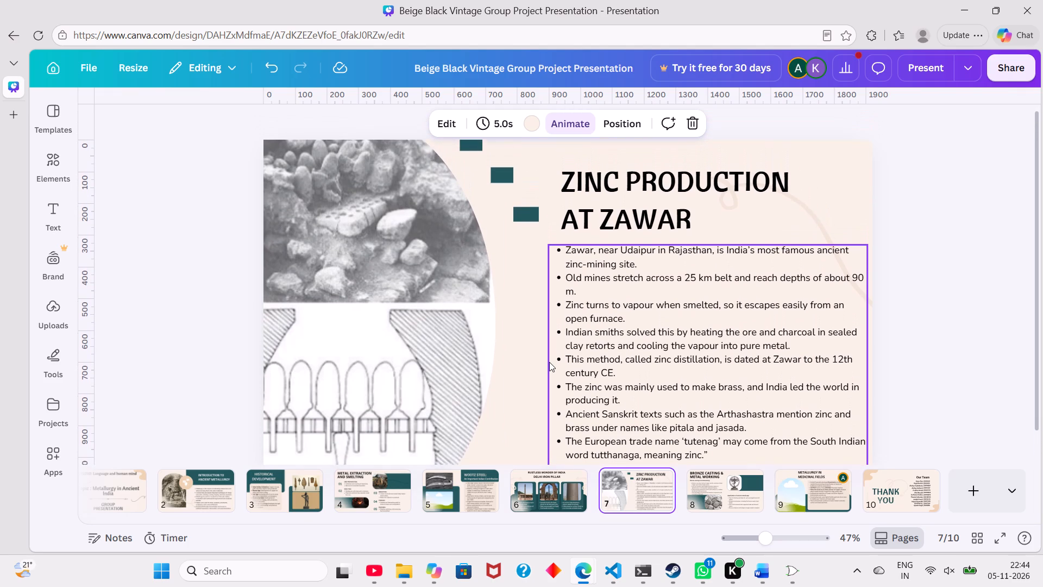
{"action": "scroll", "coordinate": [549, 362], "scroll_direction": "down", "scroll_amount": 1}
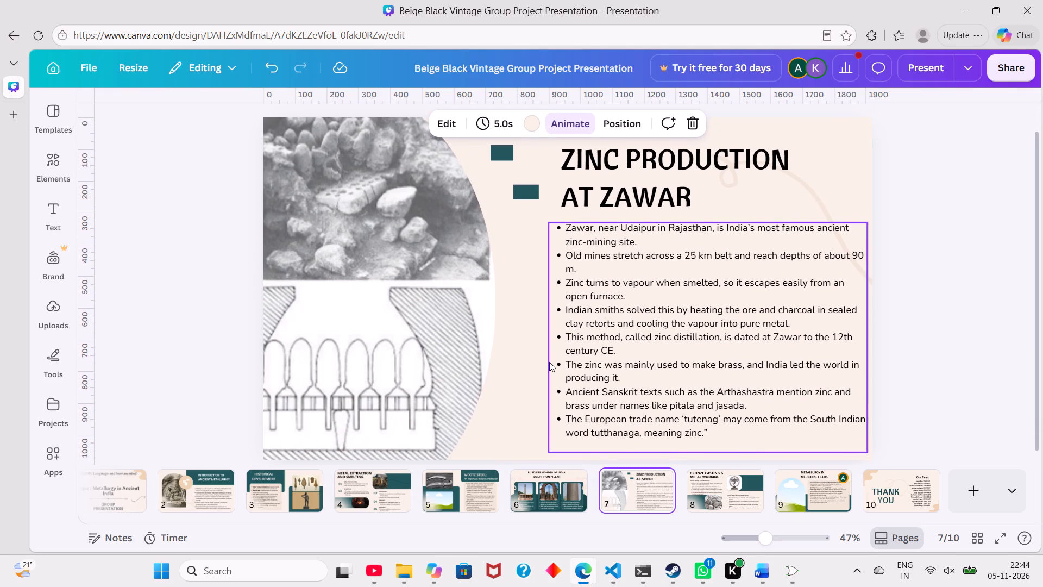
{"action": "scroll", "coordinate": [549, 362], "scroll_direction": "down", "scroll_amount": 1}
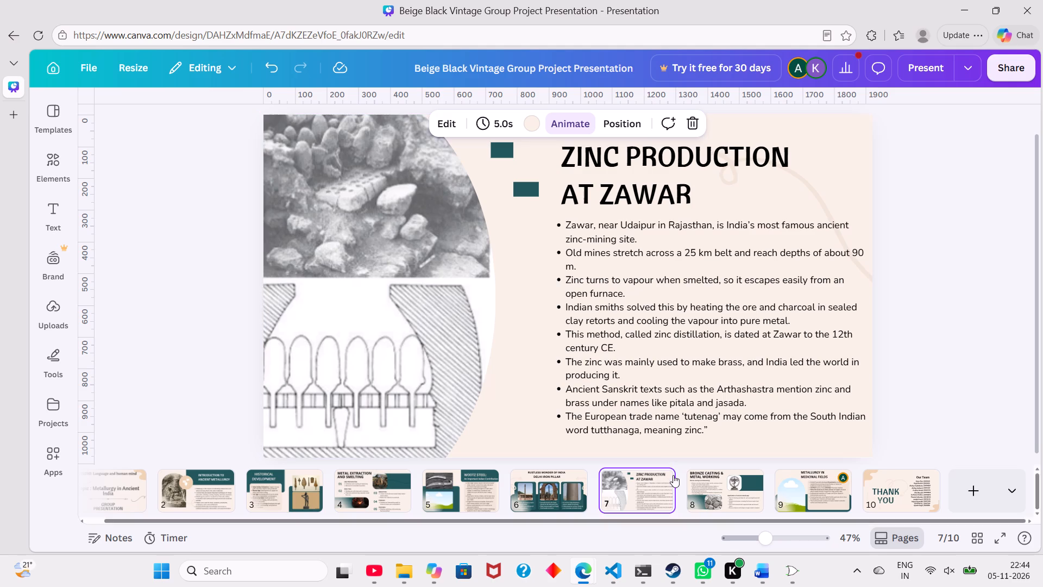
{"action": "left_click", "coordinate": [467, 490]}
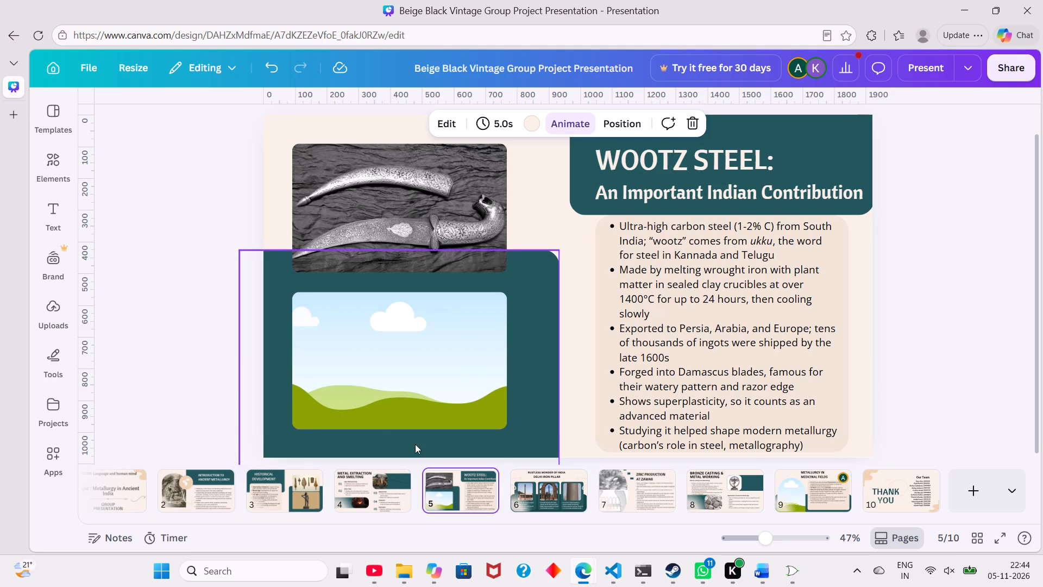
{"action": "left_click", "coordinate": [356, 490]}
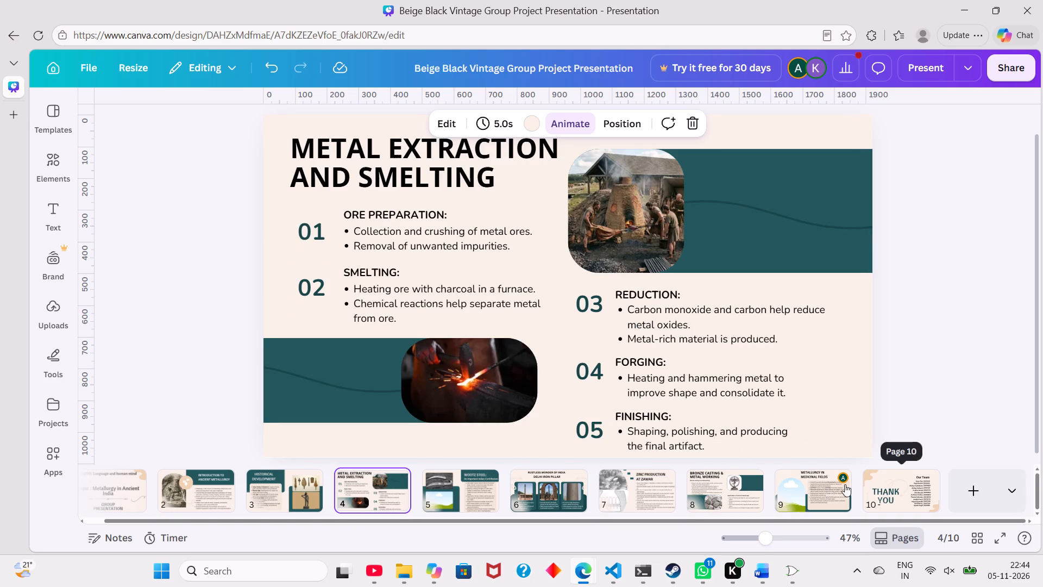
{"action": "left_click", "coordinate": [819, 483]}
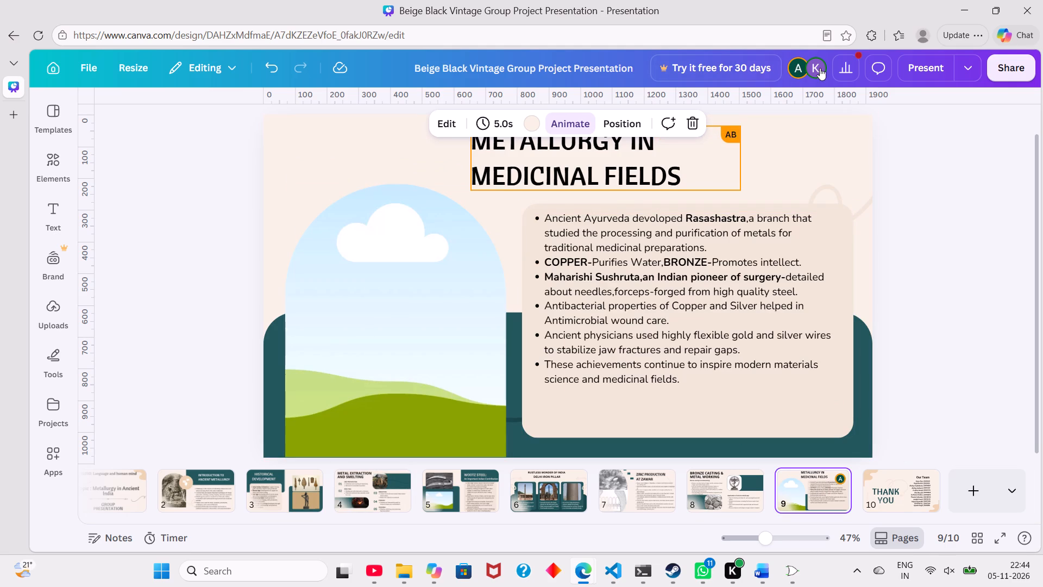
Check the details of the first active collaborator who is working on slide 9.
{"action": "left_click", "coordinate": [803, 67]}
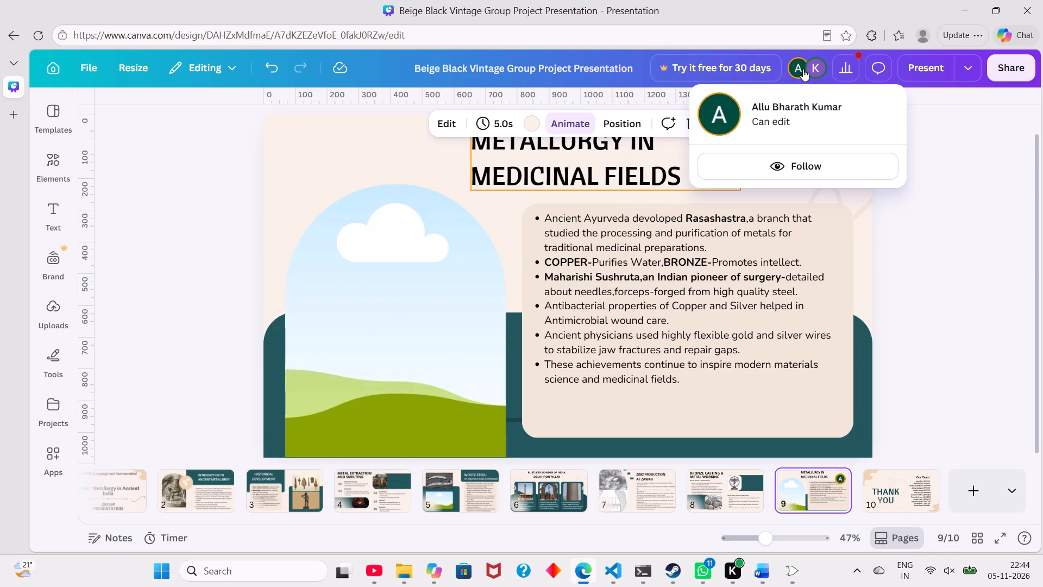
{"action": "left_click", "coordinate": [802, 70]}
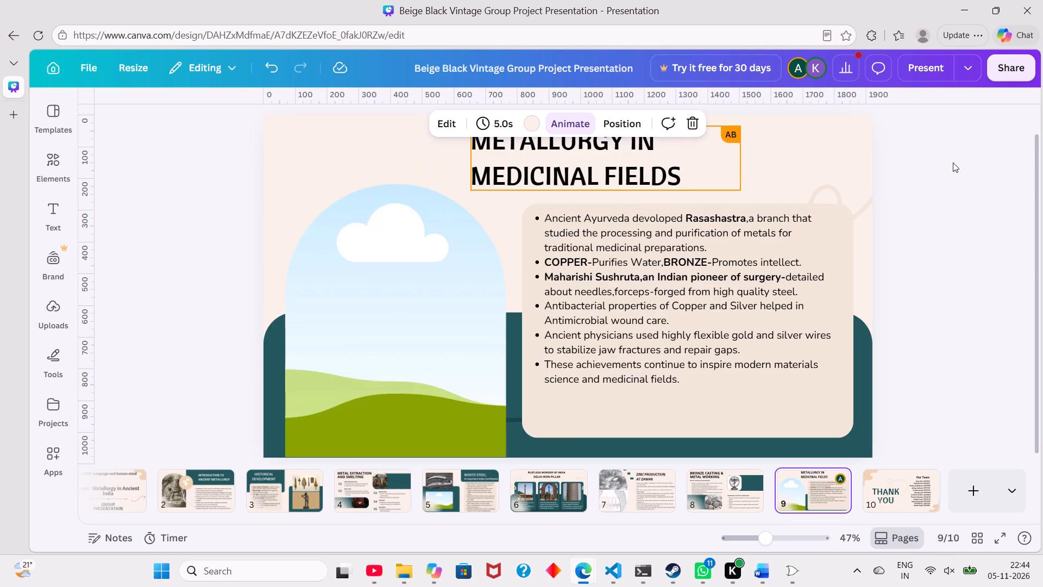